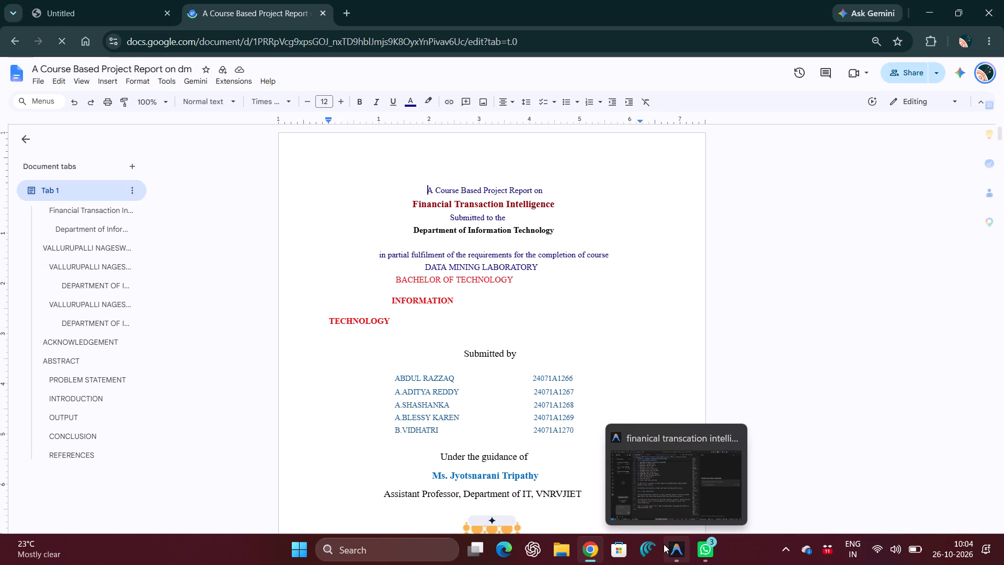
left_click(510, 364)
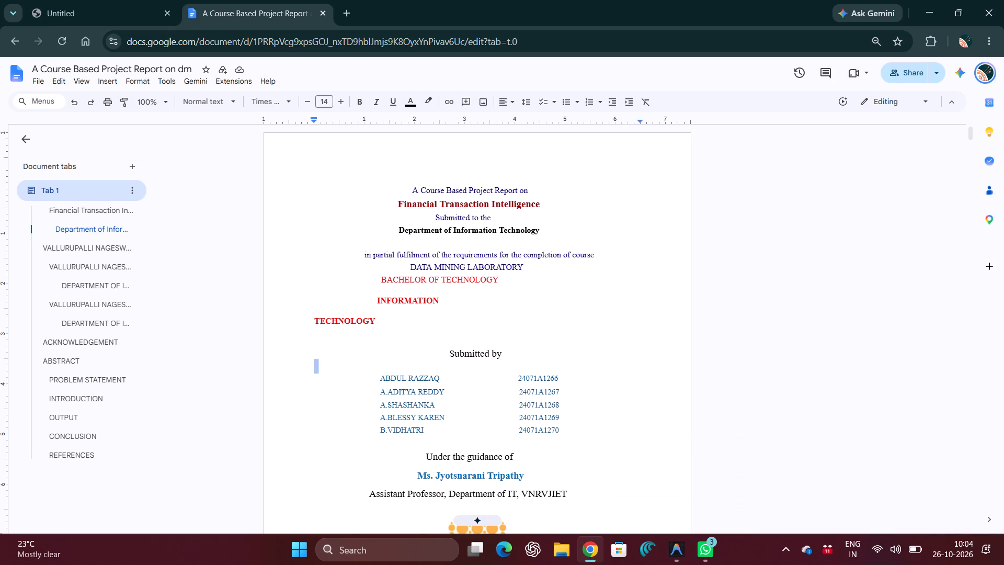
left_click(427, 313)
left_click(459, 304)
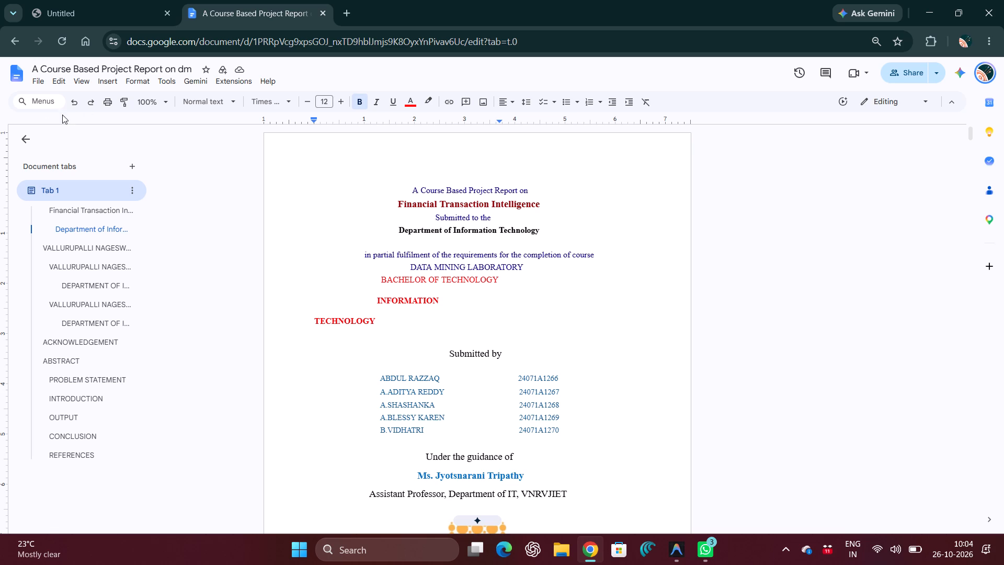
Download the course project report as a Microsoft Word document.
left_click(39, 77)
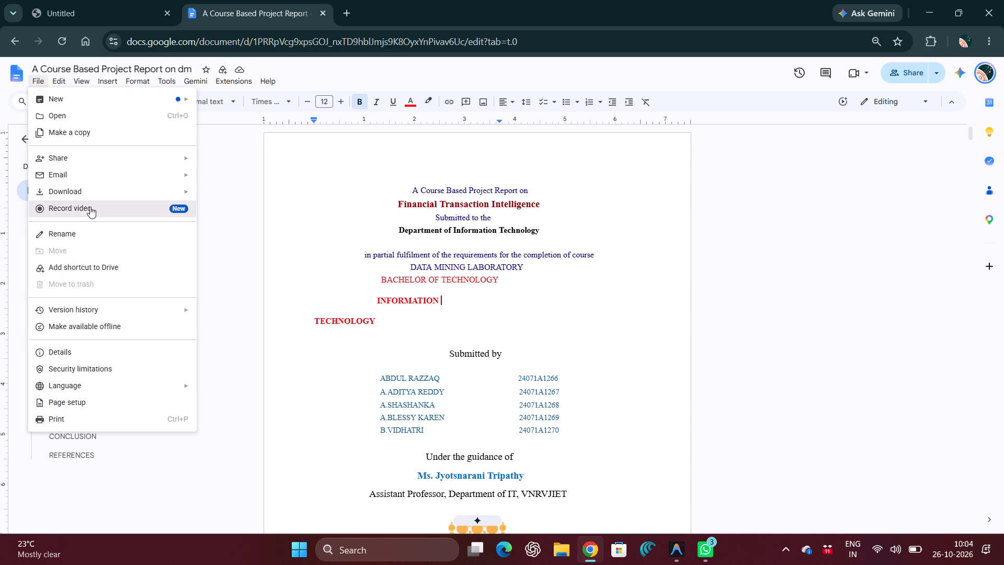
left_click(223, 195)
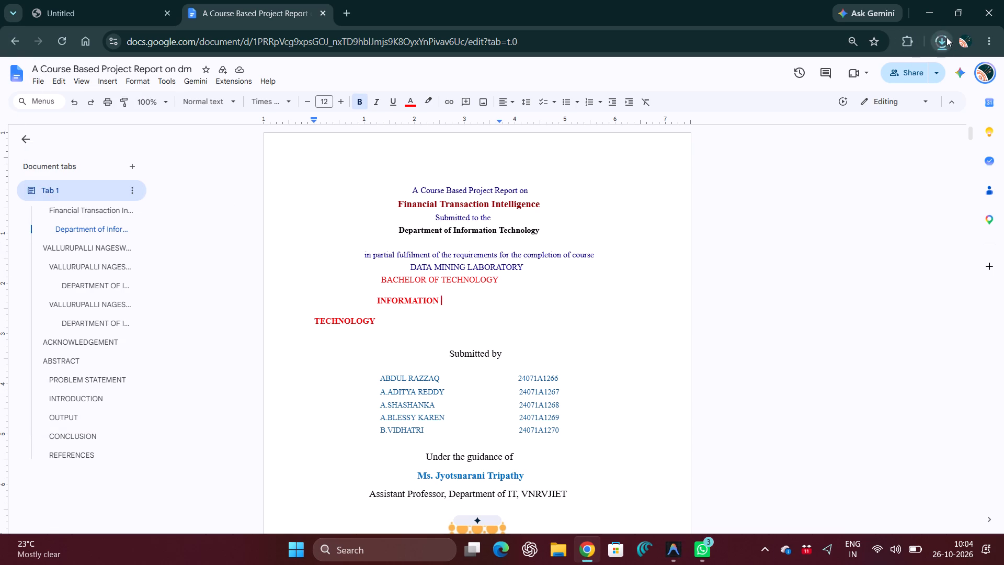
Open the downloaded report in Microsoft Word, maximize its window and enable editing.
left_click(827, 84)
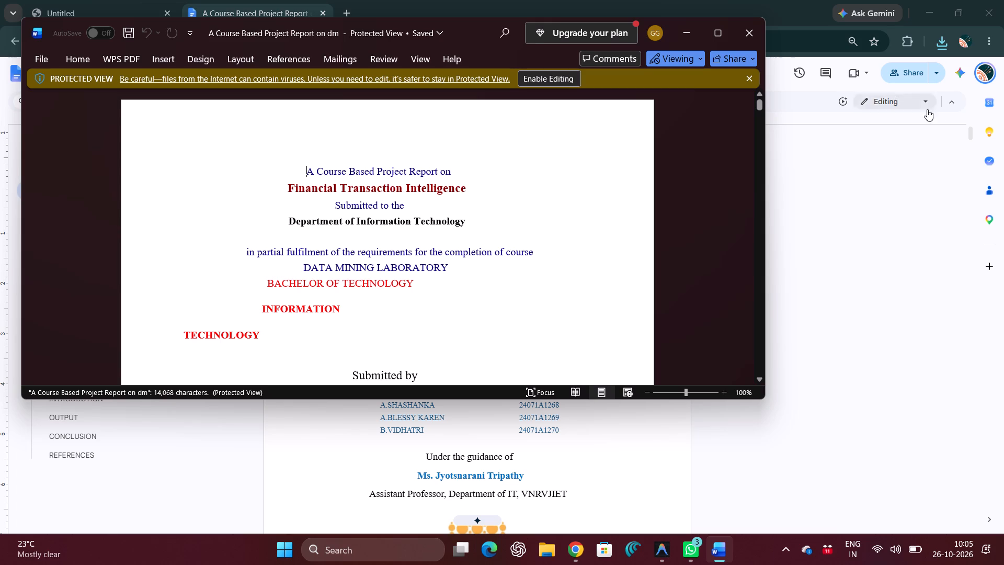
left_click(726, 36)
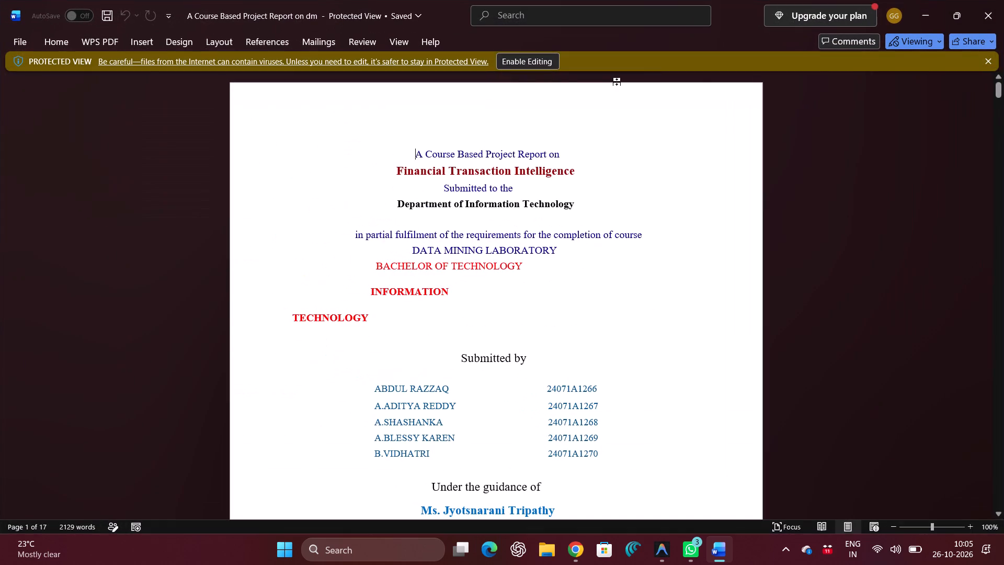
left_click(540, 64)
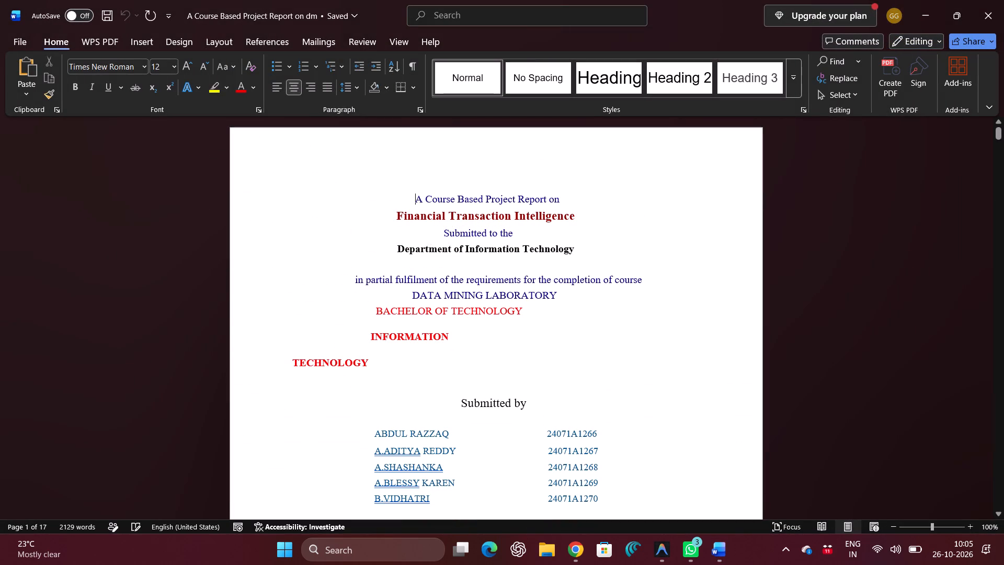
Adjust the blank spacing in front of the red word INFORMATION on the title page.
left_click(364, 336)
key("BackSpace")
key("BackSpace")
key("space")
key("space")
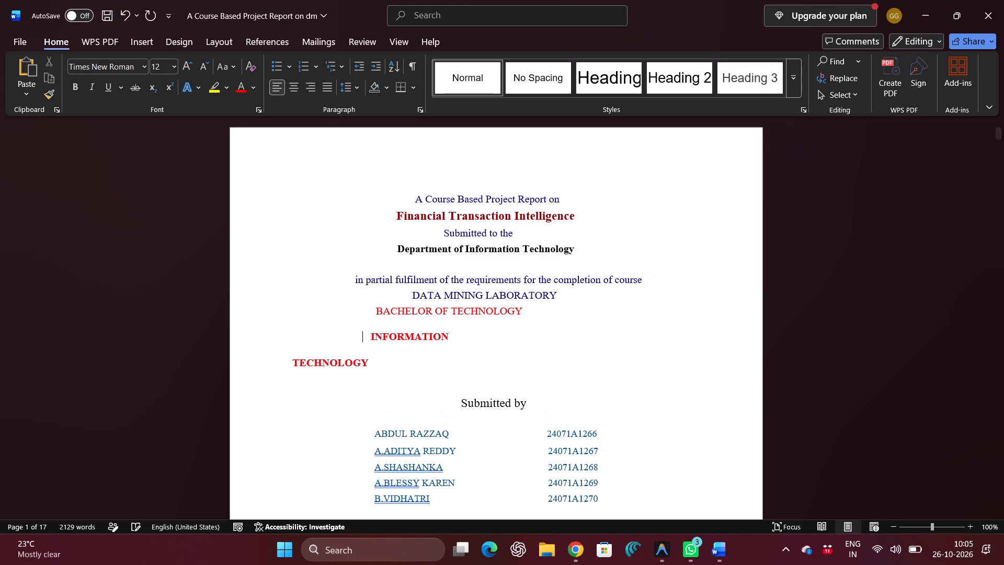
Reduce the blank spacing before INFORMATION on the title page so INFORMATION TECHNOLOGY fits on one line.
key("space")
key("BackSpace")
key("BackSpace")
key("BackSpace")
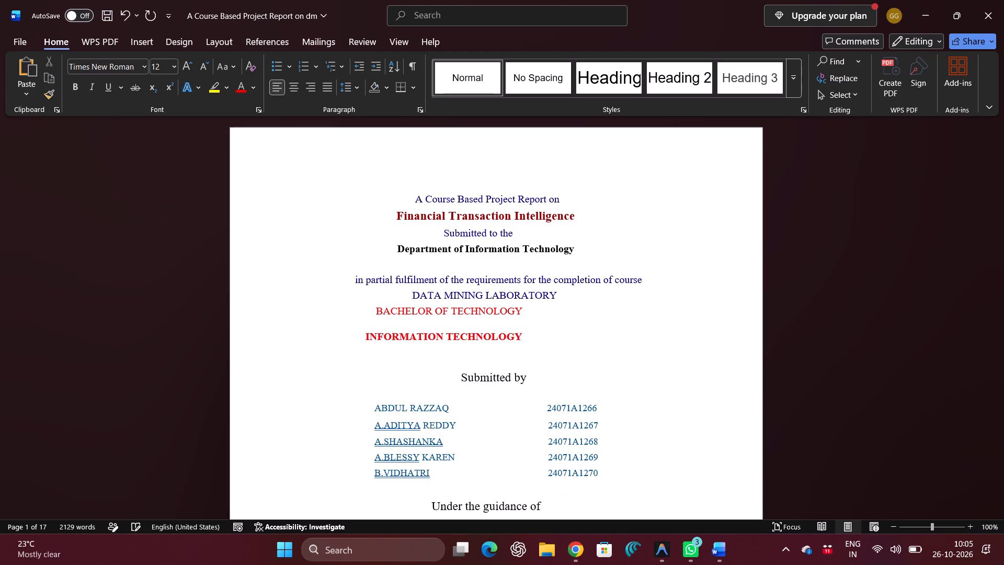
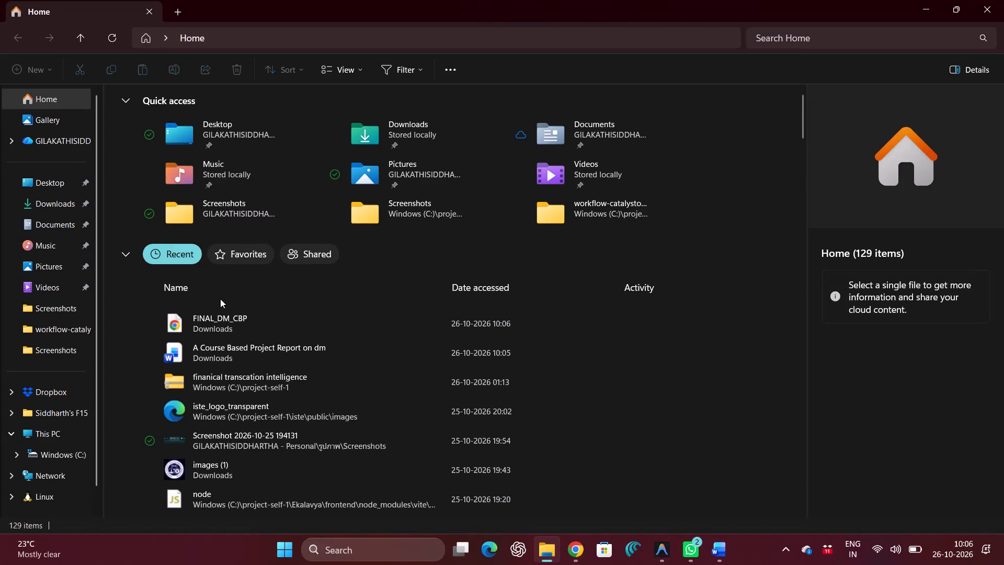
In File Explorer, bring up the full choice of apps for opening the recent FINAL_DM_CBP PDF.
right_click(218, 326)
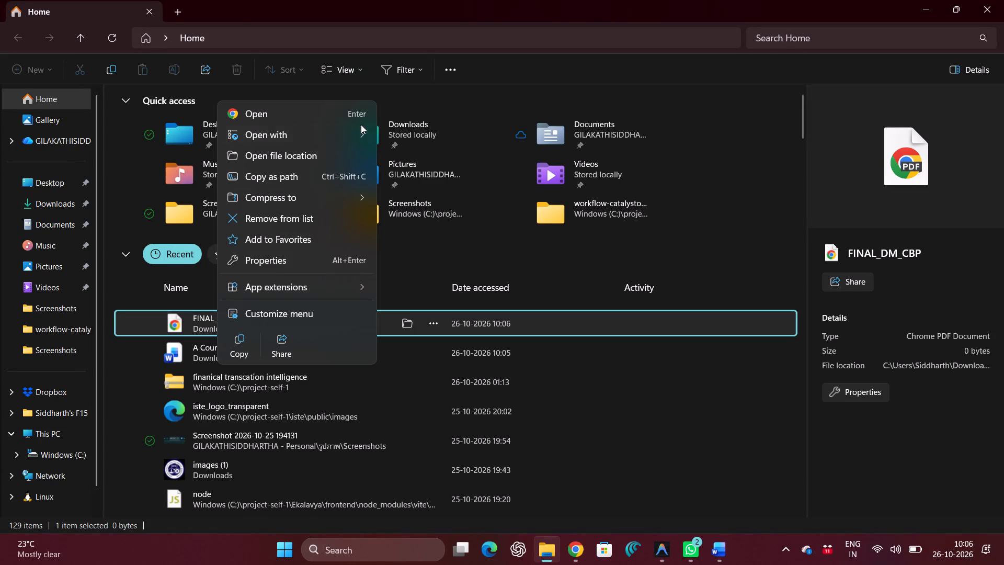
left_click(361, 130)
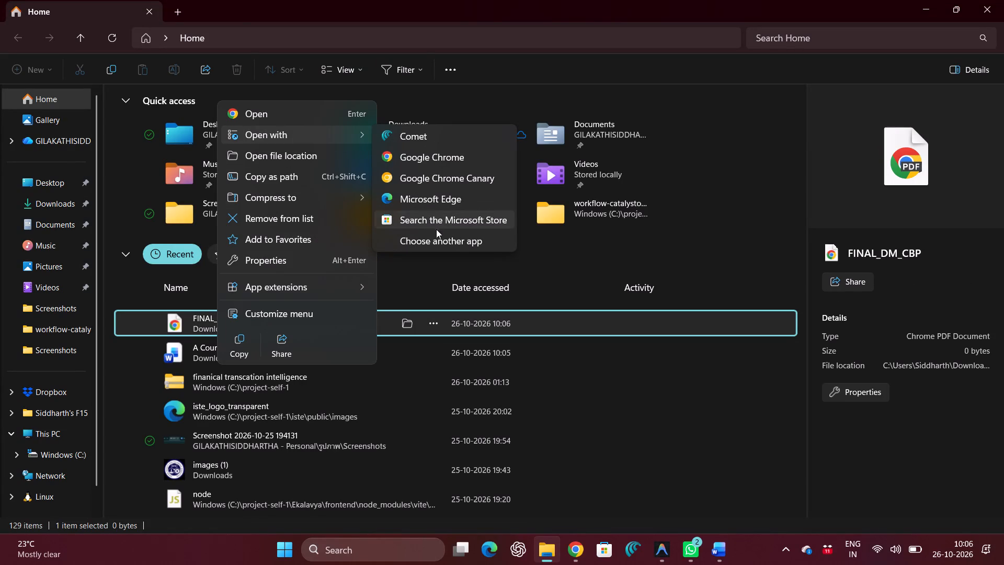
left_click(442, 237)
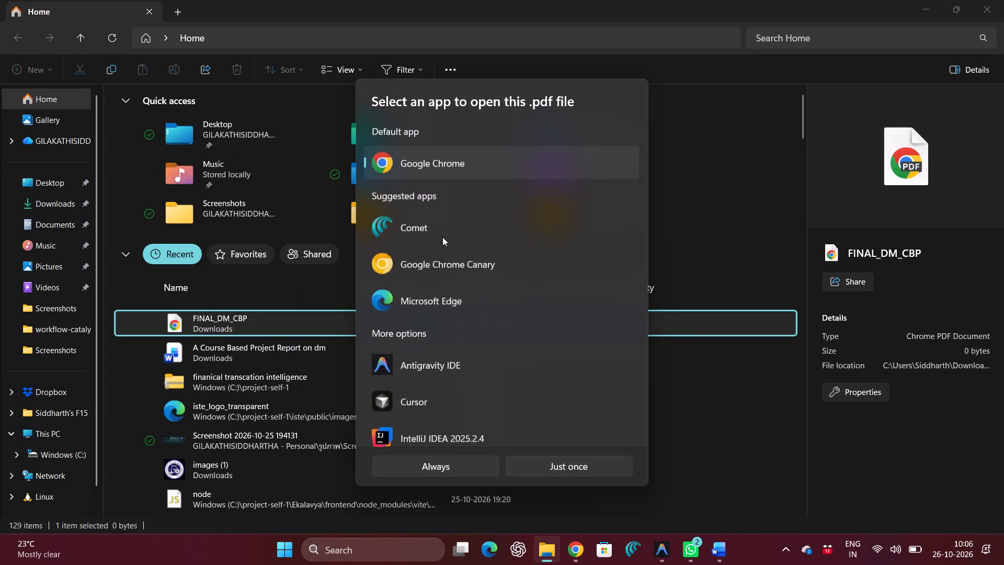
Open the FINAL_DM_CBP PDF in Word just once, accept the conversion with its message suppressed in future, and enable editing.
scroll(442, 237, "down", 7)
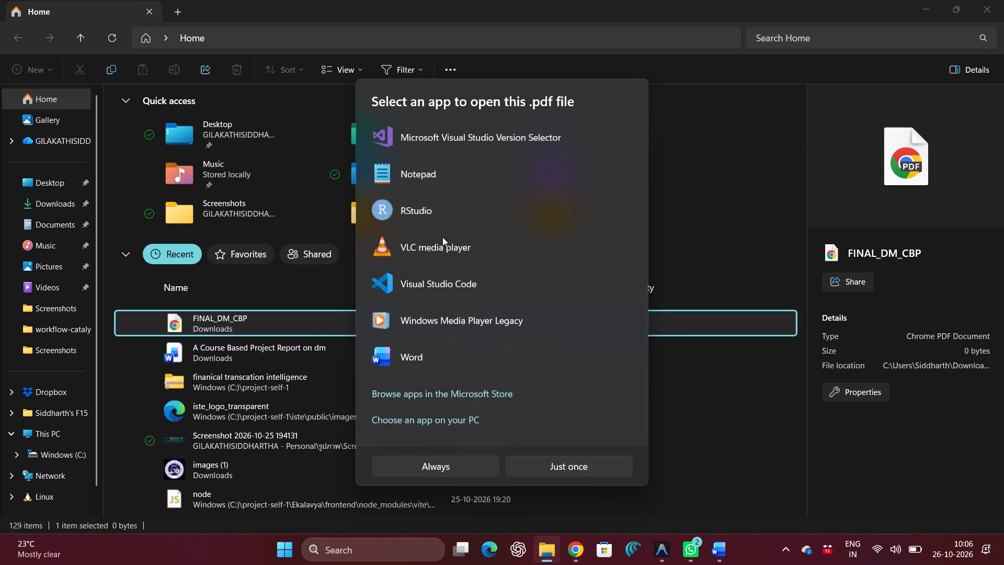
left_click(429, 351)
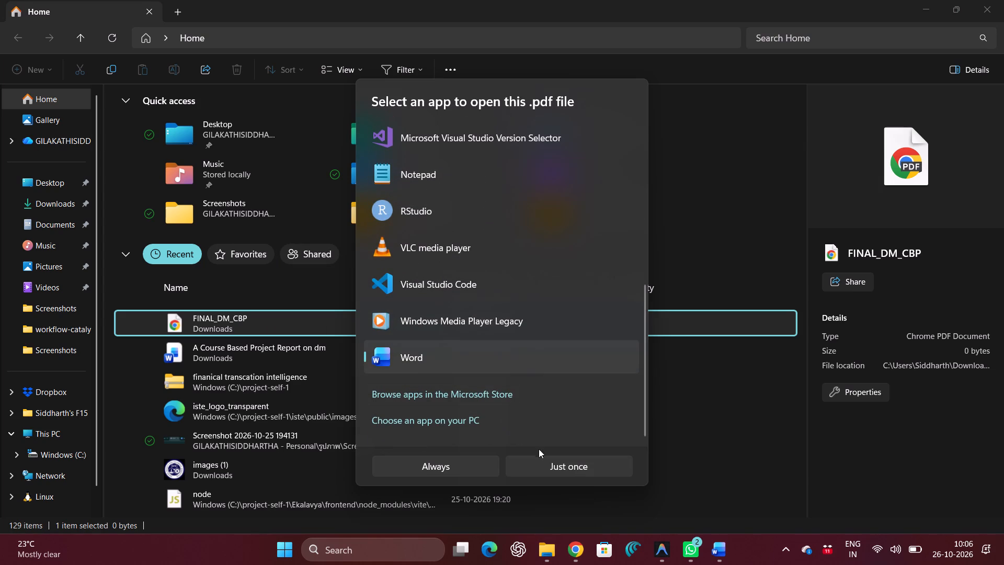
left_click(561, 474)
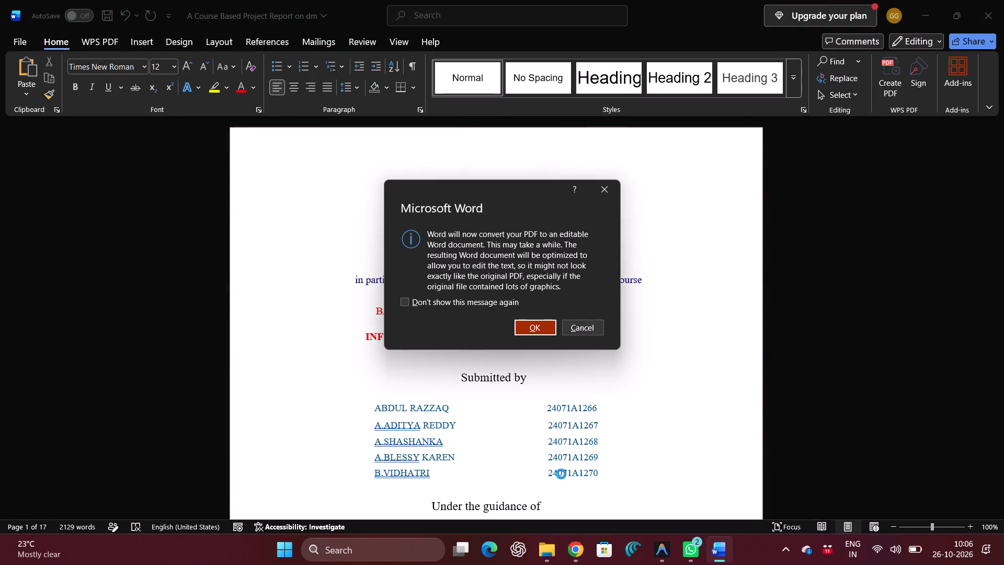
left_click(408, 302)
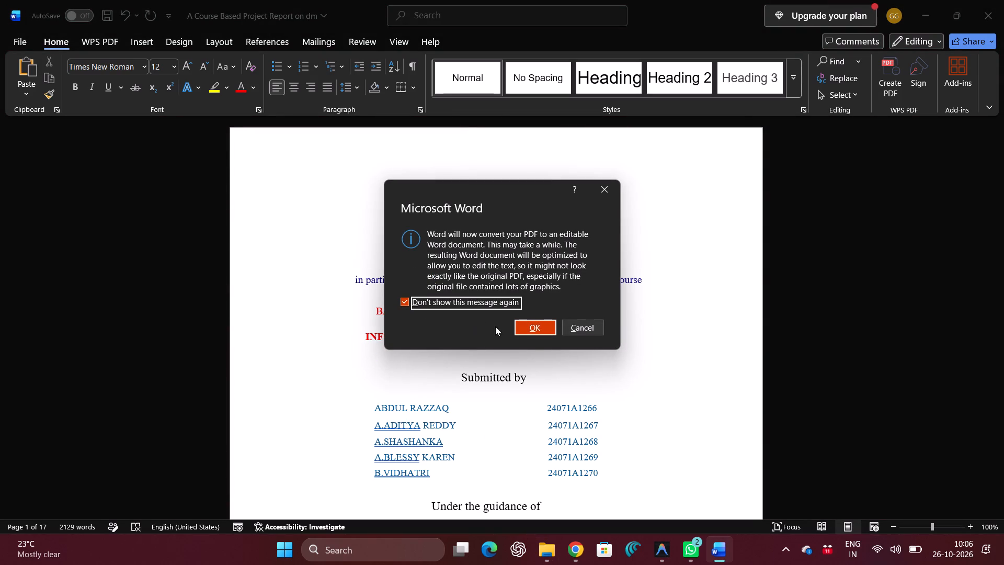
left_click(528, 333)
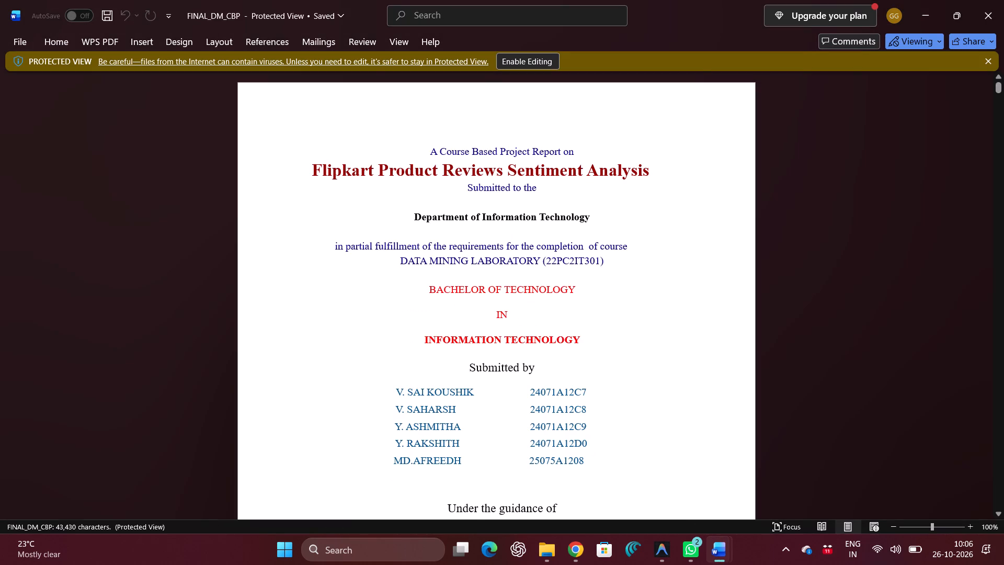
left_click(541, 58)
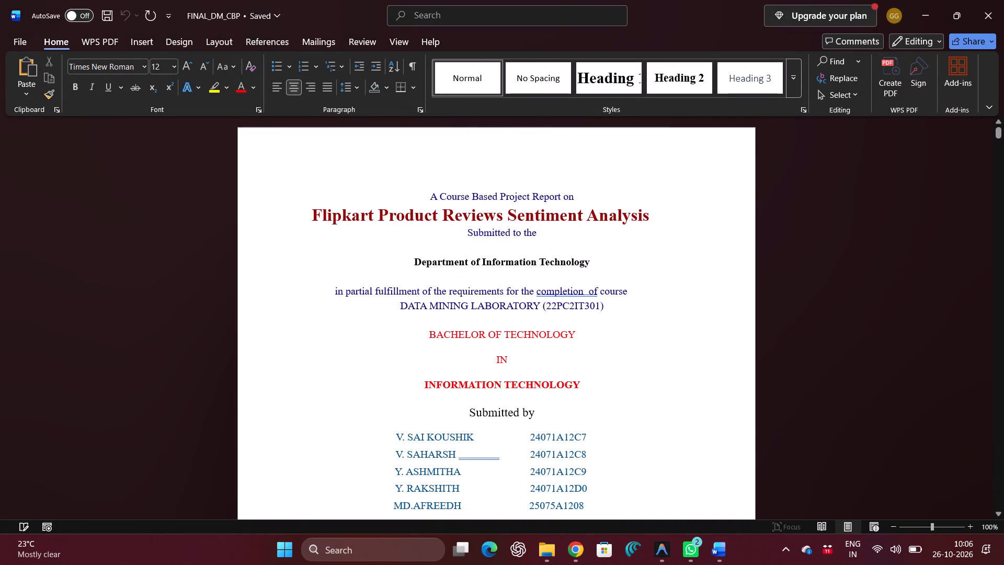
Examine the layout of the converted report's title, certificate, declaration and acknowledgement pages.
scroll(584, 315, "down", 2)
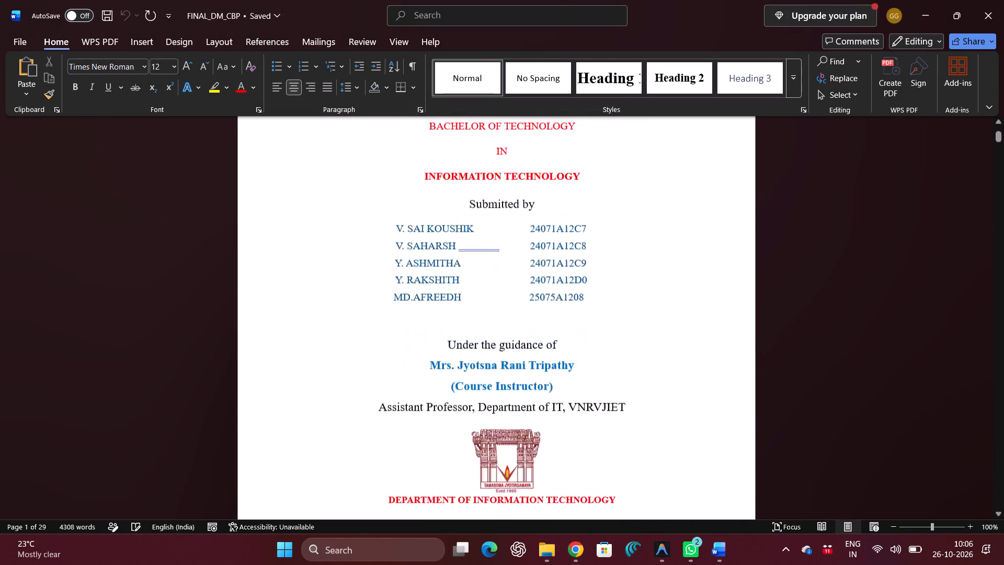
scroll(584, 315, "down", 6)
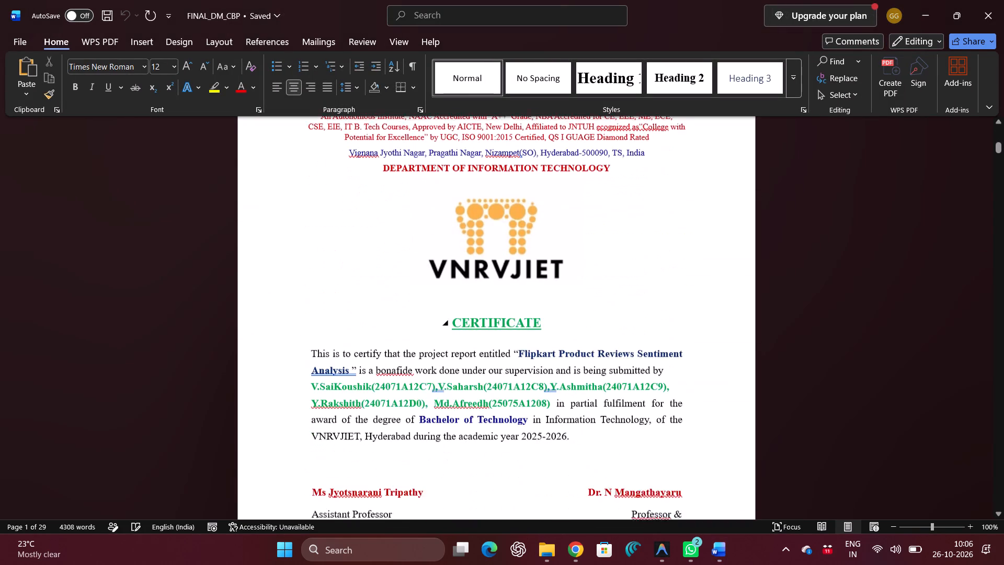
scroll(584, 315, "down", 2)
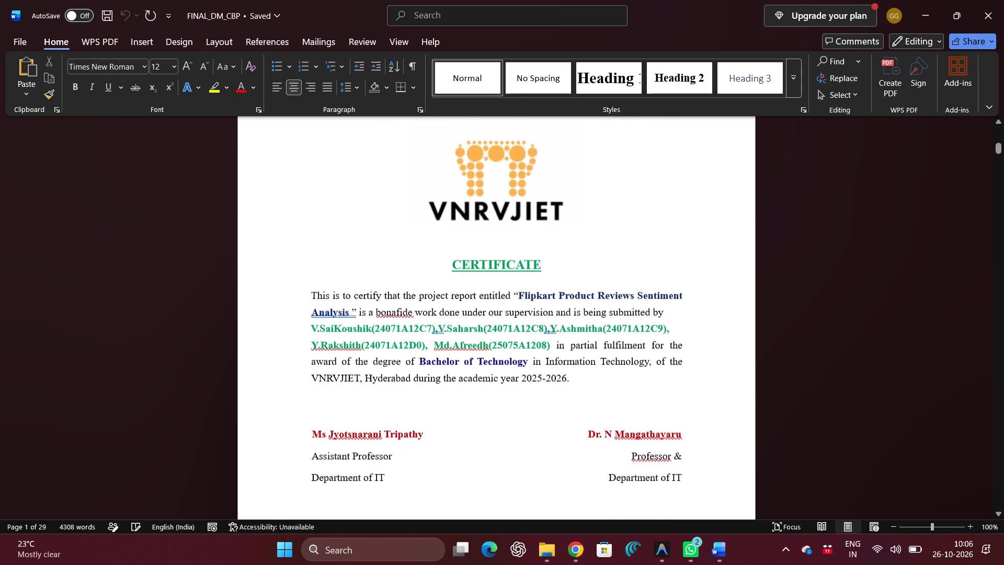
scroll(584, 315, "down", 4)
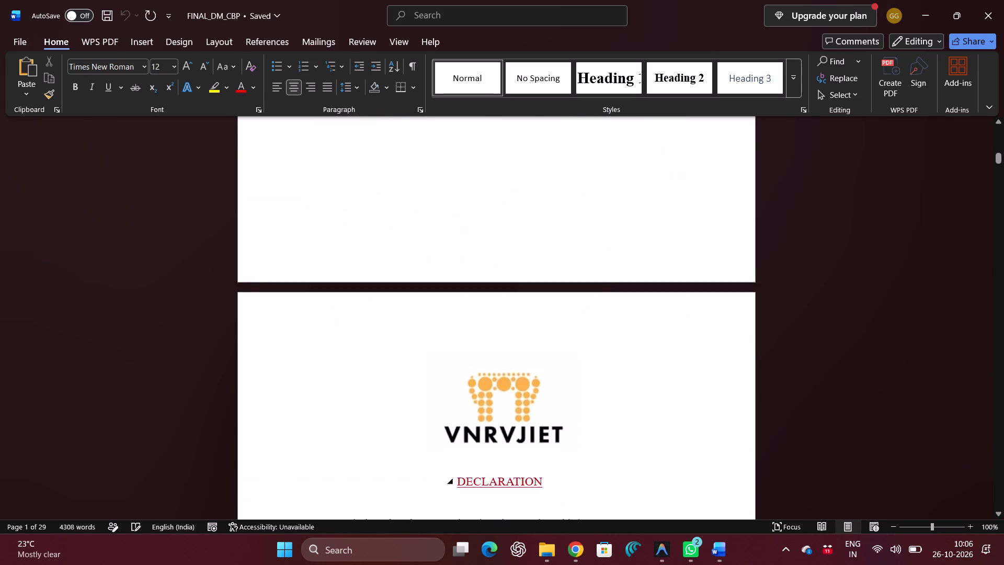
scroll(584, 315, "down", 9)
scroll(584, 315, "up", 1)
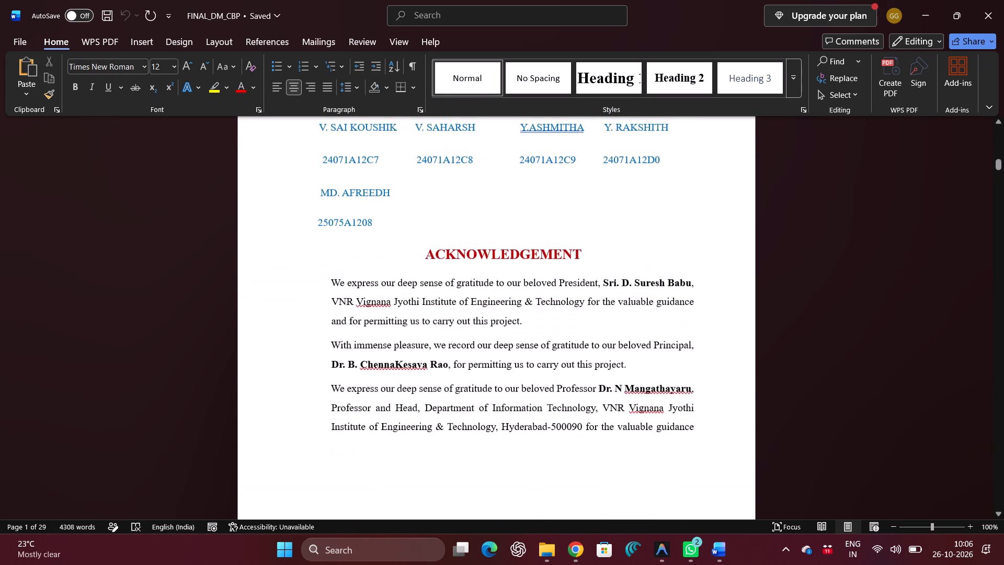
scroll(584, 315, "up", 1)
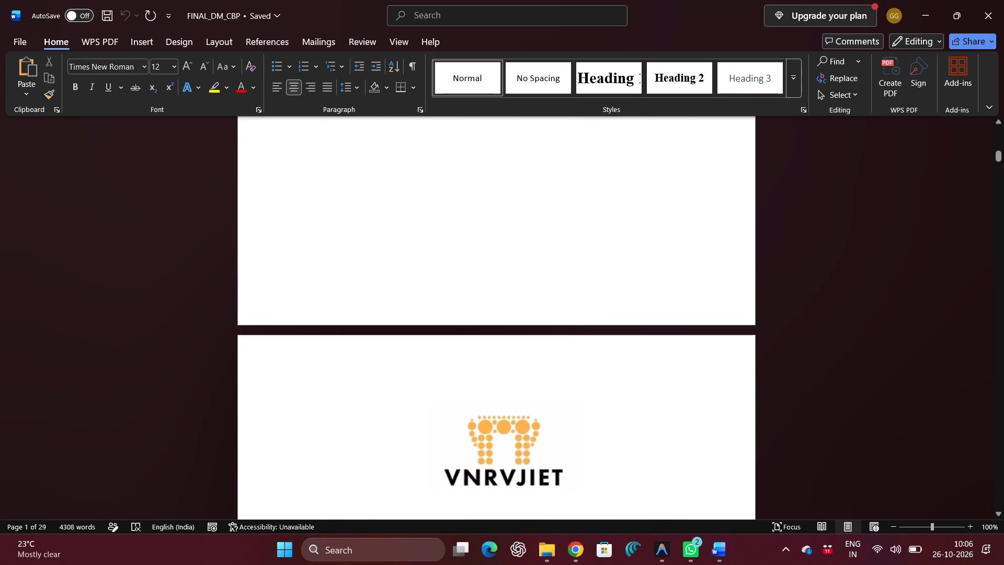
Insert blank lines before the ACKNOWLEDGEMENT heading to move it onto a new page after the declaration.
scroll(523, 338, "down", 1)
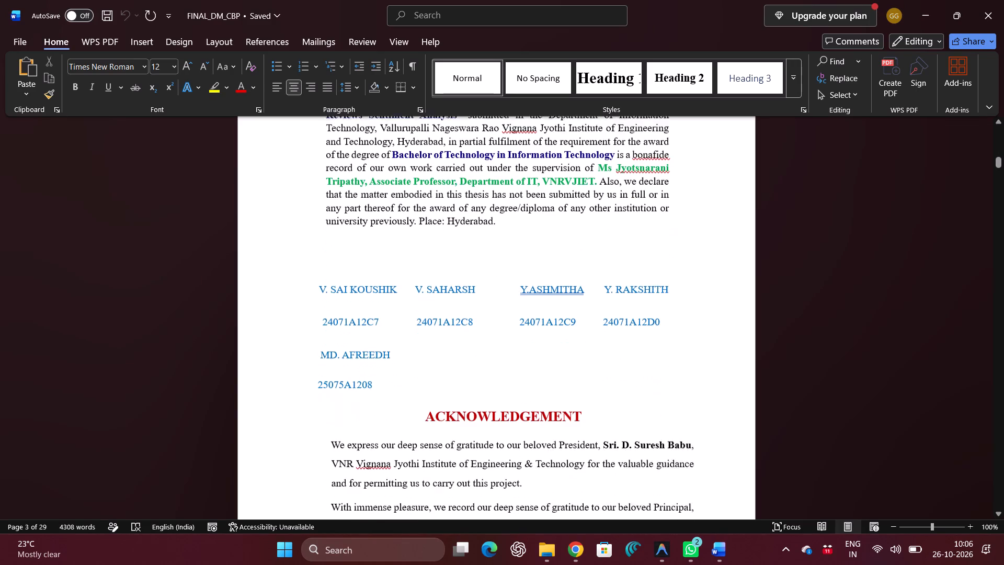
scroll(523, 338, "down", 1)
left_click(424, 400)
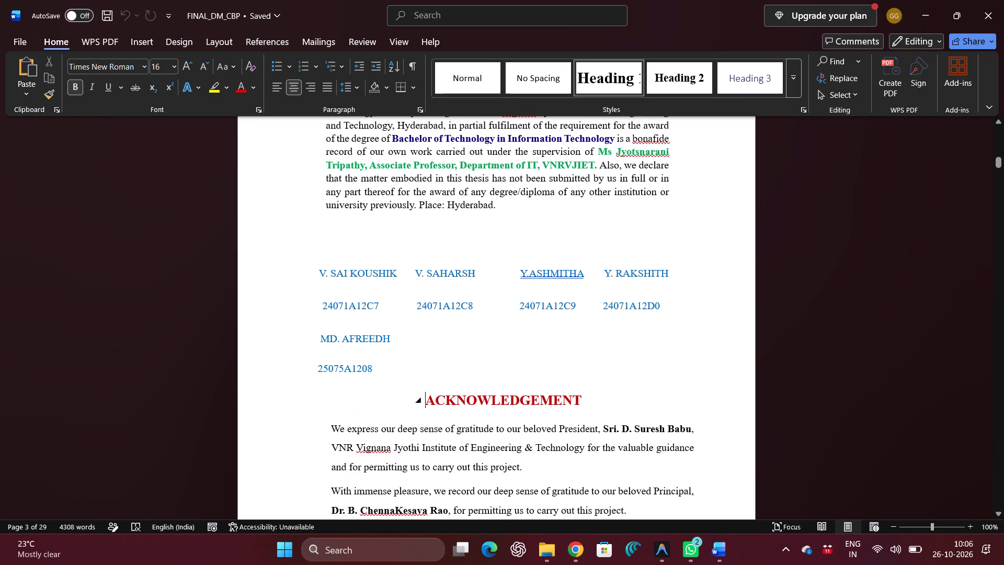
key("Return")
key("Return")
key("Return")
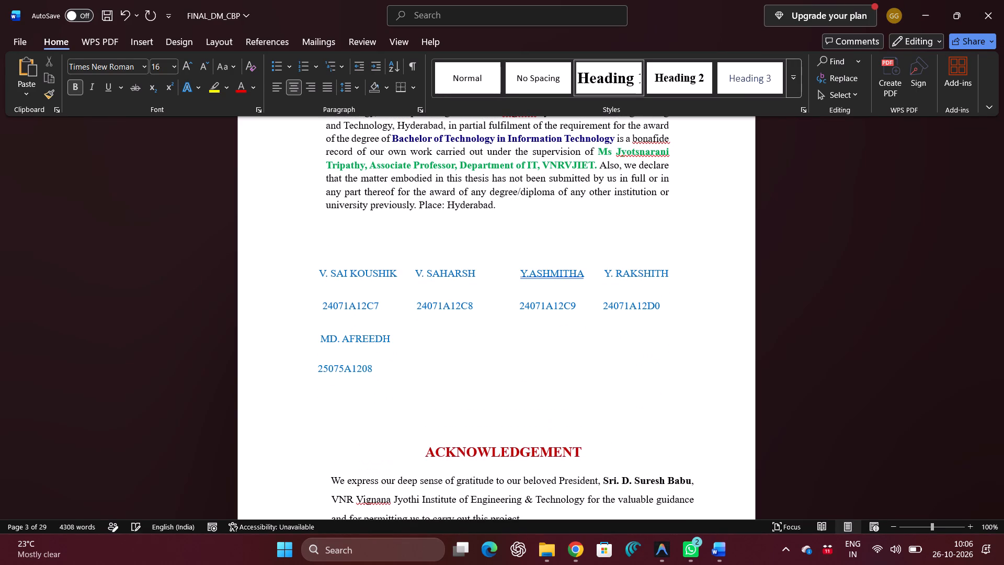
scroll(424, 400, "down", 2)
key("Return")
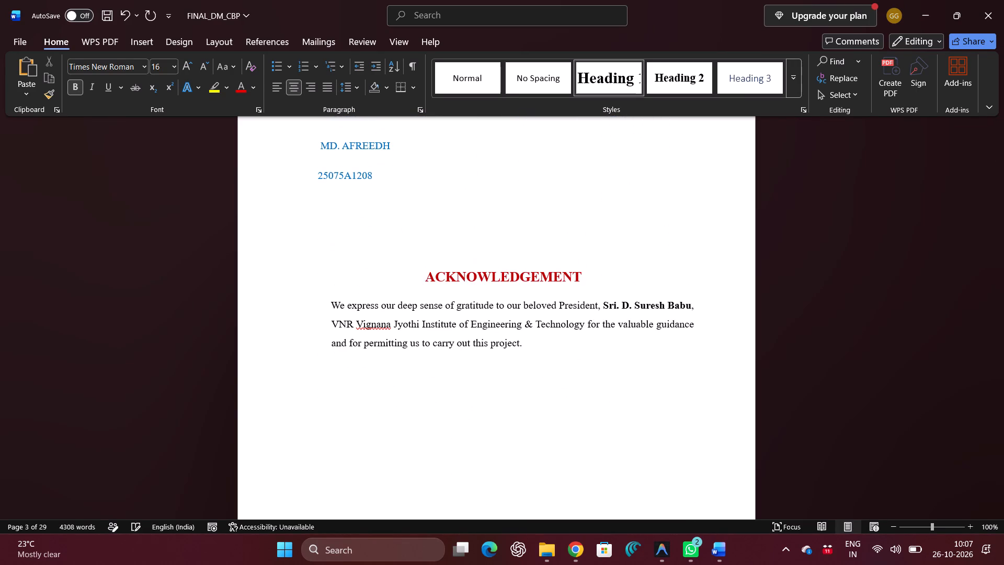
key("Return")
key("Return")
key("Return")
key("Return")
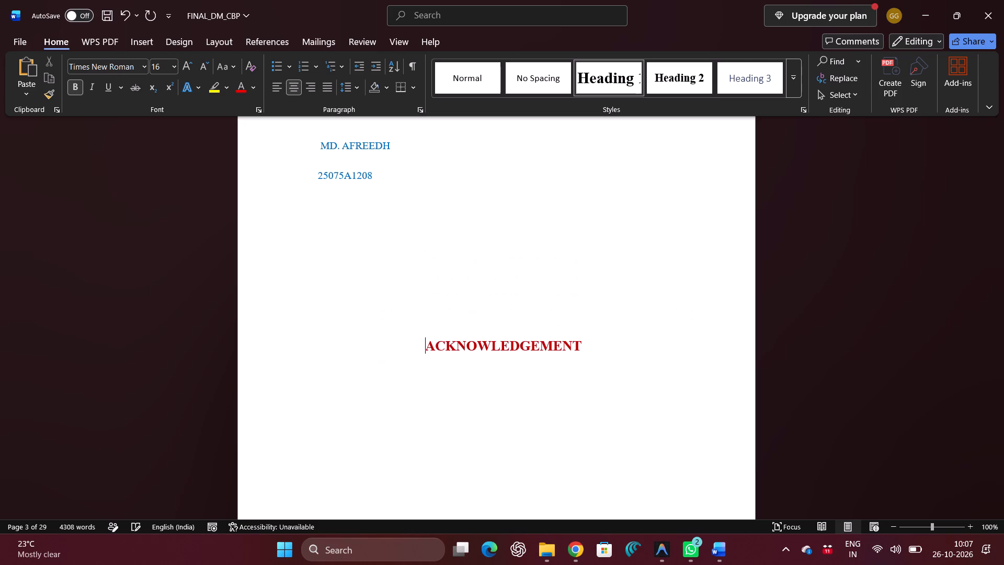
key("Return")
key("Return")
scroll(424, 400, "down", 1)
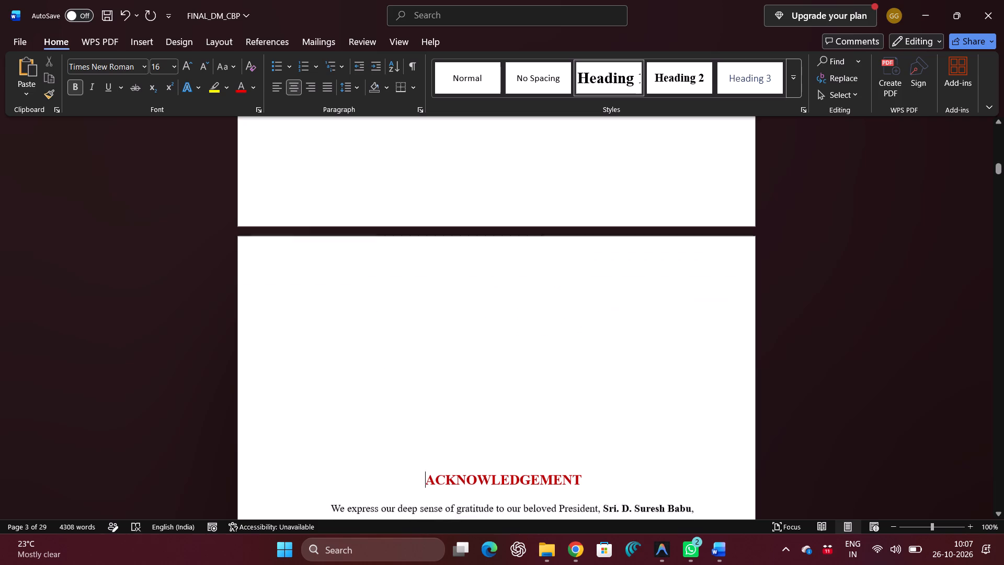
scroll(424, 400, "down", 1)
key("BackSpace")
key("Return")
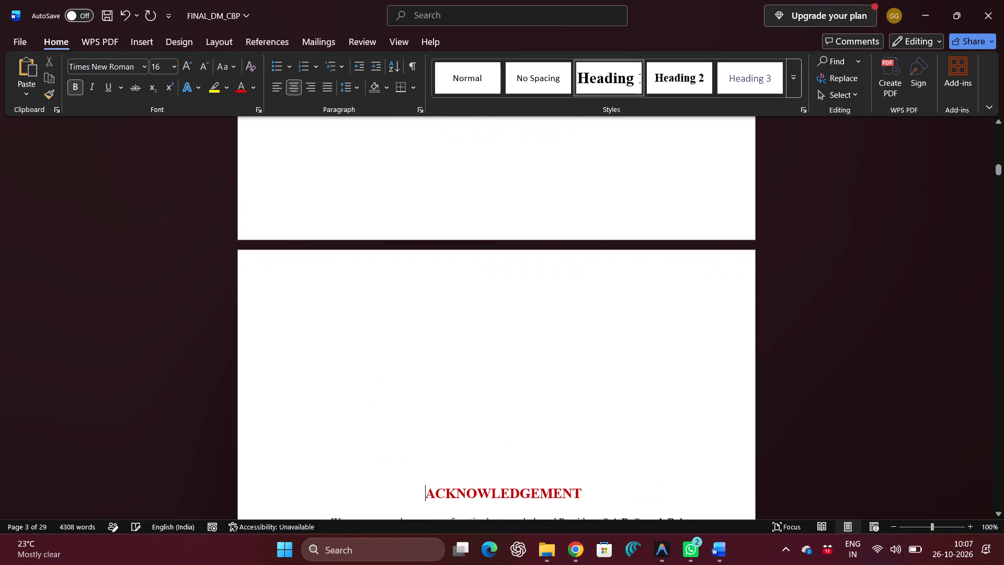
Adjust the blank lines above the ACKNOWLEDGEMENT heading on its new page.
left_click(422, 408)
key("BackSpace")
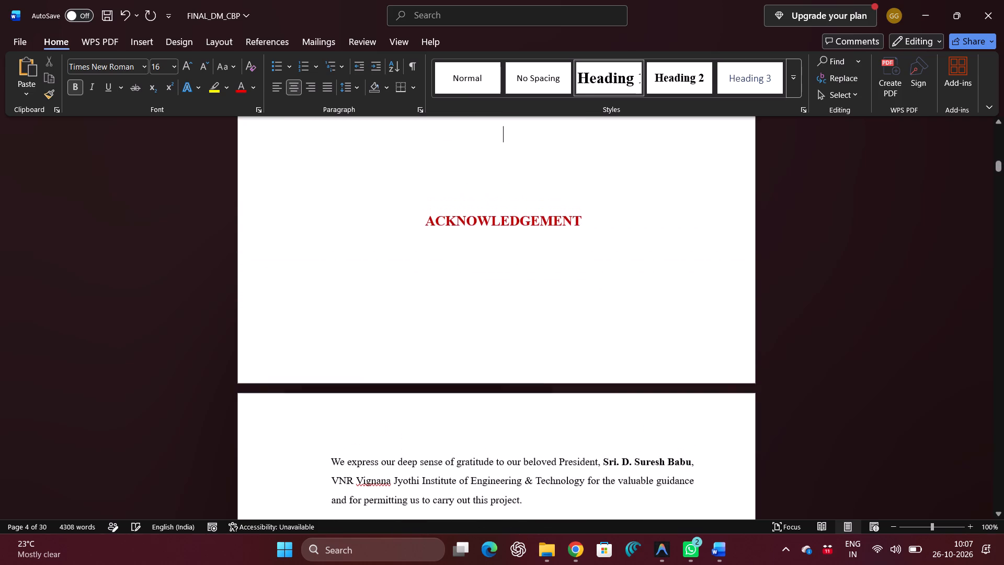
key("Return")
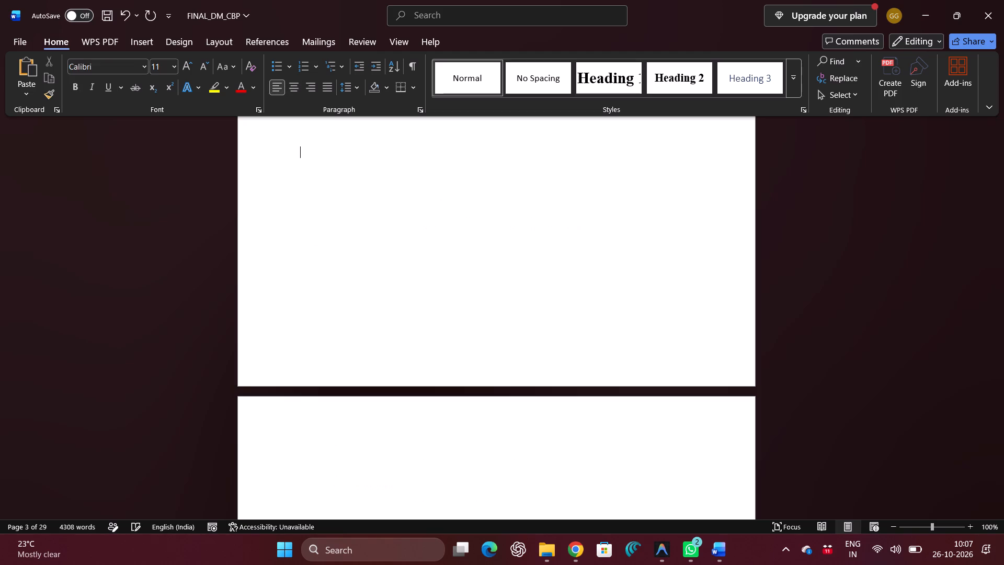
Examine the layout of the acknowledgement section and the pages before and after it.
scroll(422, 408, "down", 6)
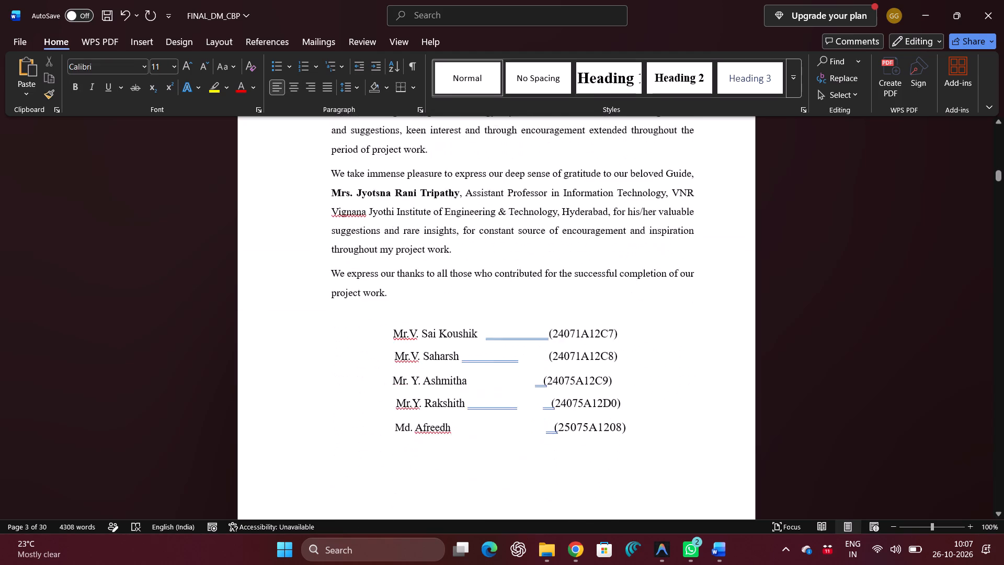
scroll(422, 408, "down", 6)
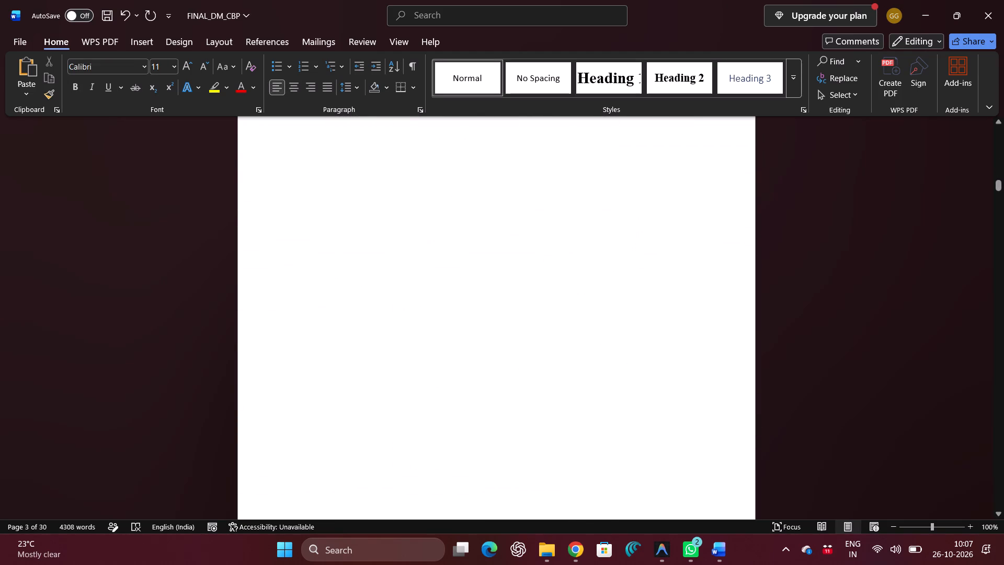
scroll(422, 408, "down", 2)
scroll(422, 408, "up", 7)
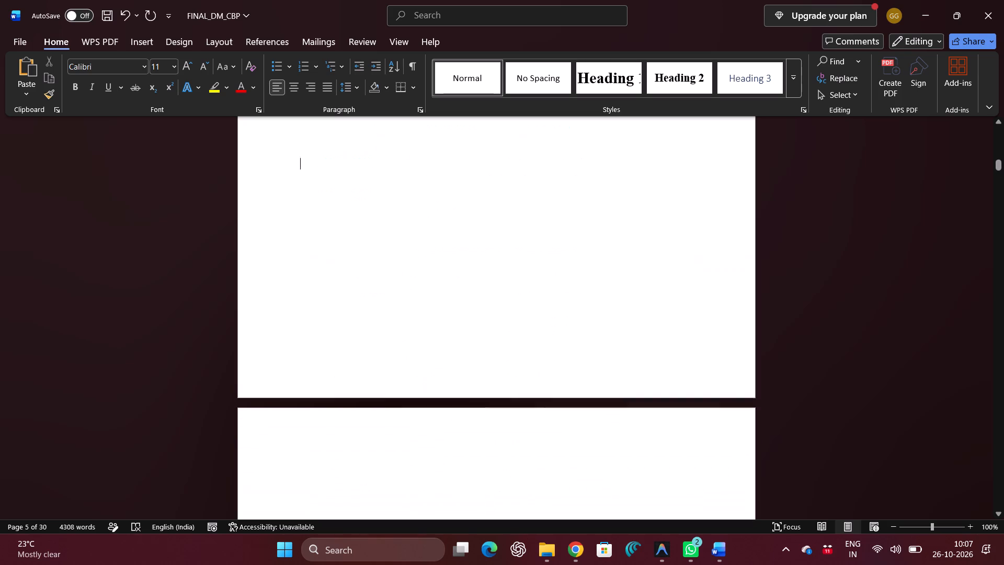
scroll(422, 408, "up", 2)
scroll(422, 408, "down", 2)
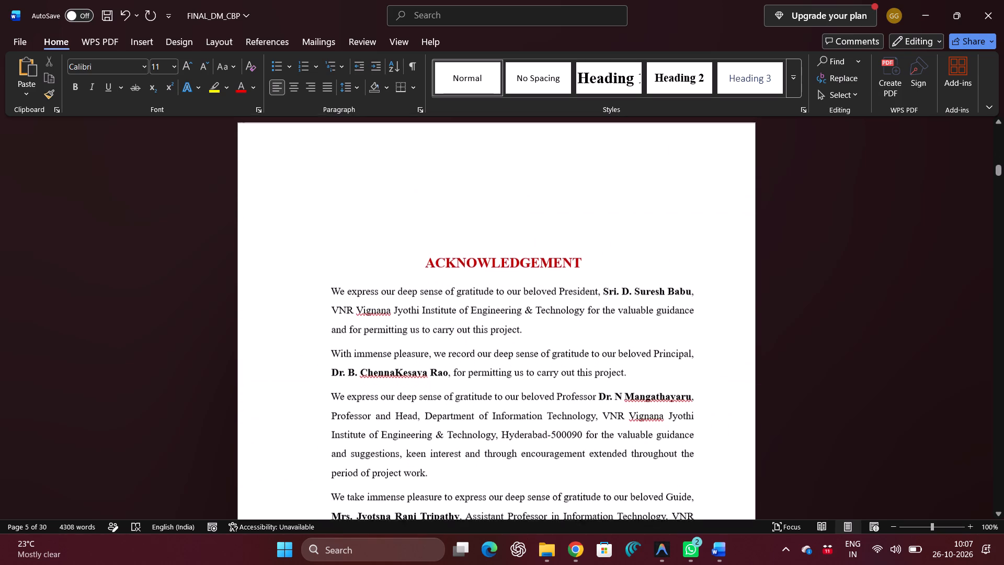
scroll(422, 408, "down", 3)
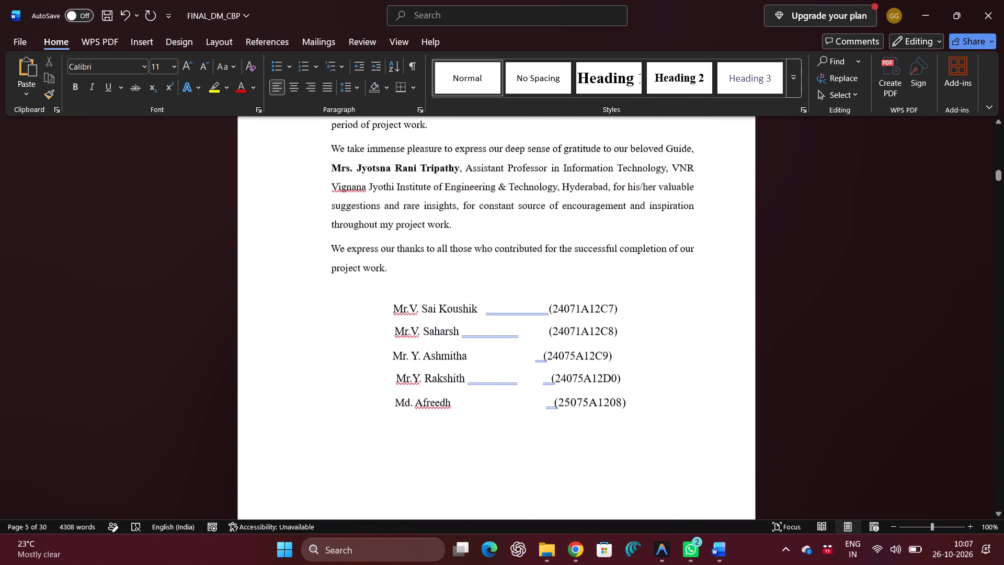
scroll(422, 408, "down", 5)
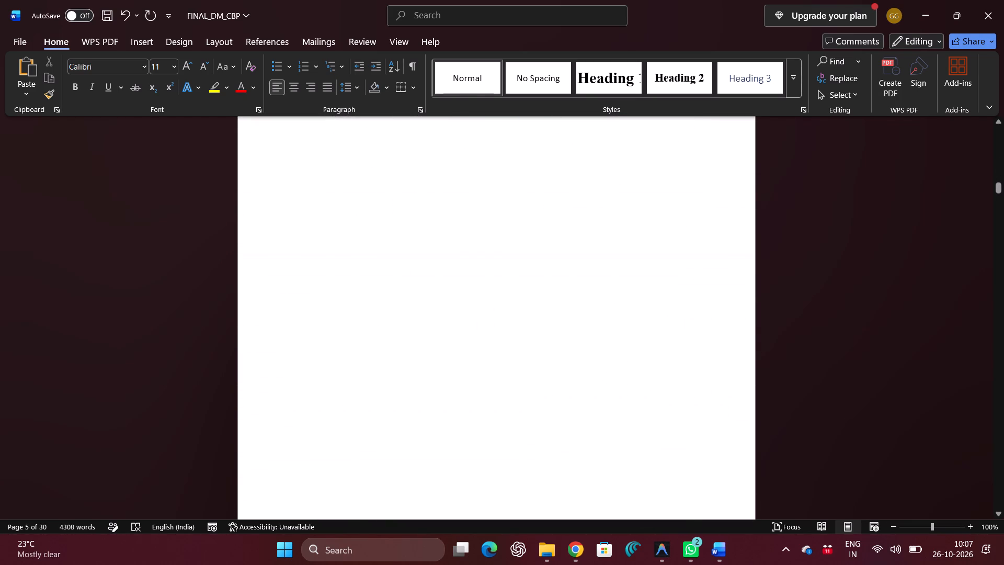
Select and cut the empty content at the top of the blank page following the acknowledgement.
scroll(422, 408, "down", 1)
right_click(431, 374)
left_click(372, 284)
left_click_drag(372, 284, 433, 322)
left_click_drag(357, 222, 454, 298)
right_click(454, 298)
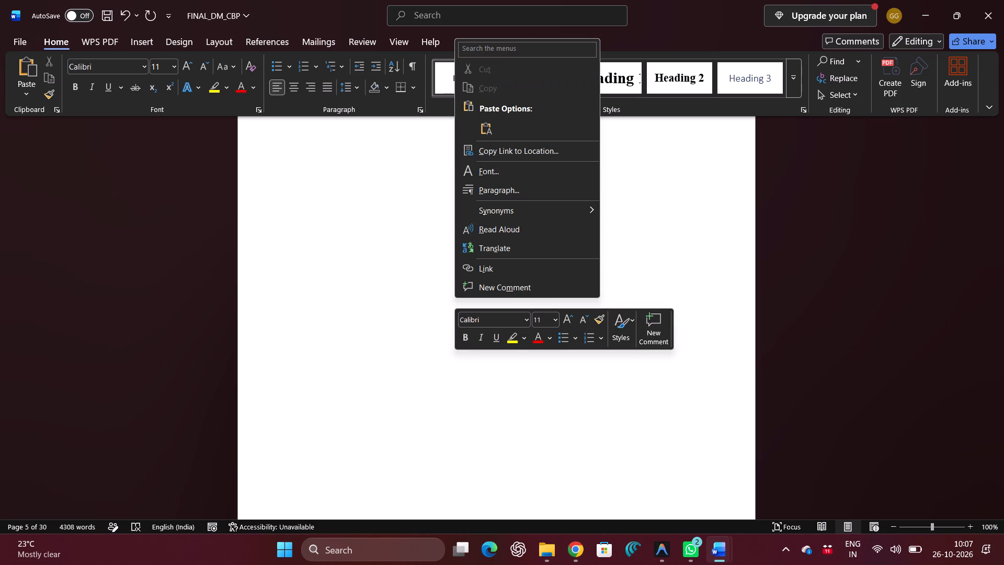
left_click(320, 240)
left_click_drag(320, 240, 435, 309)
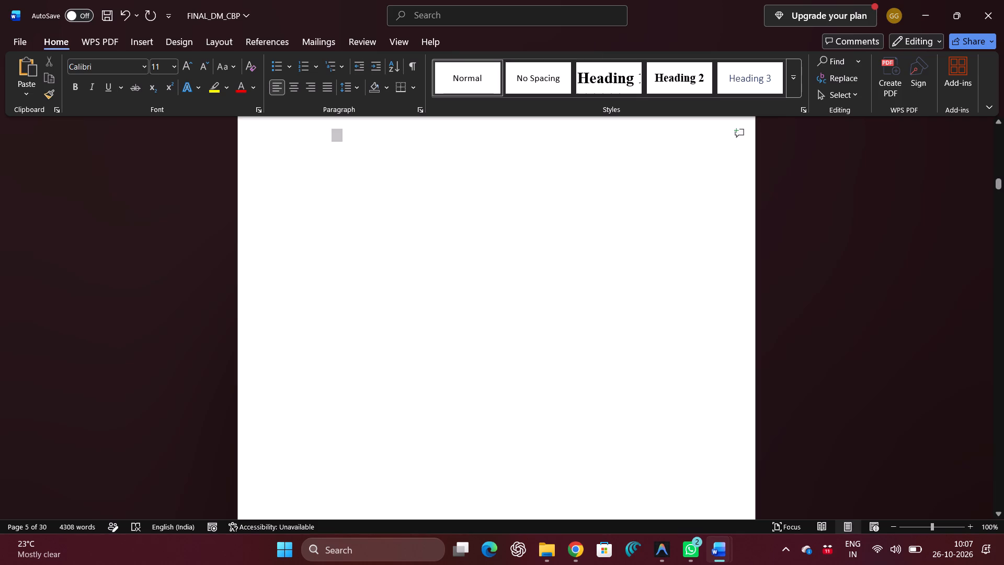
left_click_drag(435, 309, 469, 338)
right_click(469, 338)
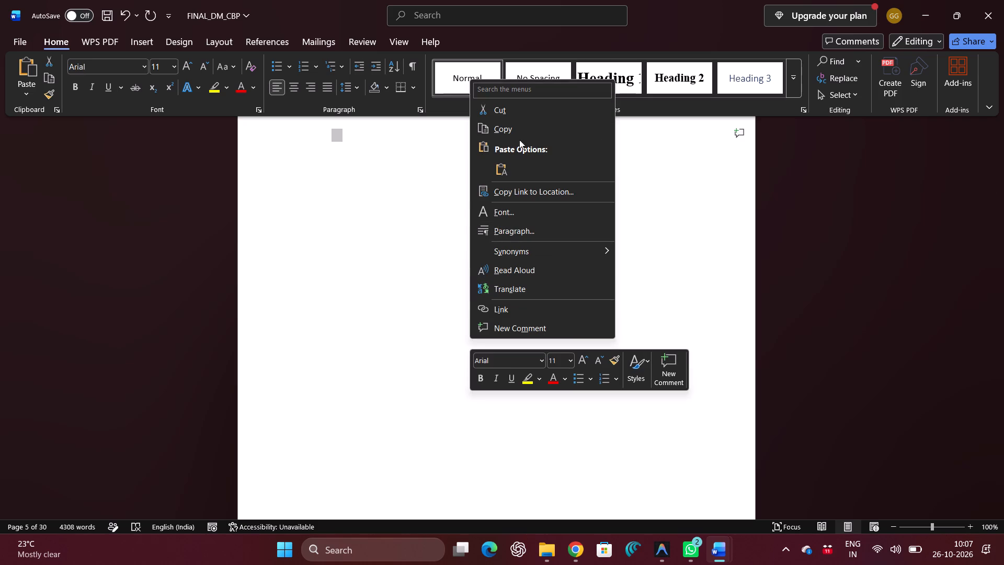
left_click(520, 109)
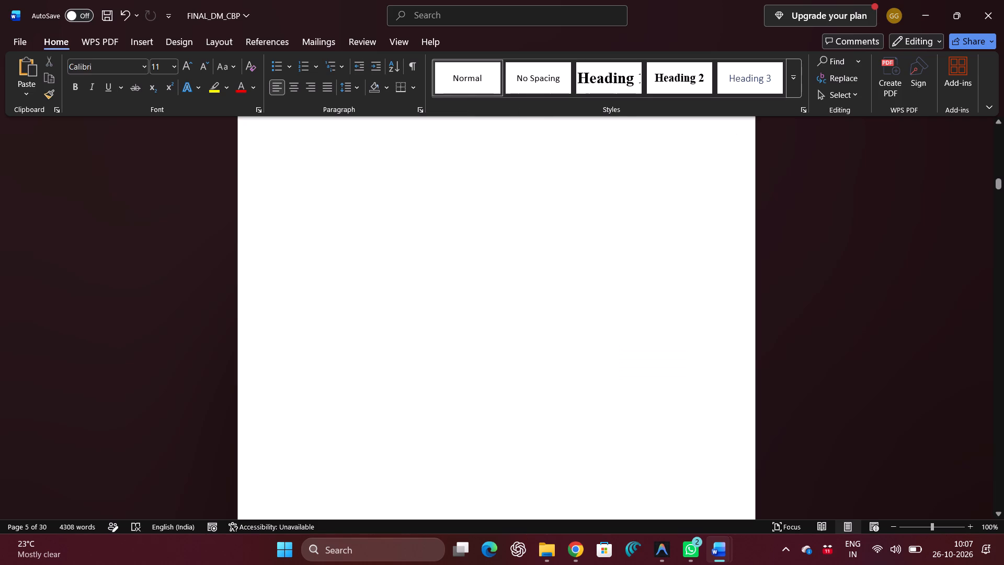
Examine the page layout from the blank page through the table of contents to the start of the introduction.
scroll(465, 210, "up", 2)
scroll(465, 210, "down", 1)
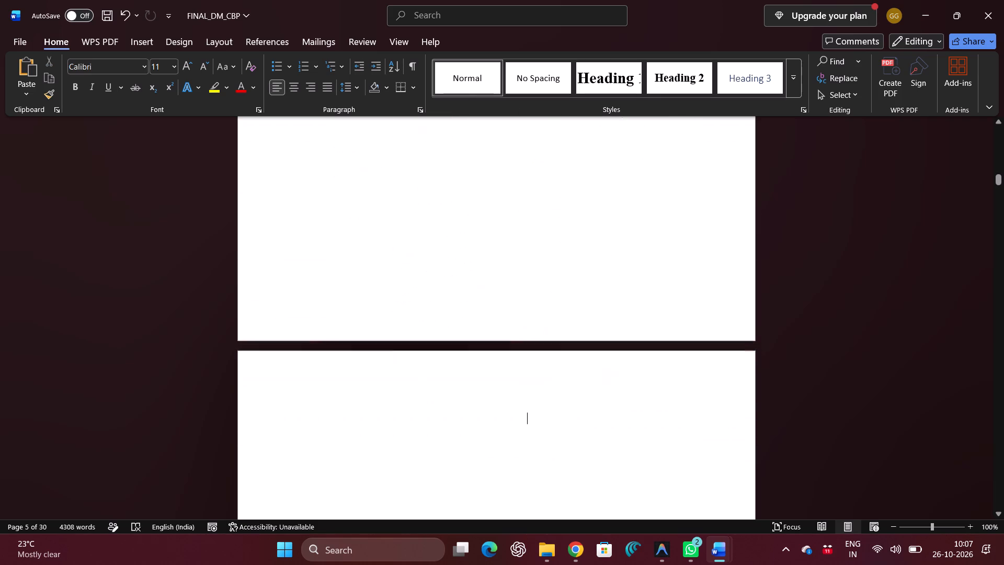
scroll(465, 210, "down", 4)
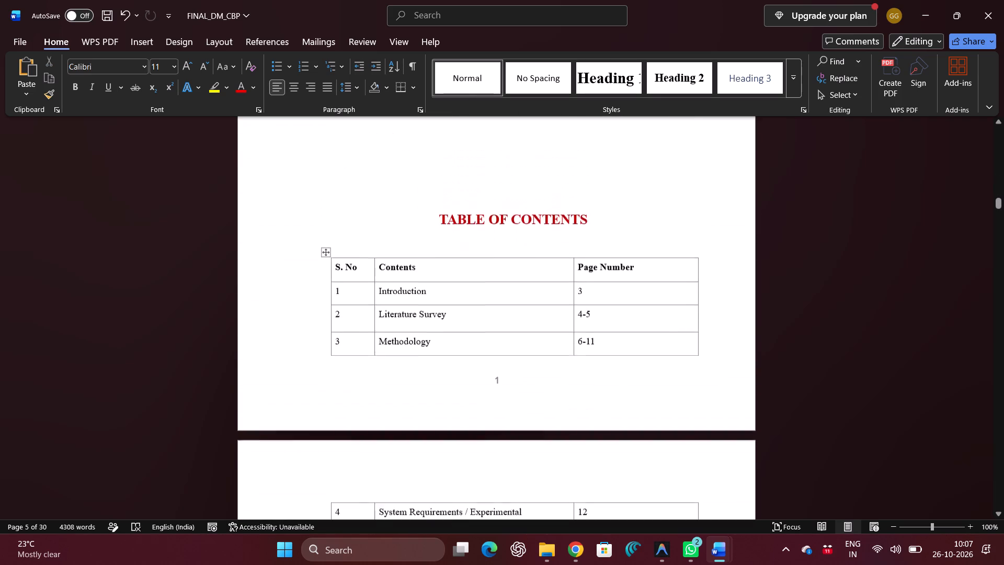
scroll(465, 210, "down", 1)
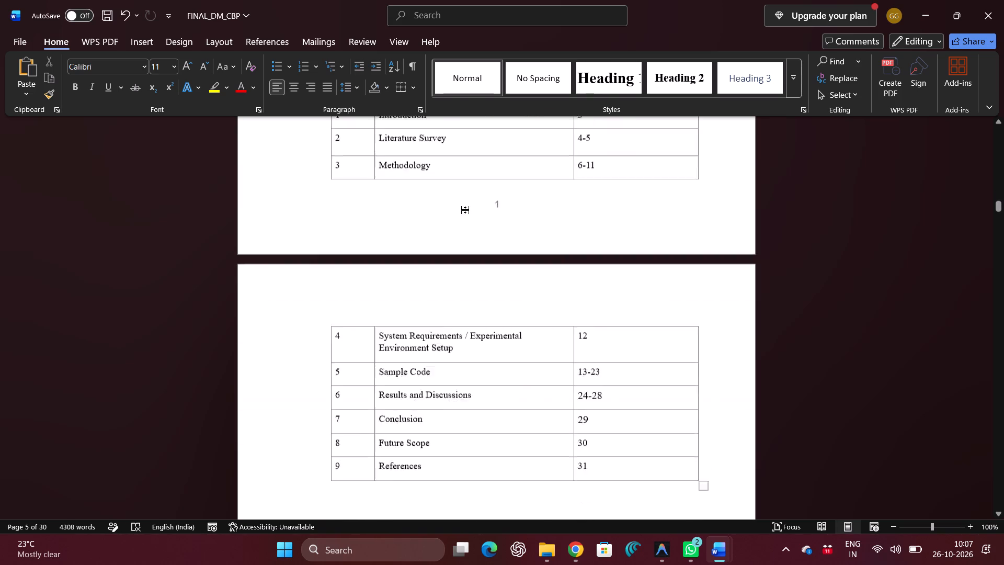
scroll(465, 210, "down", 2)
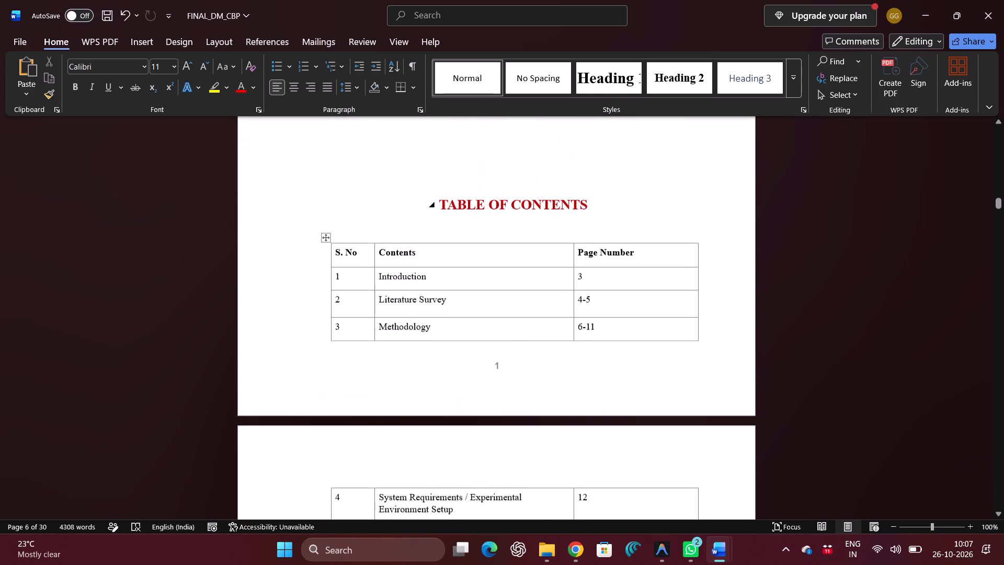
scroll(465, 210, "down", 2)
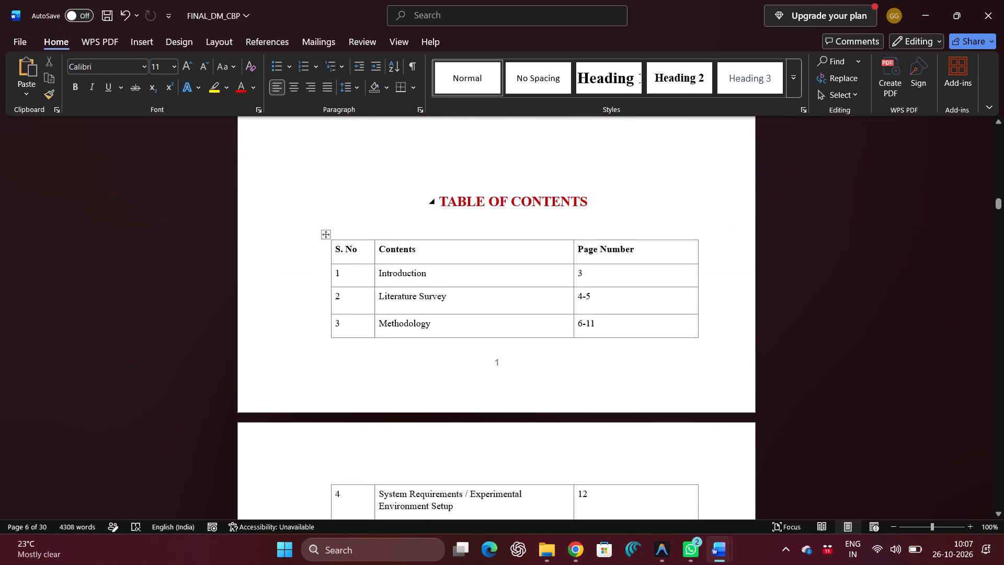
scroll(473, 197, "down", 3)
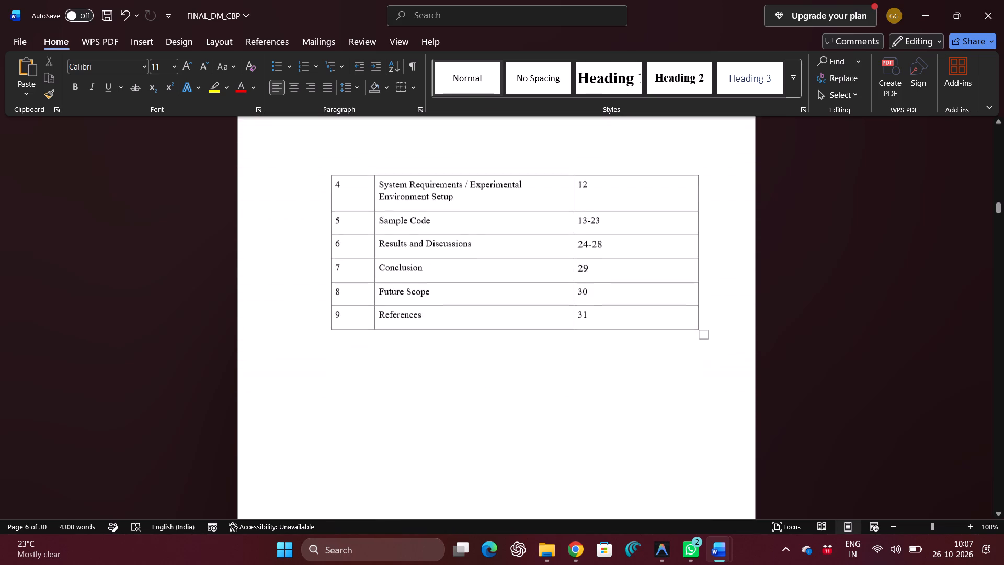
scroll(473, 197, "down", 1)
scroll(473, 197, "up", 1, "ctrl")
scroll(473, 197, "down", 3)
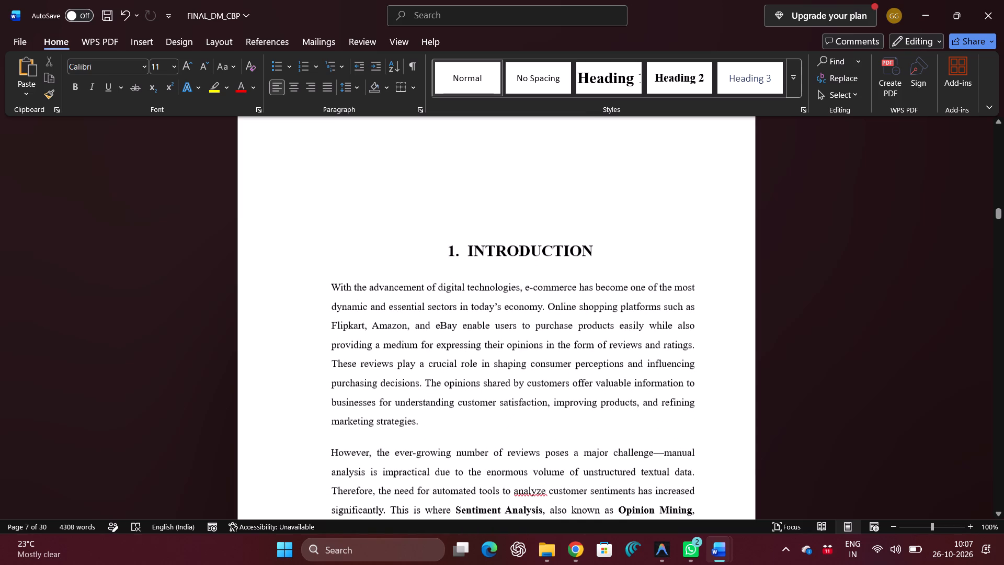
scroll(430, 222, "up", 4)
scroll(430, 222, "left", 1)
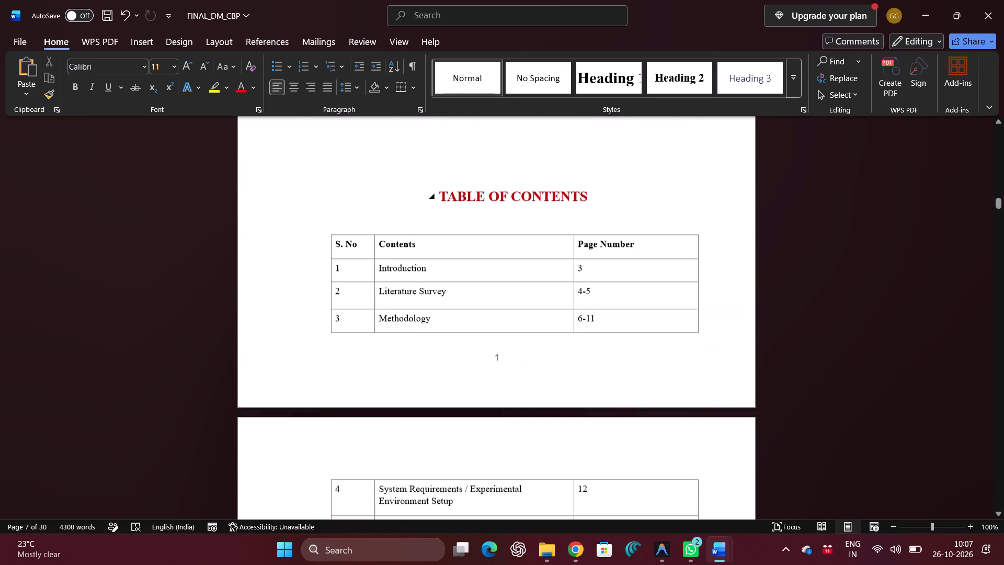
scroll(430, 222, "left", 1)
scroll(430, 222, "down", 3)
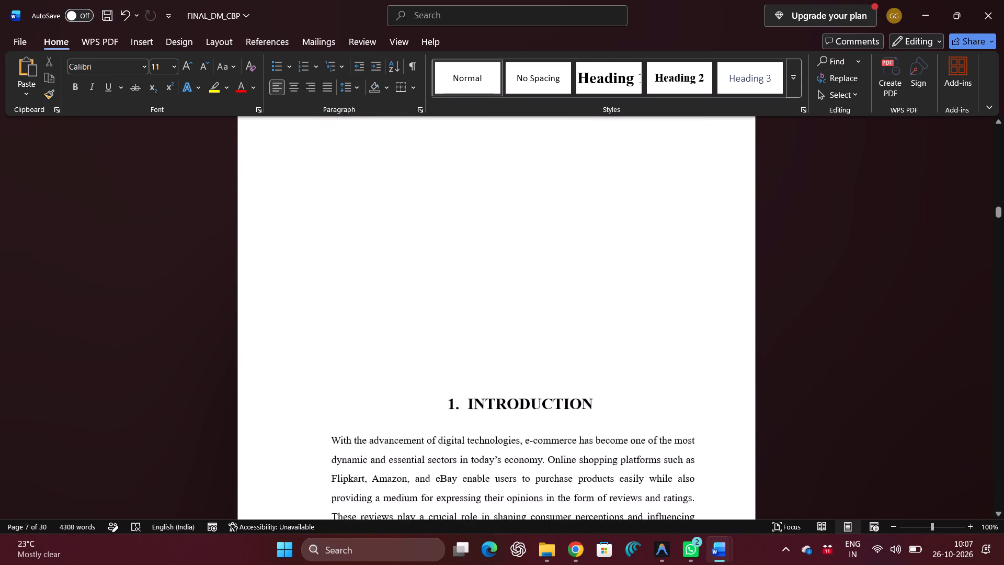
scroll(430, 222, "down", 1)
Insert blank lines before the "1. INTRODUCTION" heading to move it onto a new page after the table of contents.
left_click(443, 241)
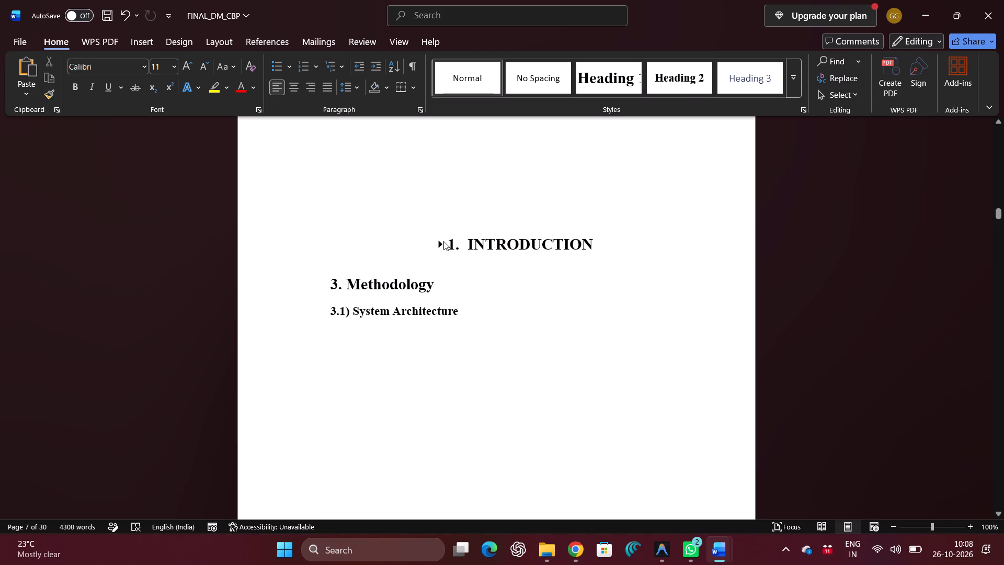
left_click(440, 243)
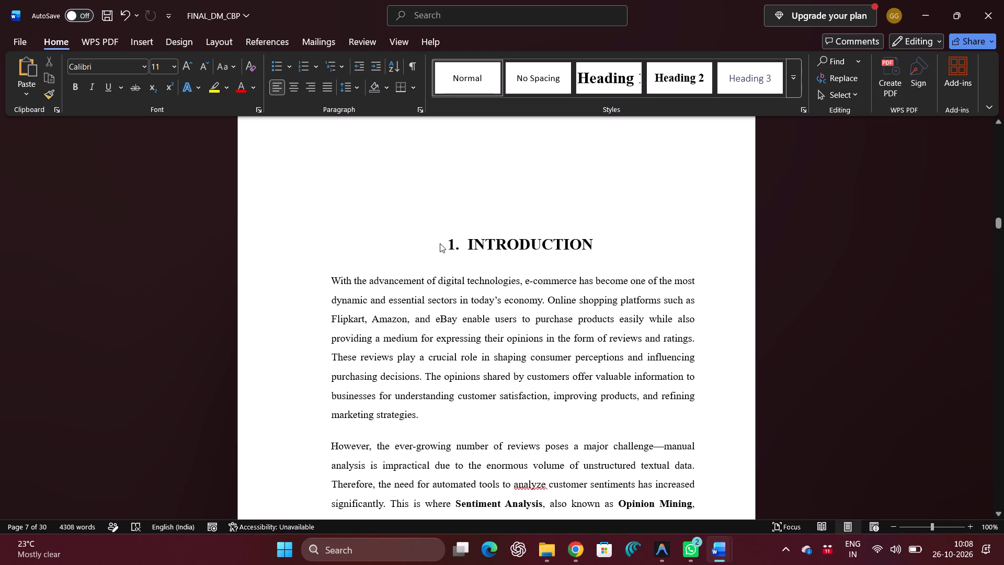
left_click(450, 244)
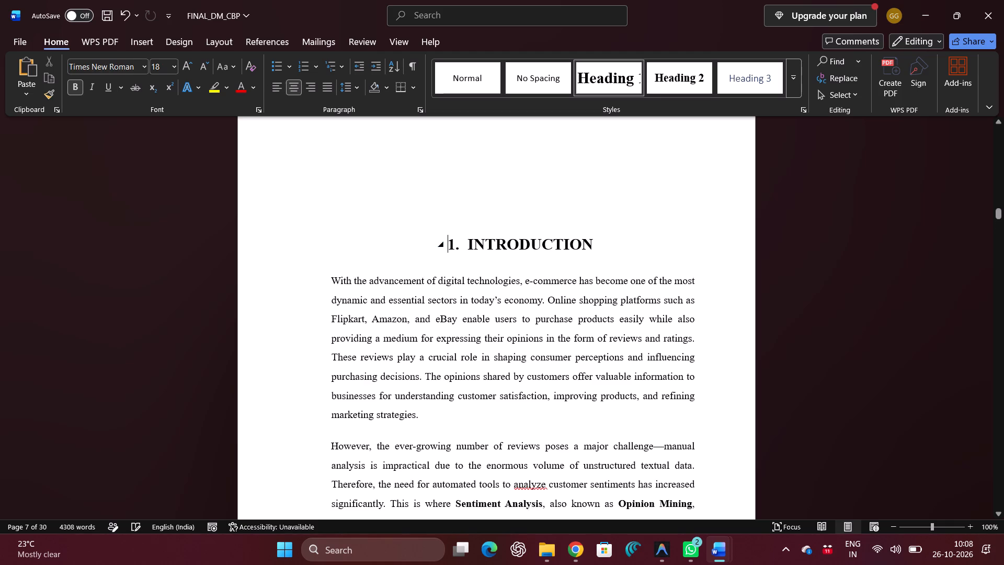
key("Return")
key("Return")
key("Return")
key("Return")
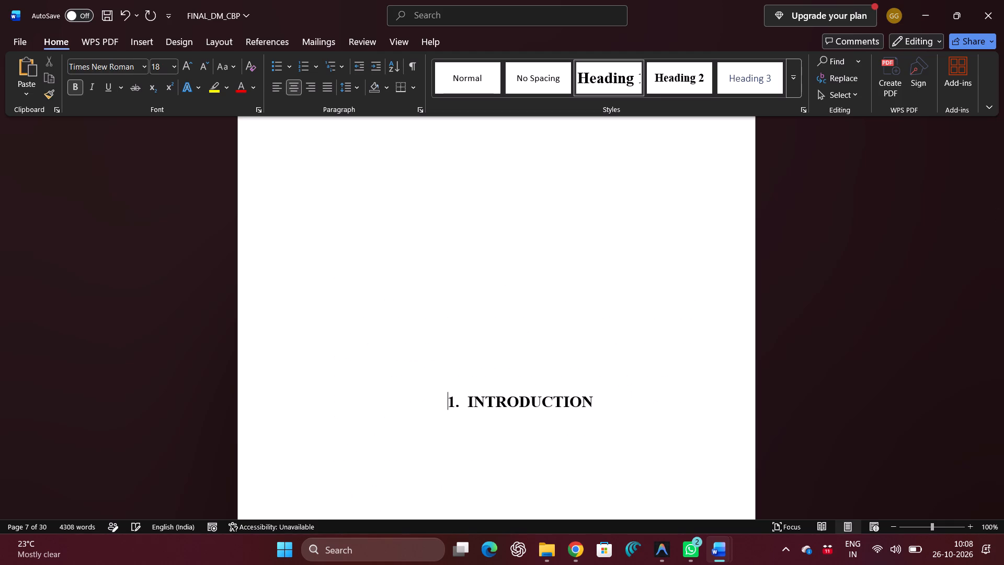
key("Return")
key("Return")
key("BackSpace")
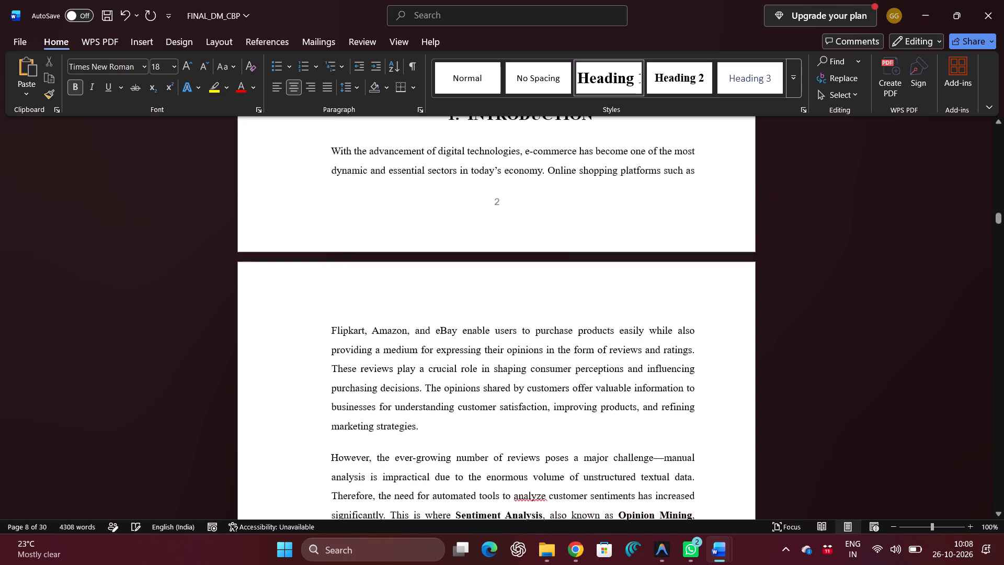
key("Return")
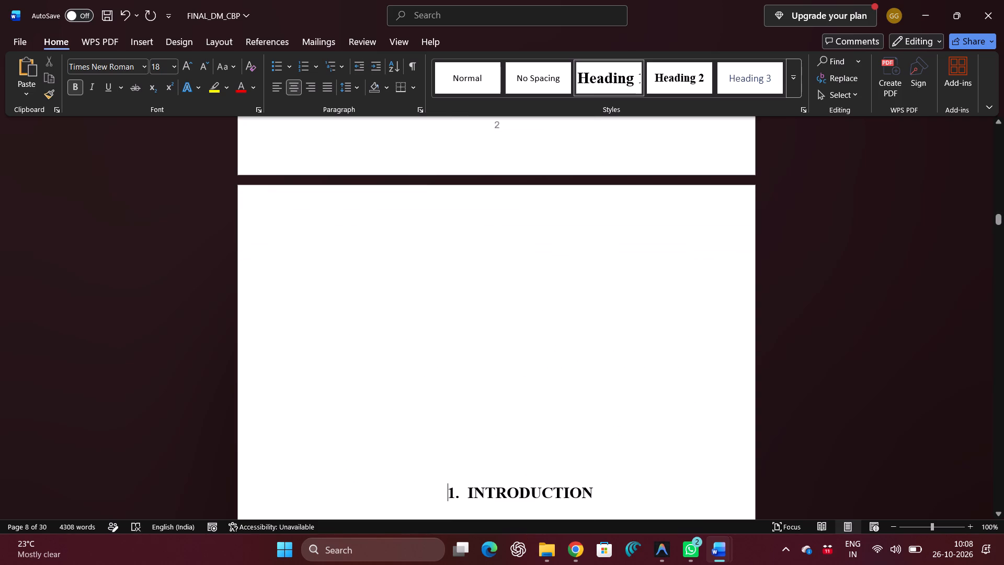
left_click(432, 332)
key("BackSpace")
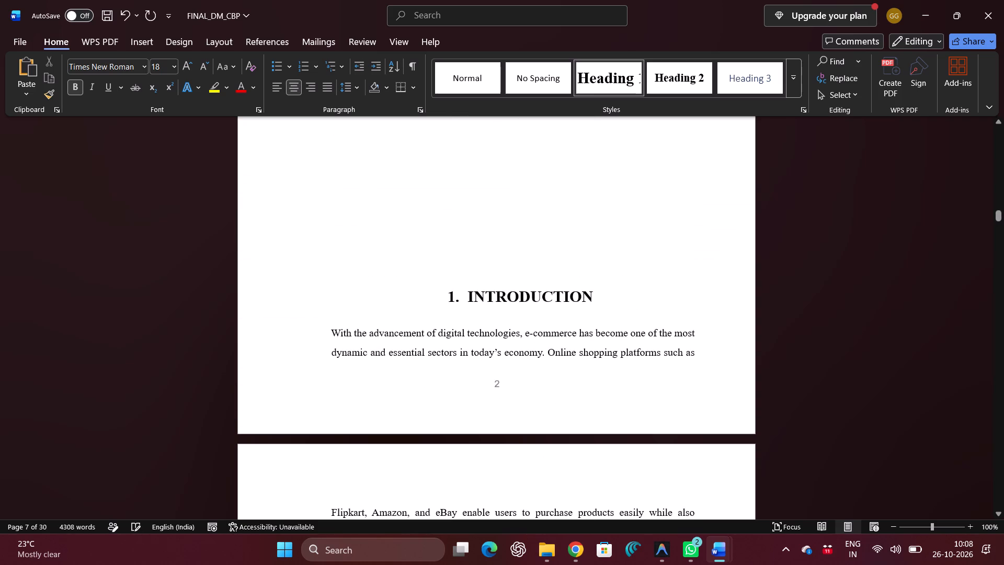
key("Return")
Select and delete blank lines at the top of the page above the "1. INTRODUCTION" heading.
scroll(432, 332, "down", 9)
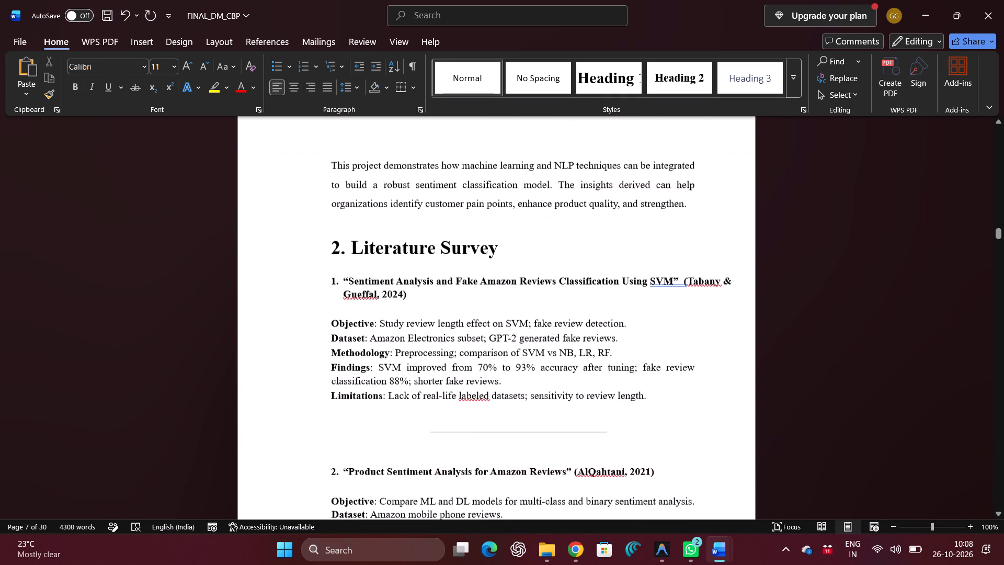
scroll(397, 220, "up", 1)
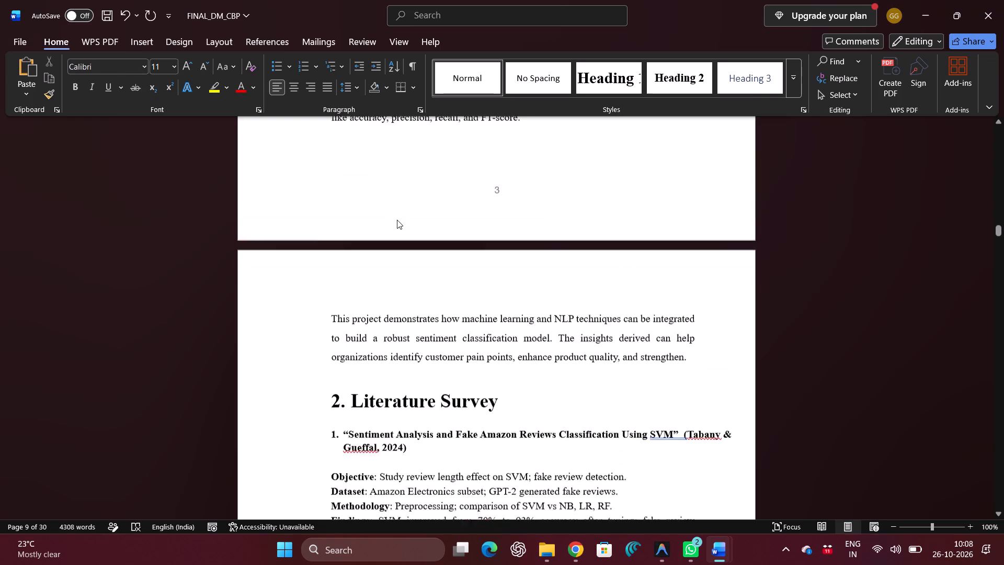
scroll(397, 220, "up", 6)
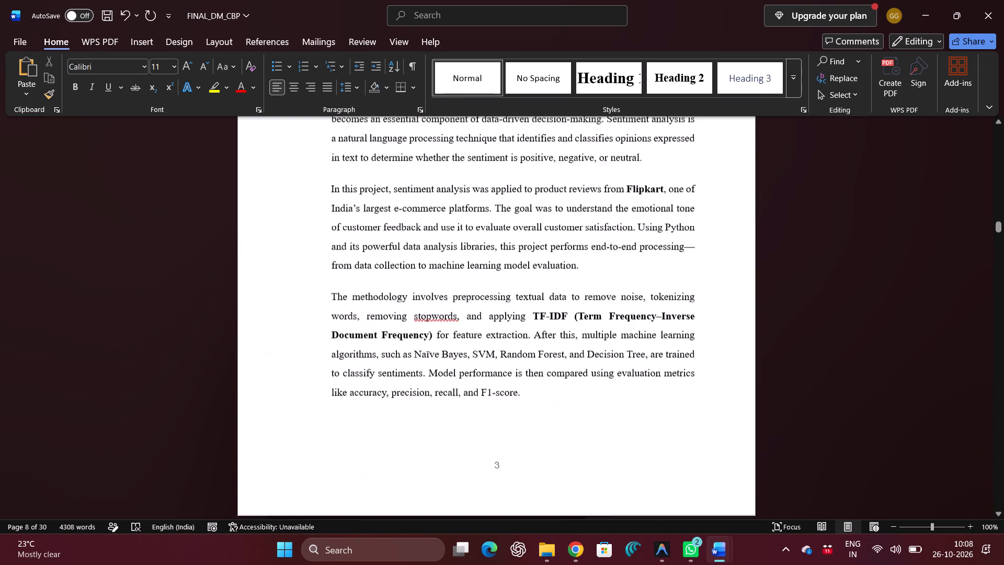
scroll(397, 220, "up", 4)
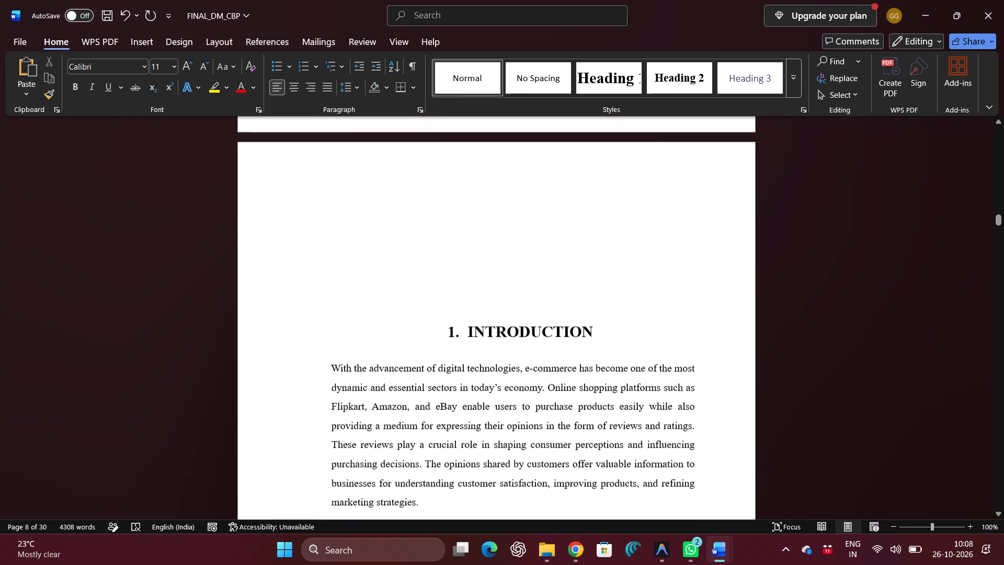
left_click(418, 242)
left_click_drag(418, 242, 453, 256)
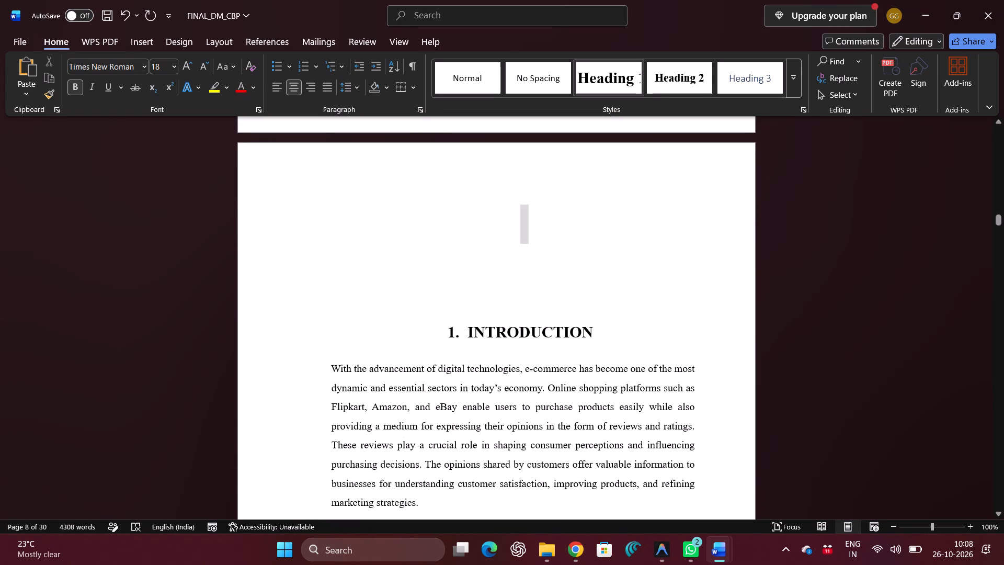
left_click_drag(453, 256, 532, 276)
key("BackSpace")
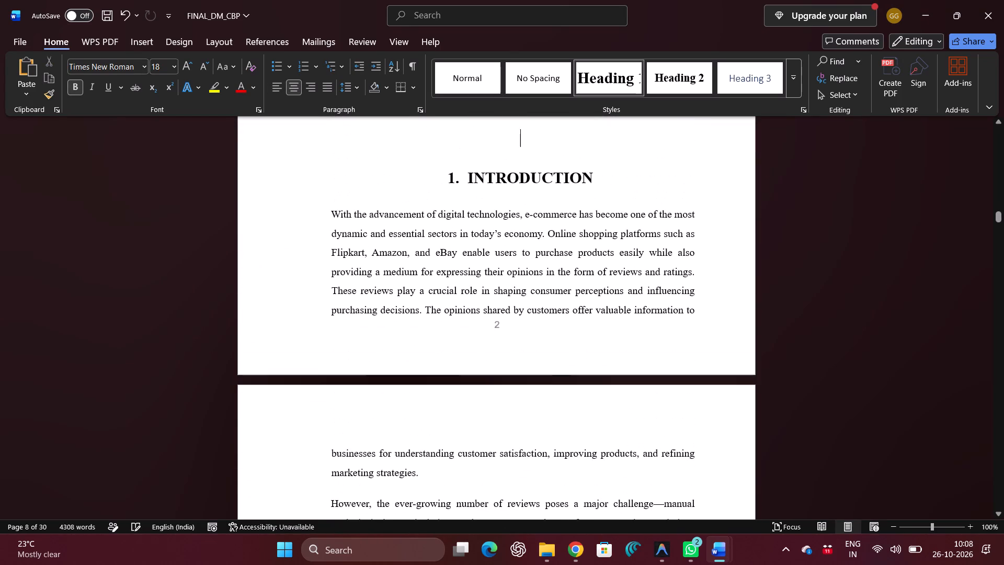
Insert seven blank lines before the TABLE OF CONTENTS heading to move it and its table onto a new page.
scroll(532, 276, "up", 6)
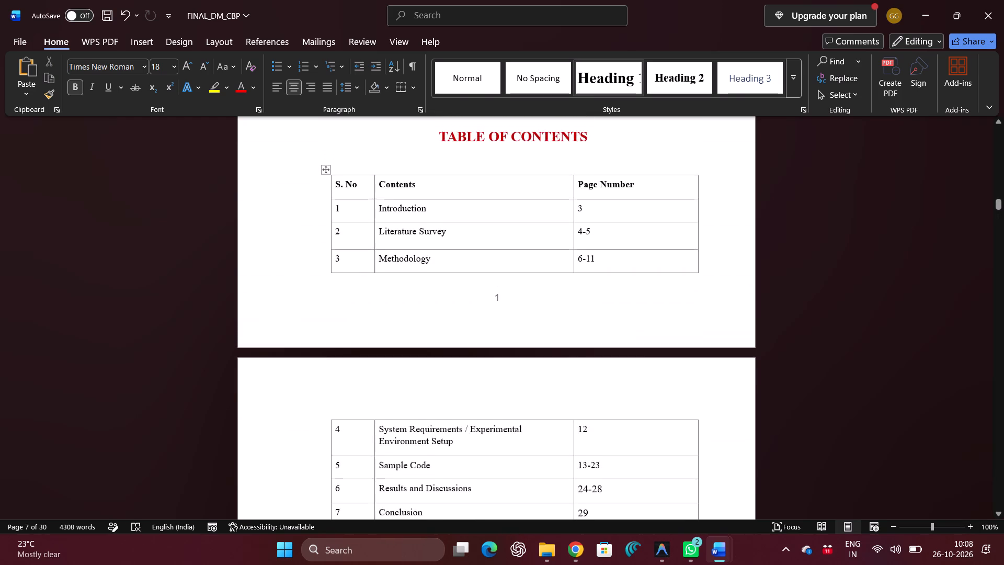
scroll(532, 276, "up", 3)
scroll(532, 276, "up", 2, "ctrl")
scroll(532, 276, "down", 3)
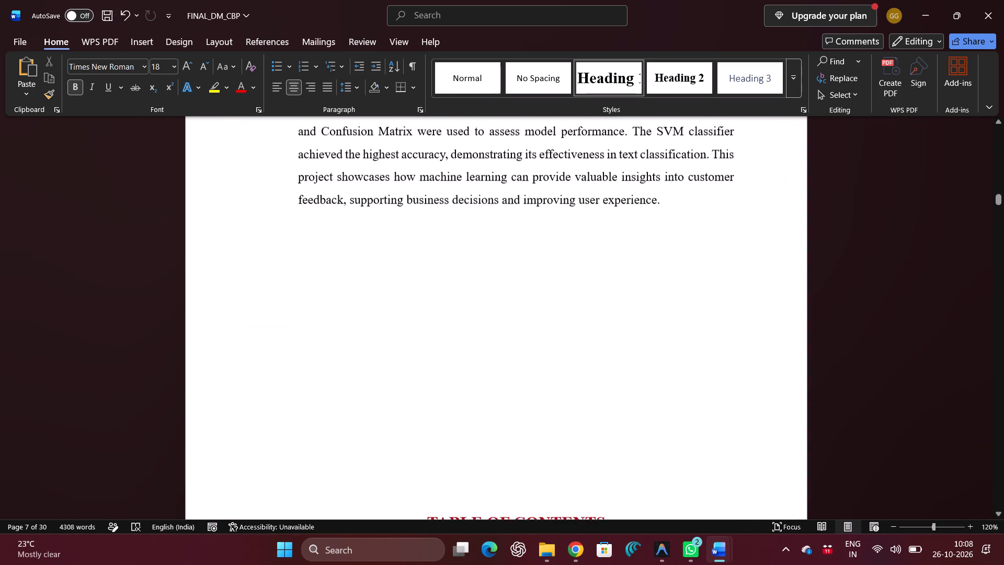
scroll(532, 276, "down", 1)
scroll(532, 276, "up", 1, "ctrl")
scroll(532, 276, "down", 1, "ctrl")
scroll(532, 276, "up", 1)
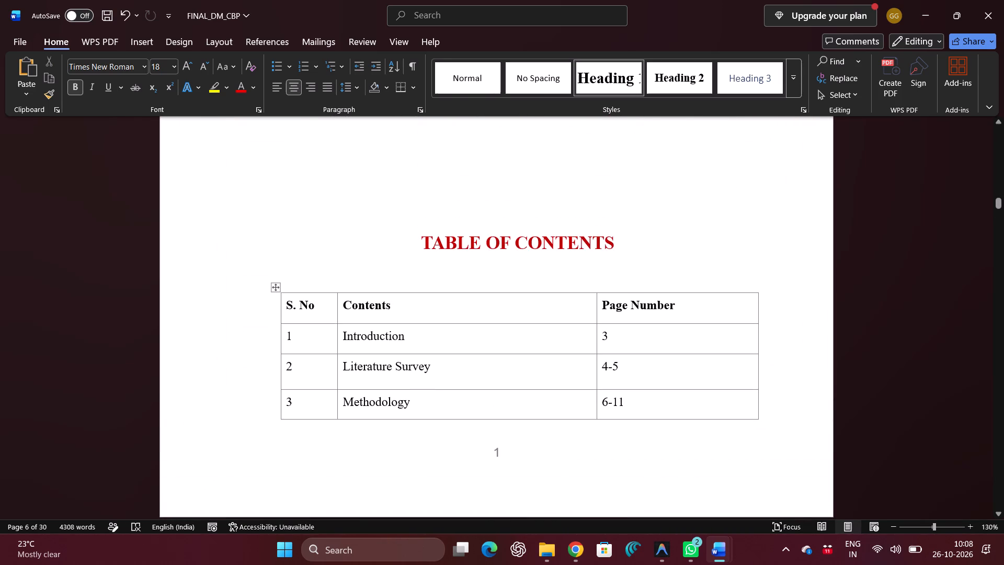
left_click(421, 241)
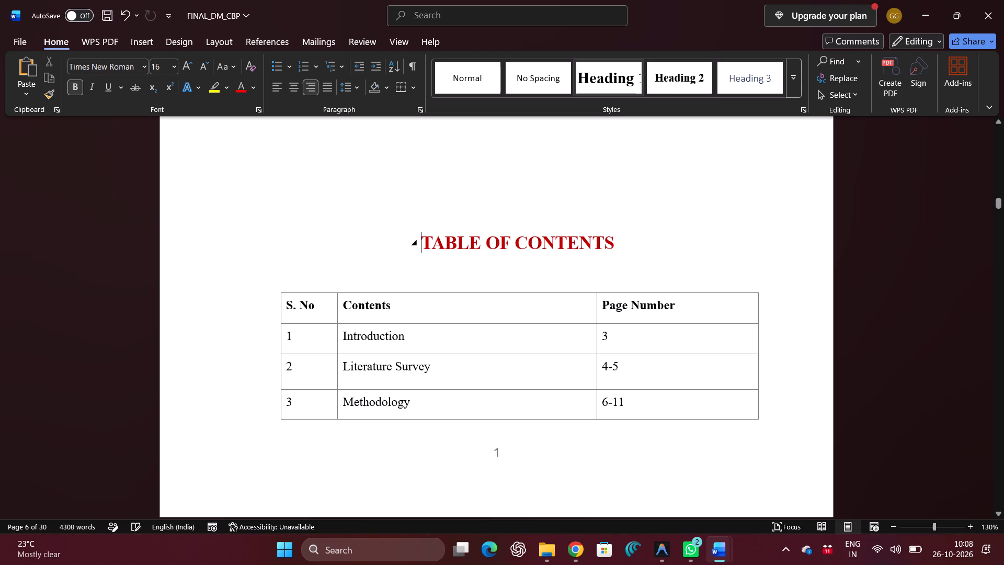
key("Return")
key("Return")
key("Return")
key("Return")
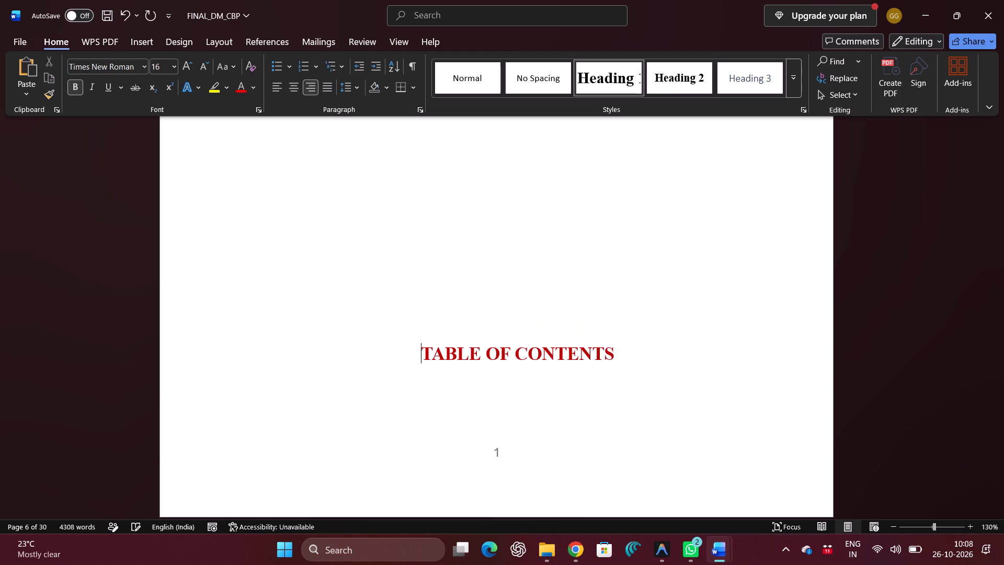
key("Return")
key("Return")
key("Return")
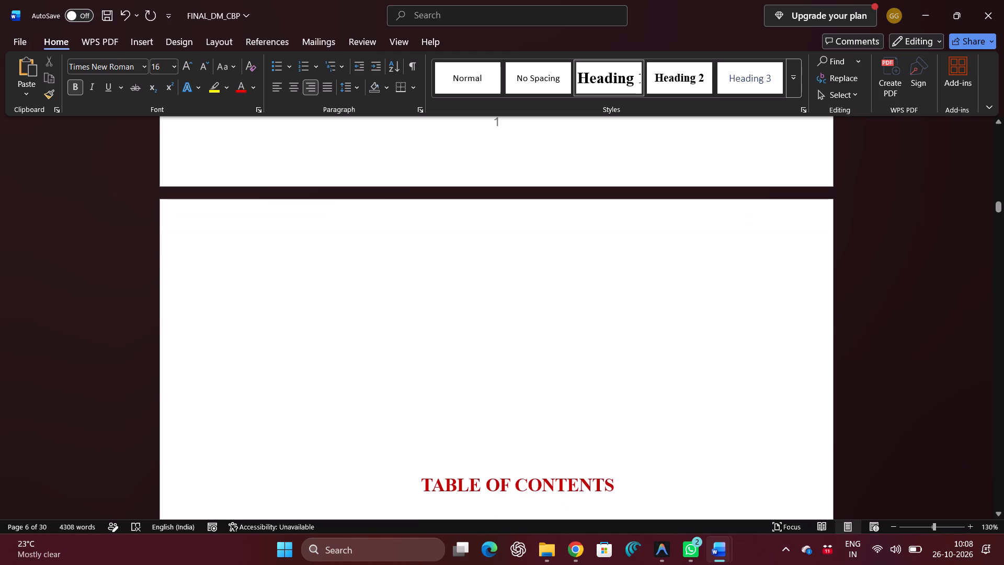
Delete the introduction's last paragraph, beginning "This project demonstrates how machine learning", above the "2. Literature Survey" heading.
scroll(421, 241, "down", 6)
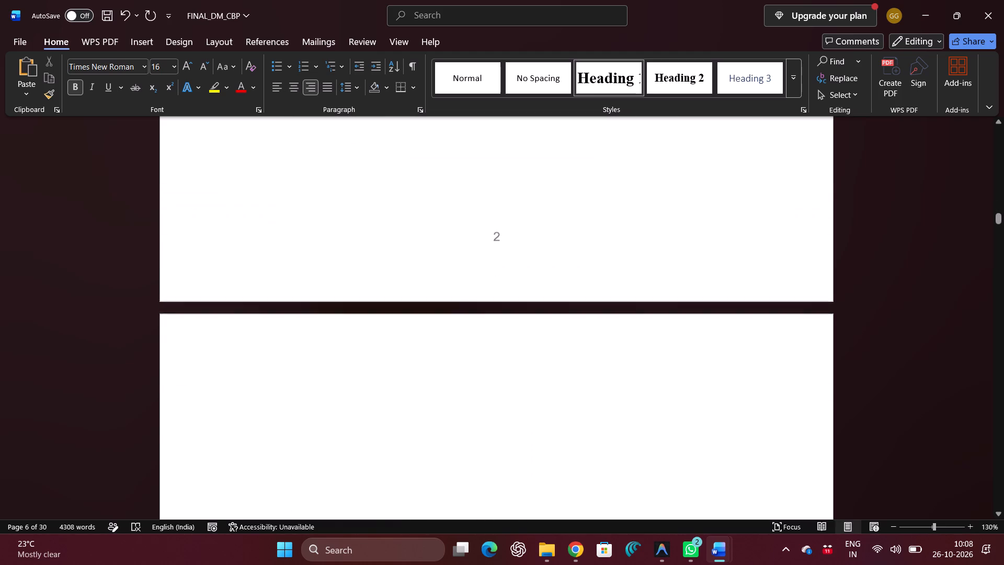
scroll(421, 241, "down", 5)
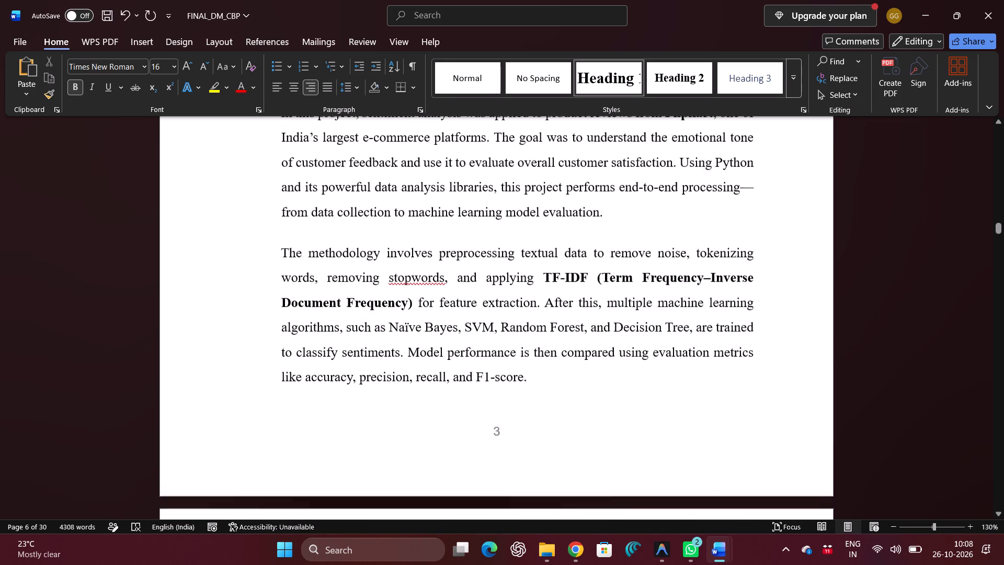
scroll(421, 241, "down", 1)
scroll(421, 241, "up", 1, "ctrl")
scroll(421, 241, "down", 1, "ctrl")
scroll(421, 241, "down", 3)
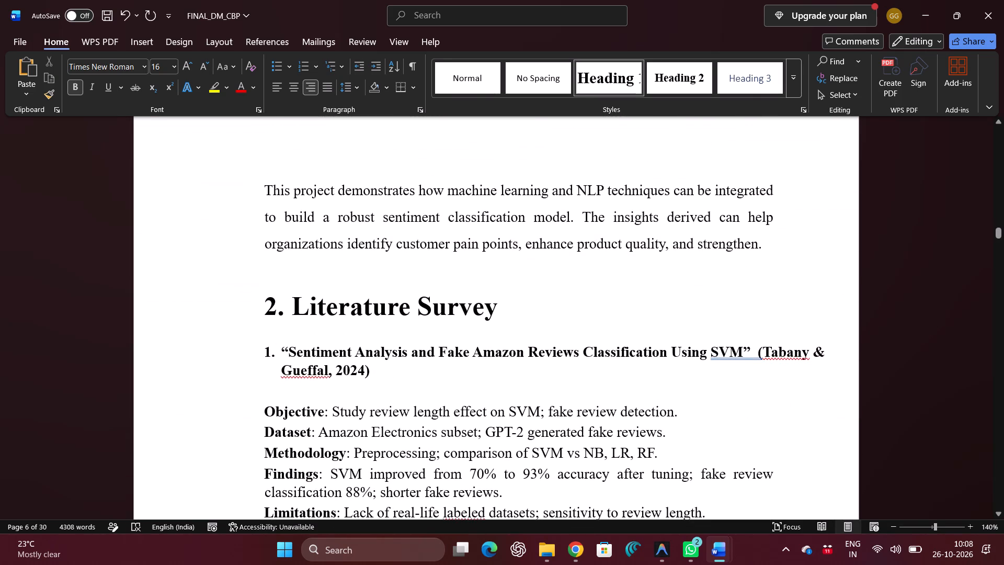
left_click_drag(266, 184, 267, 184)
left_click_drag(267, 184, 627, 264)
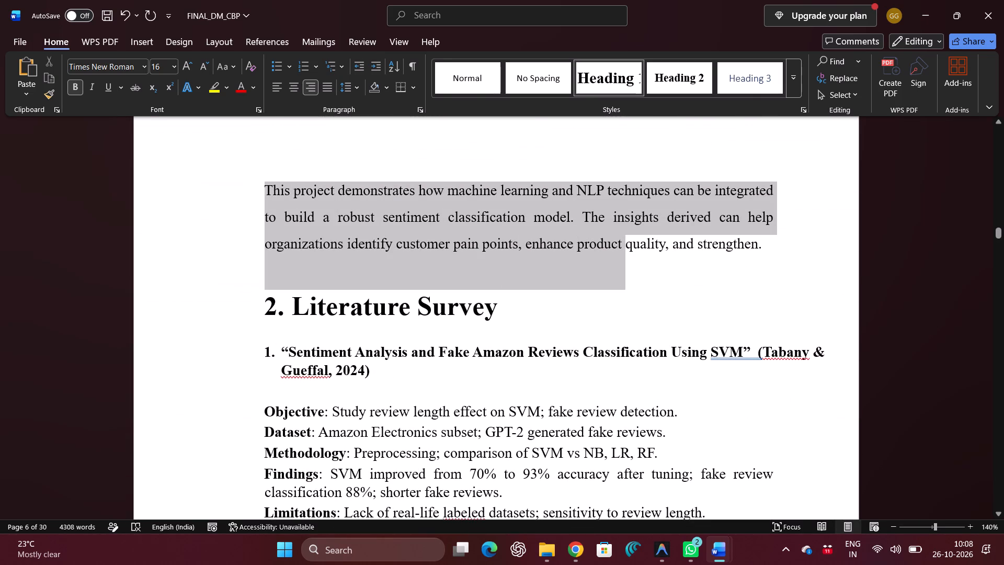
left_click_drag(627, 264, 734, 264)
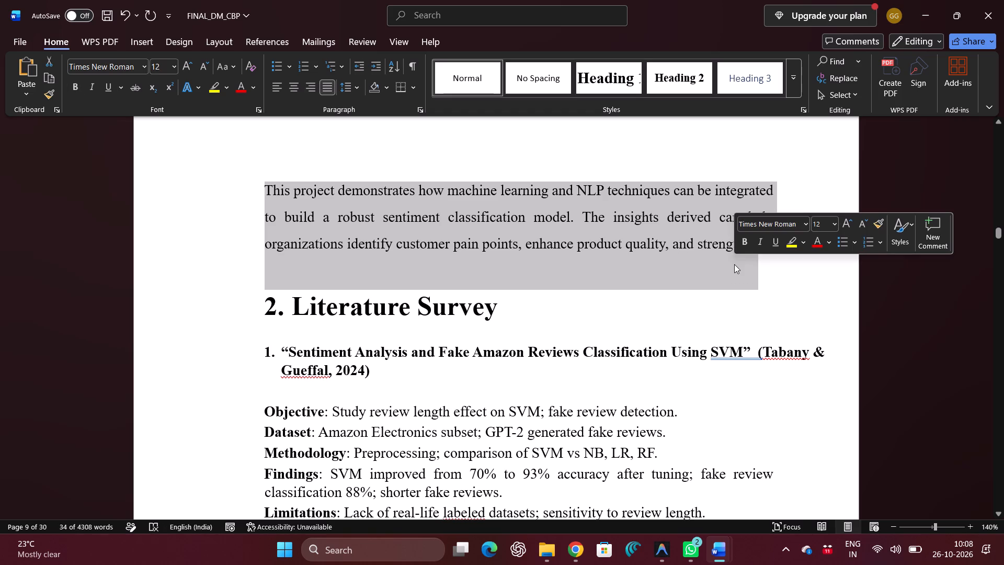
key("BackSpace")
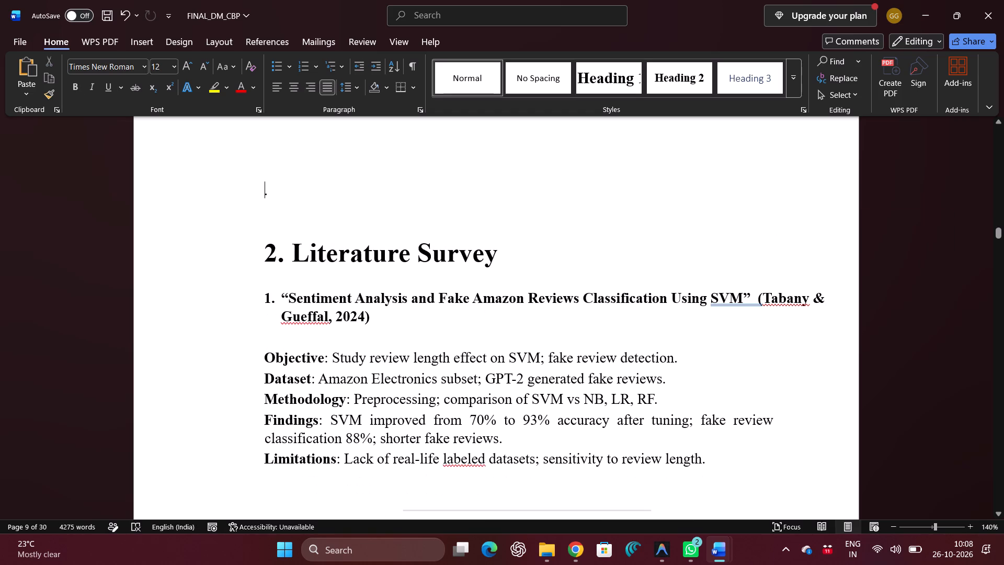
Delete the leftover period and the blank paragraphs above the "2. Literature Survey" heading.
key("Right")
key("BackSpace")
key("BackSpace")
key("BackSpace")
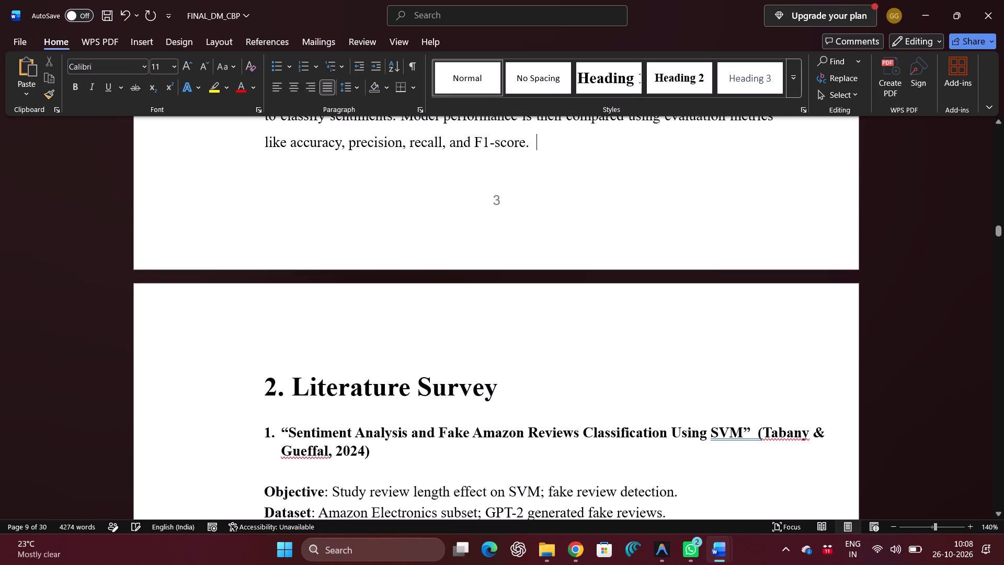
Review the page layout from the introduction through the literature survey to the system architecture diagram.
scroll(734, 264, "right", 1)
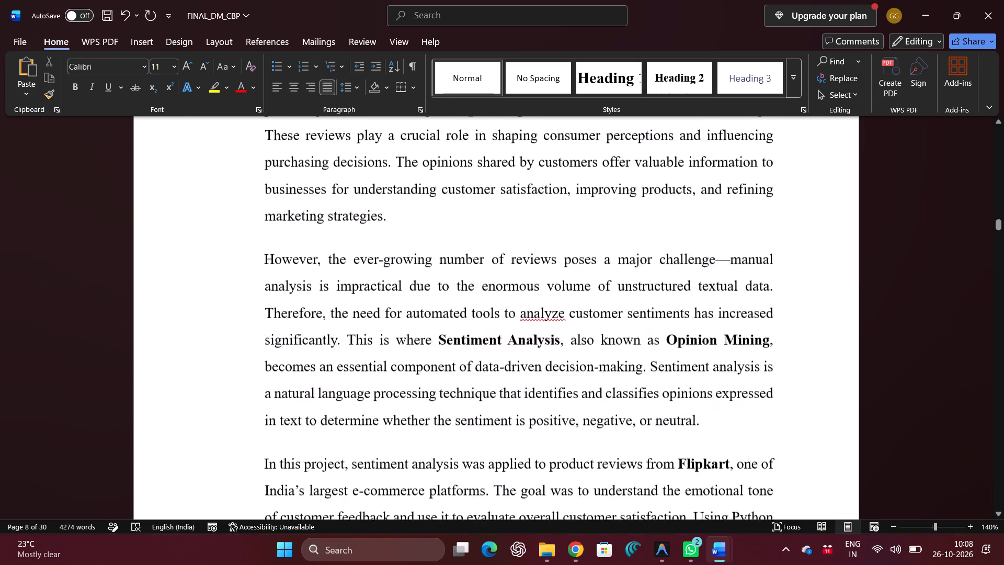
scroll(734, 264, "right", 1)
scroll(734, 264, "down", 5)
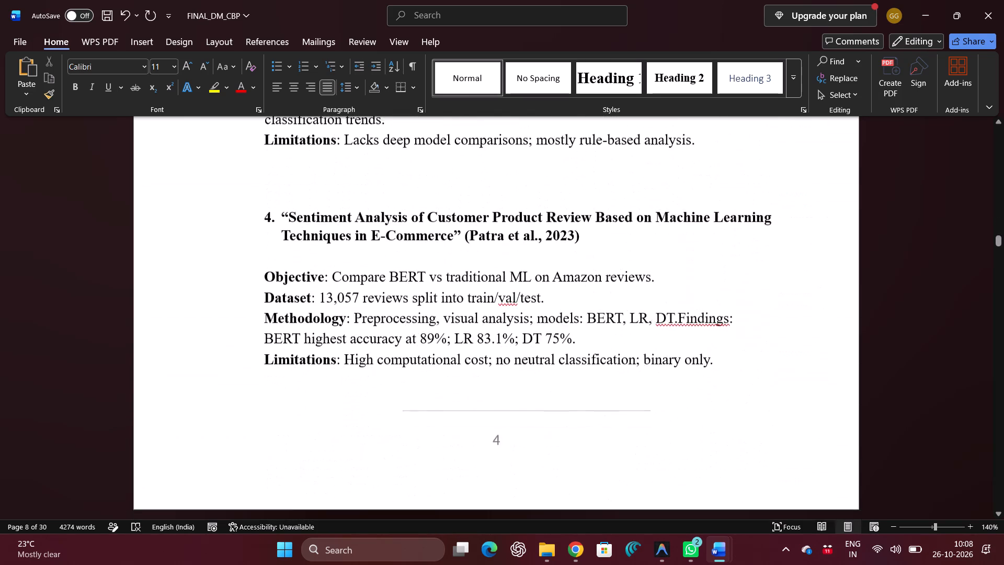
scroll(734, 264, "down", 4)
scroll(734, 264, "up", 1, "ctrl")
scroll(734, 264, "down", 2, "ctrl")
scroll(734, 264, "up", 1, "ctrl")
scroll(734, 264, "down", 2, "ctrl")
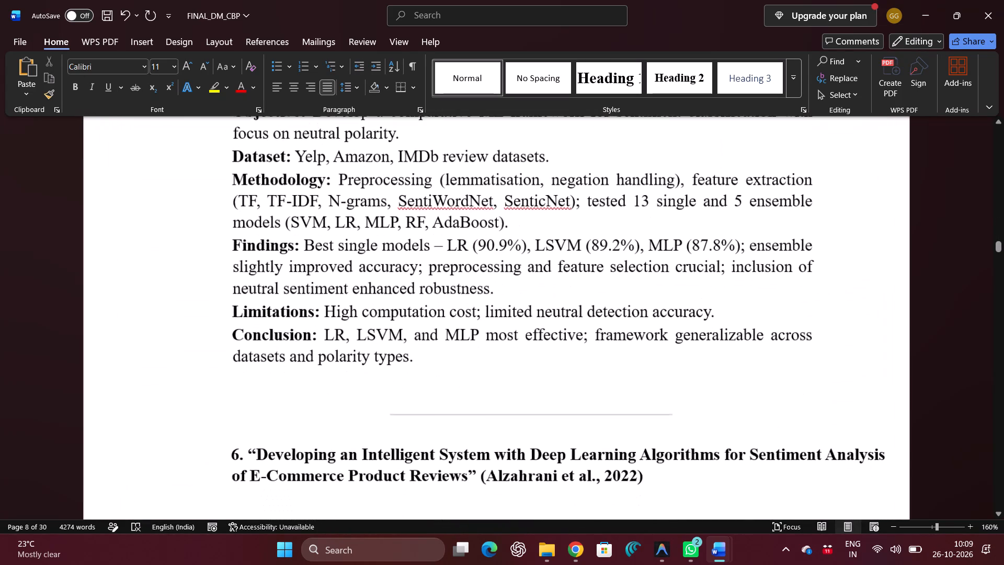
scroll(734, 264, "down", 2, "ctrl")
scroll(734, 264, "down", 1)
scroll(734, 264, "down", 5, "ctrl")
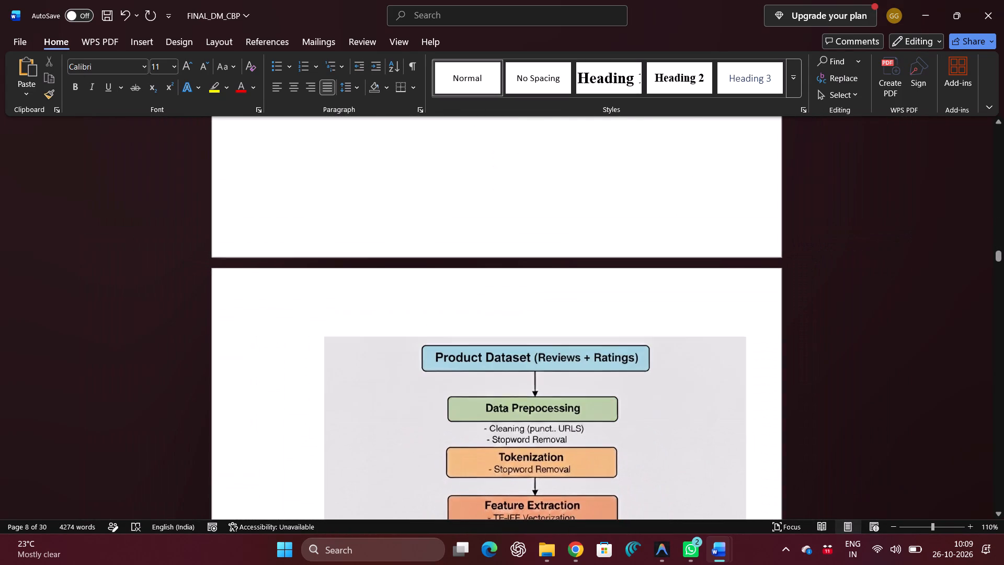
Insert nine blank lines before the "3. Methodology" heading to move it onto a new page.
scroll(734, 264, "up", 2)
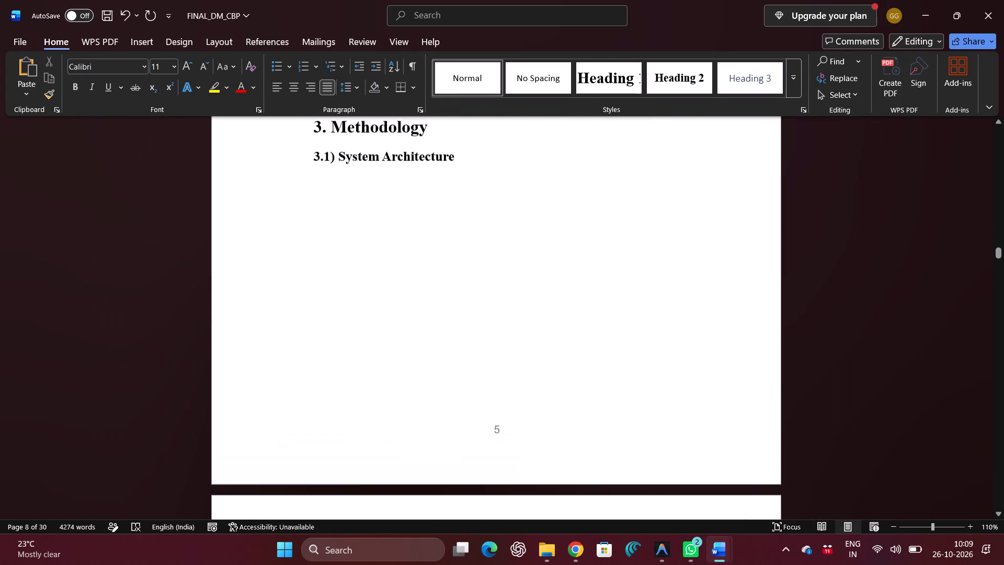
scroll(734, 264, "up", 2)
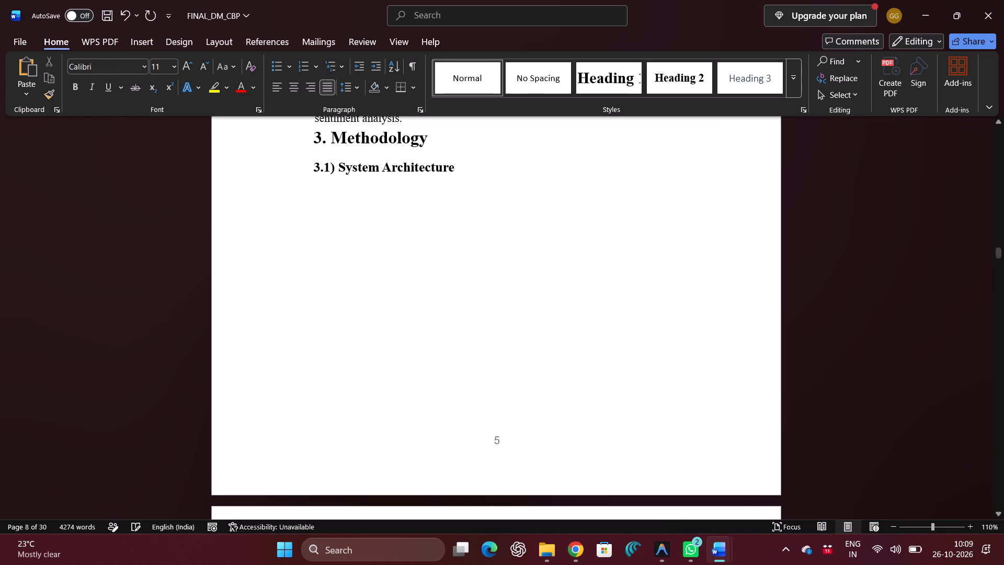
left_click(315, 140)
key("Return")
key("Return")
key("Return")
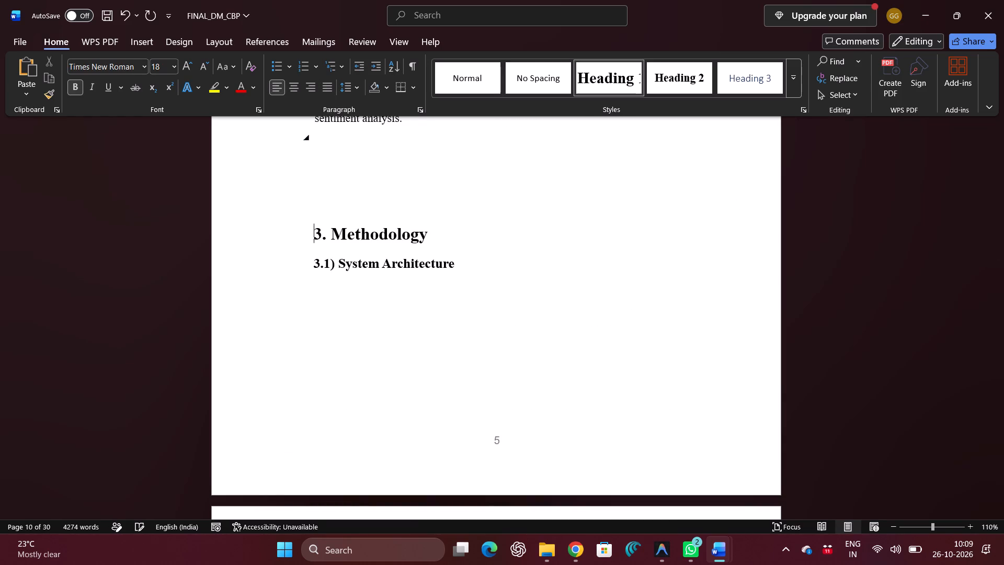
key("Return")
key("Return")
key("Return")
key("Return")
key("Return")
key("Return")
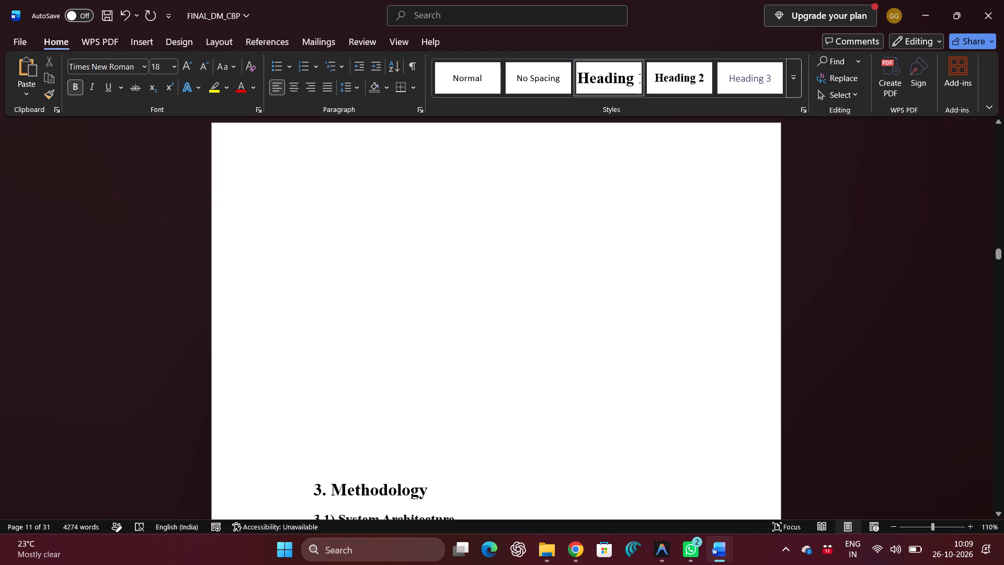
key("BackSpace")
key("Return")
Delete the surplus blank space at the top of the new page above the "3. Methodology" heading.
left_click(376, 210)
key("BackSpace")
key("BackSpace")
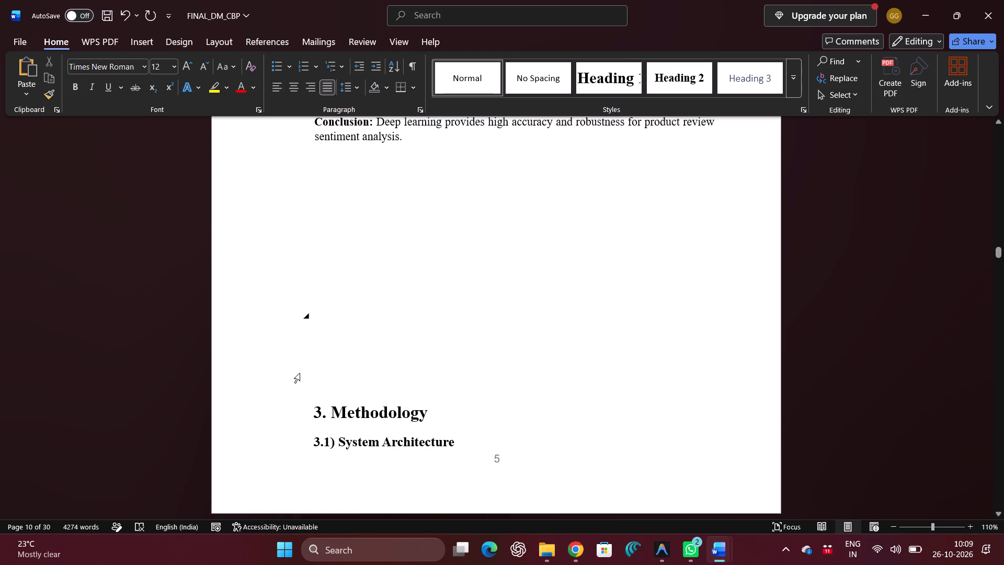
Check the page flow of the introduction, literature survey and methodology pages, including where the "3. Methodology" heading falls.
left_click(316, 411)
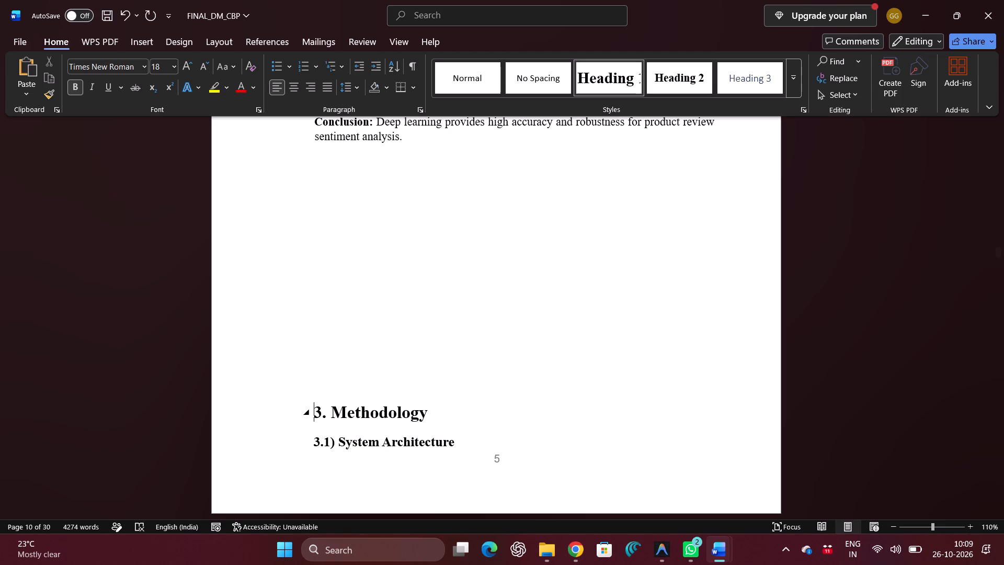
scroll(316, 411, "up", 5)
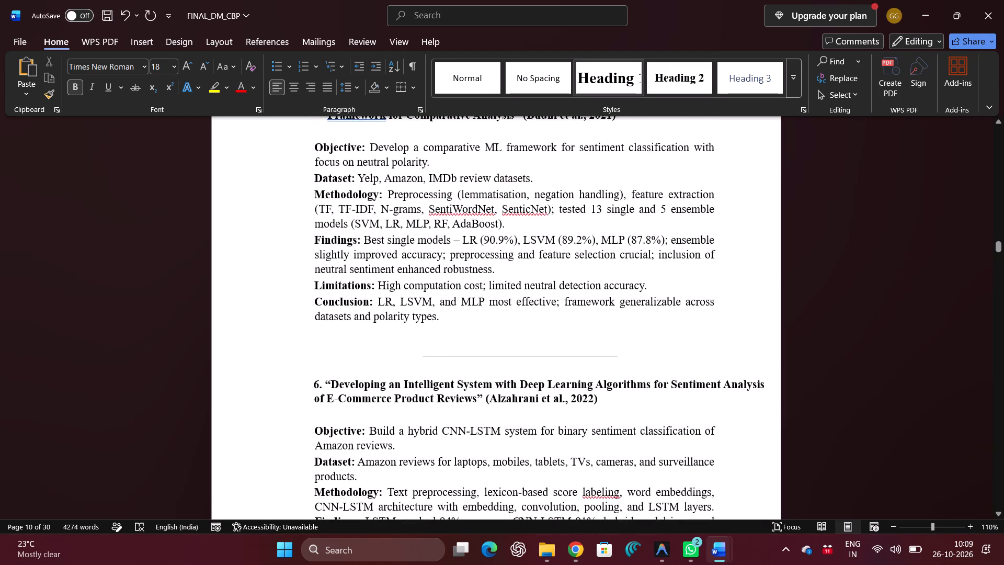
scroll(316, 411, "up", 7)
scroll(316, 411, "down", 2)
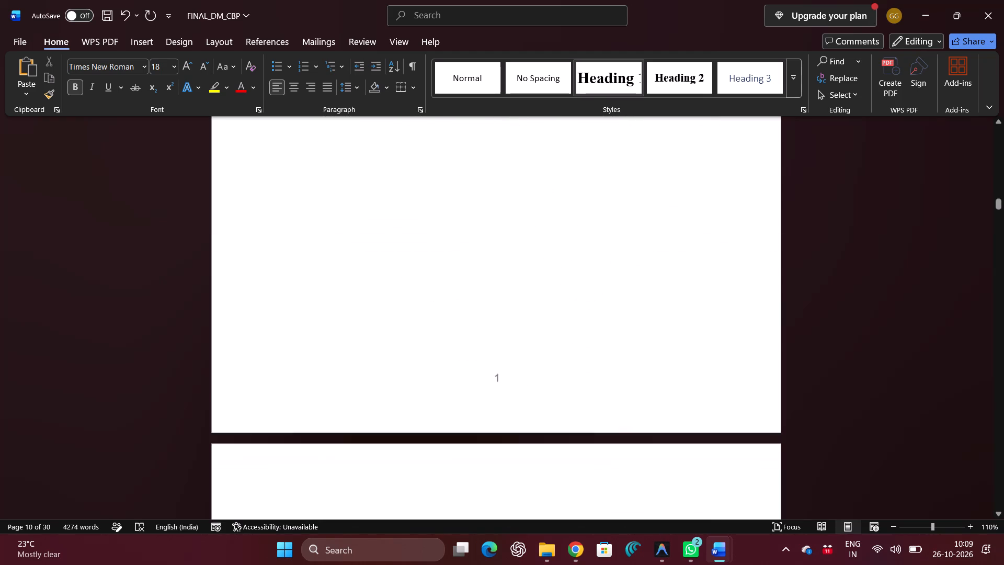
scroll(316, 411, "down", 10)
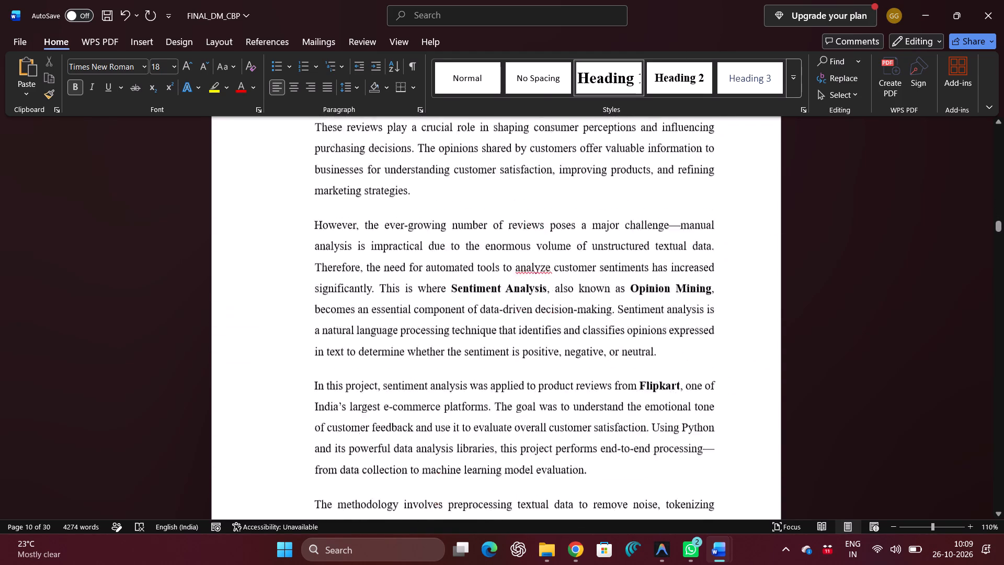
scroll(316, 411, "down", 5)
scroll(316, 411, "up", 2)
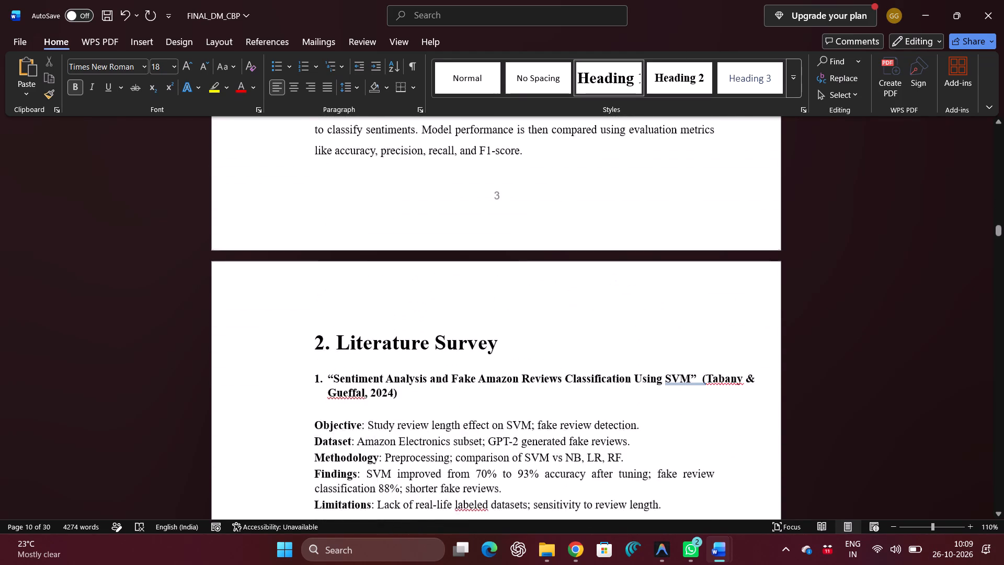
scroll(322, 482, "up", 1)
scroll(322, 482, "down", 3)
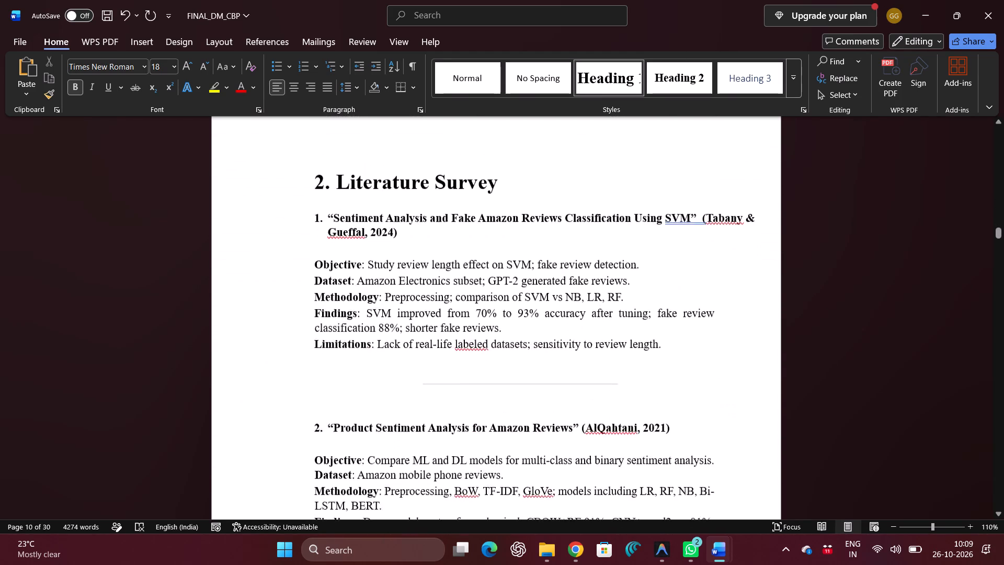
scroll(322, 482, "down", 4)
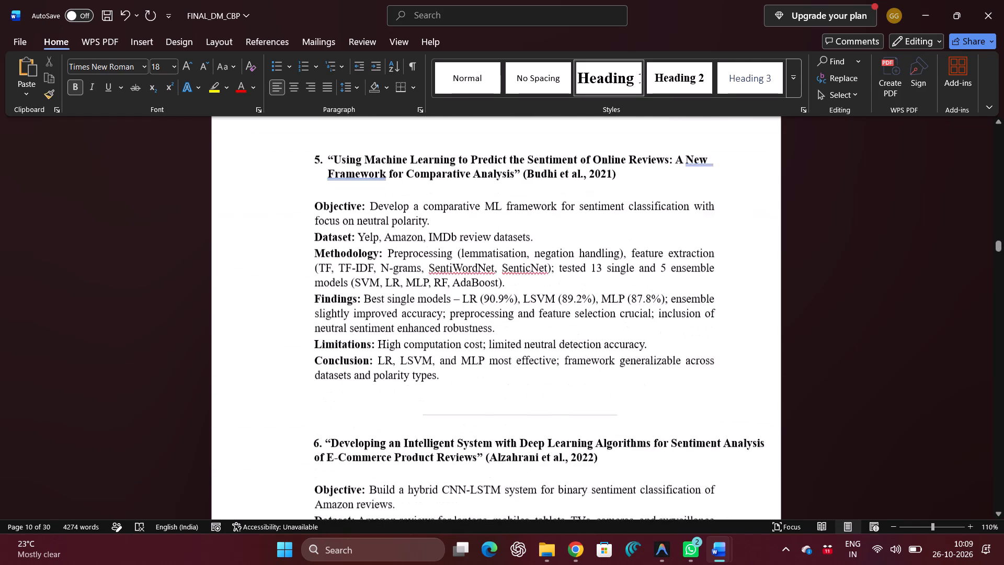
scroll(322, 482, "down", 4)
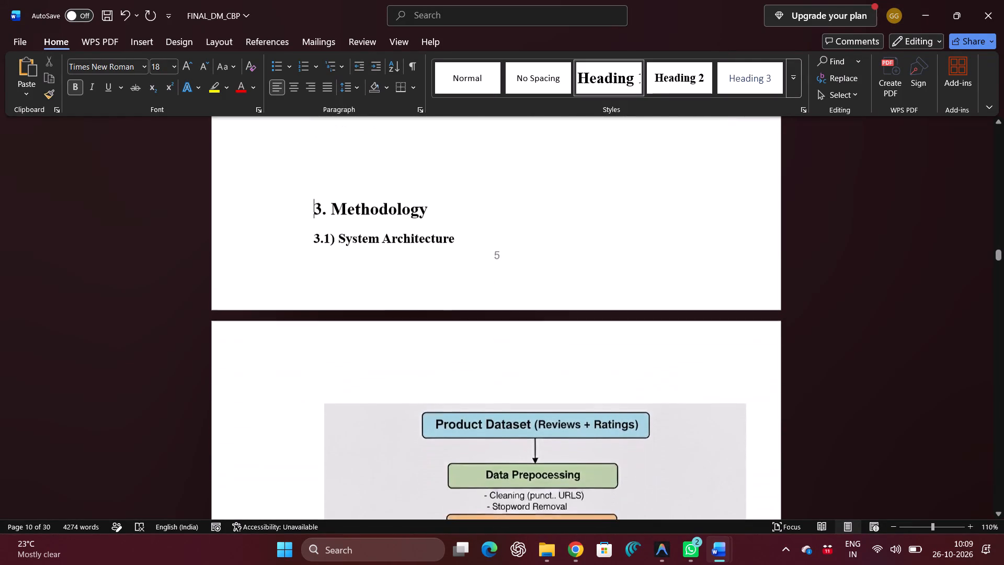
scroll(322, 482, "down", 2)
scroll(322, 482, "up", 1)
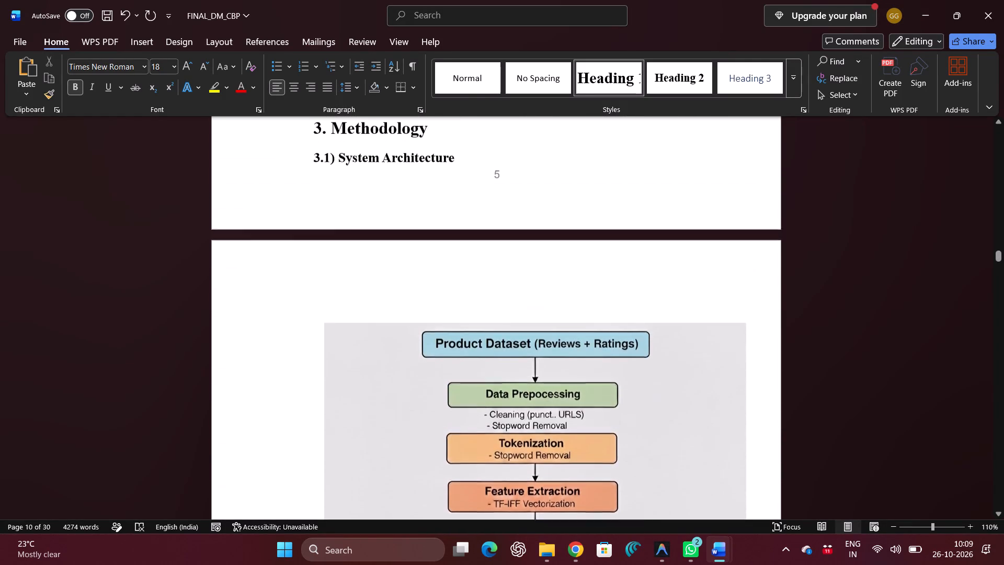
scroll(322, 482, "up", 2)
scroll(322, 482, "down", 1)
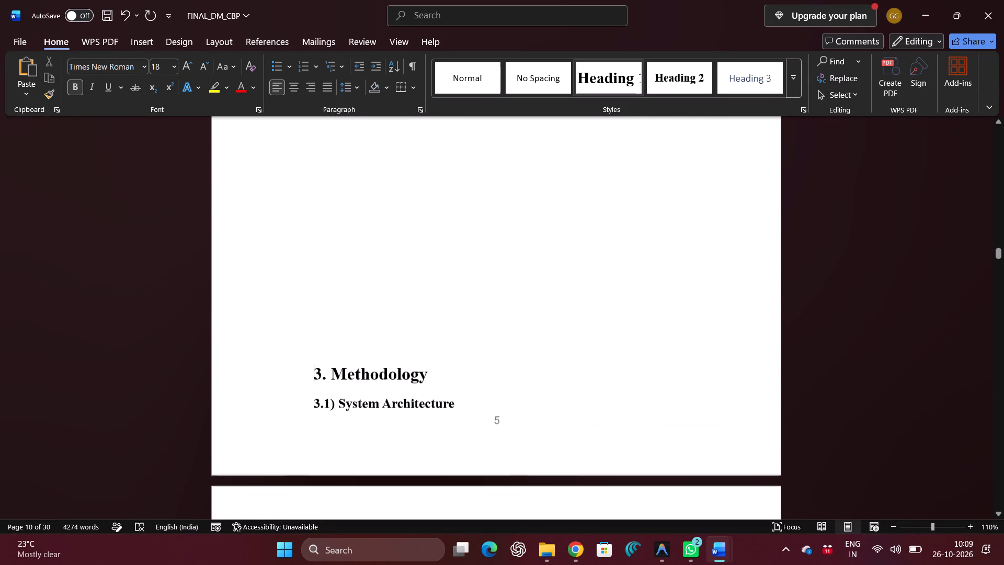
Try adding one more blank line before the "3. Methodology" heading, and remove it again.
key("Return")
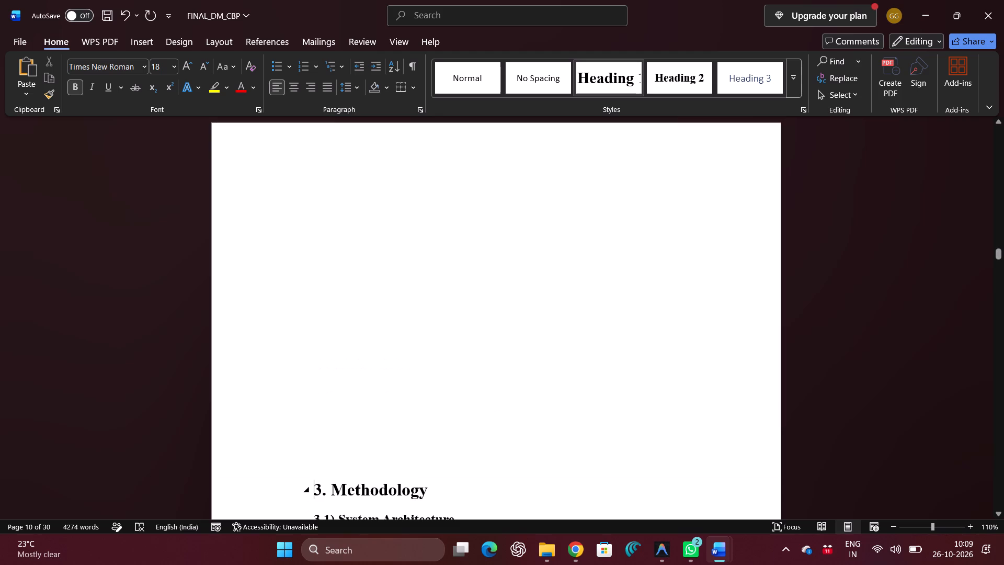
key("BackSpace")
Close the FINAL_DM_CBP report without saving the changes.
scroll(322, 482, "up", 1)
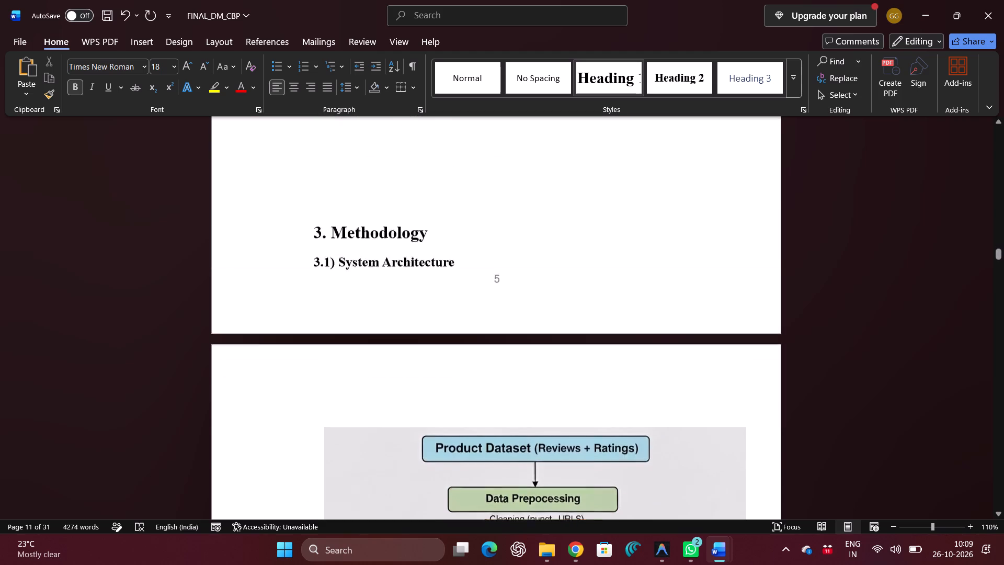
scroll(322, 482, "up", 6)
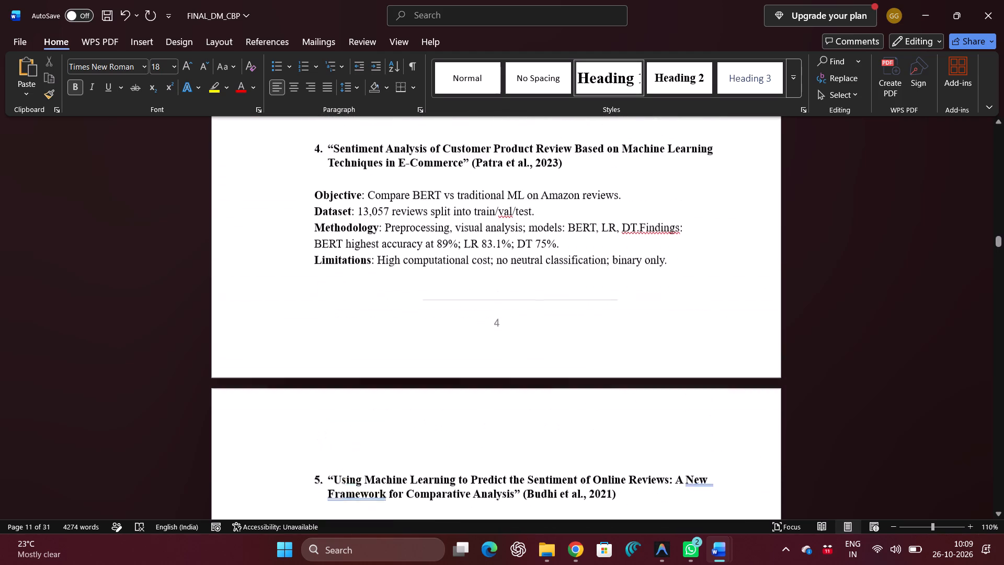
scroll(322, 482, "up", 2)
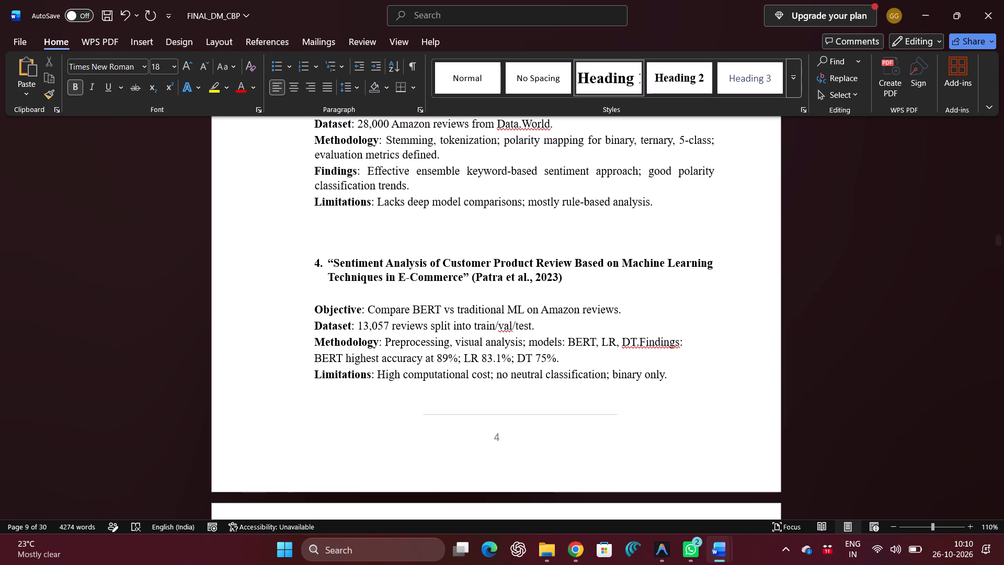
left_click(1003, 0)
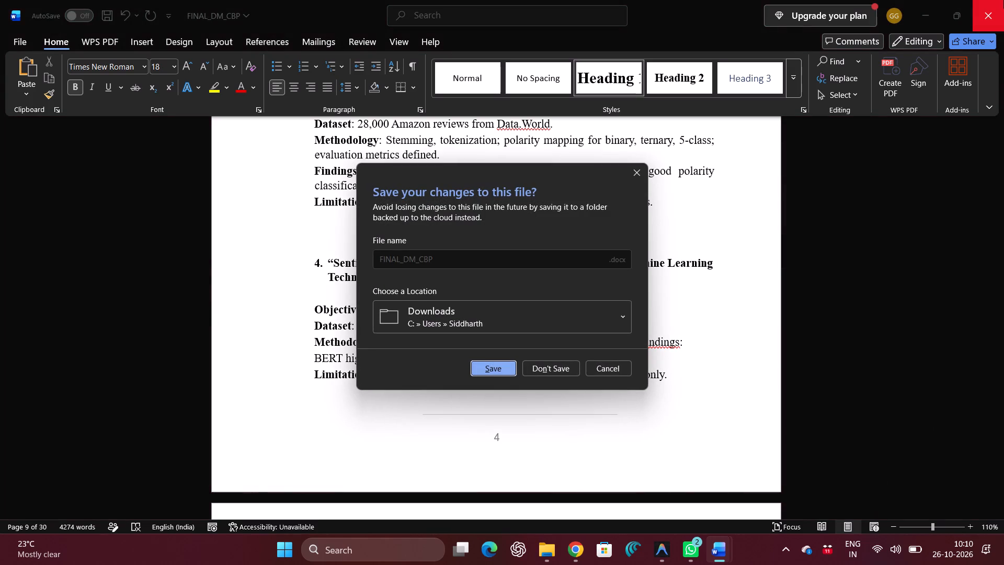
left_click(544, 369)
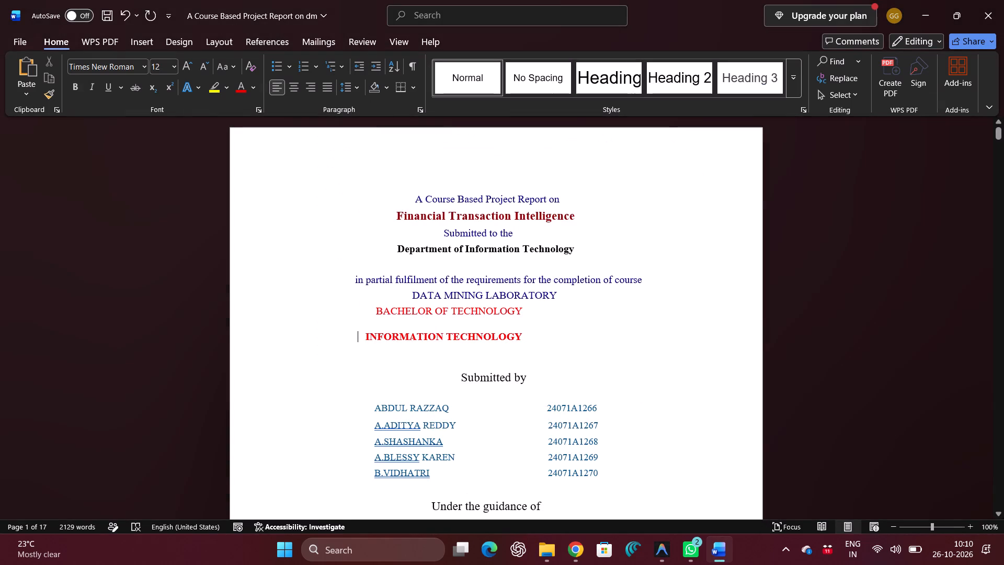
Look through the Financial Transaction Intelligence course project report, examining its cover page, declaration, index and abstract.
left_click(644, 420)
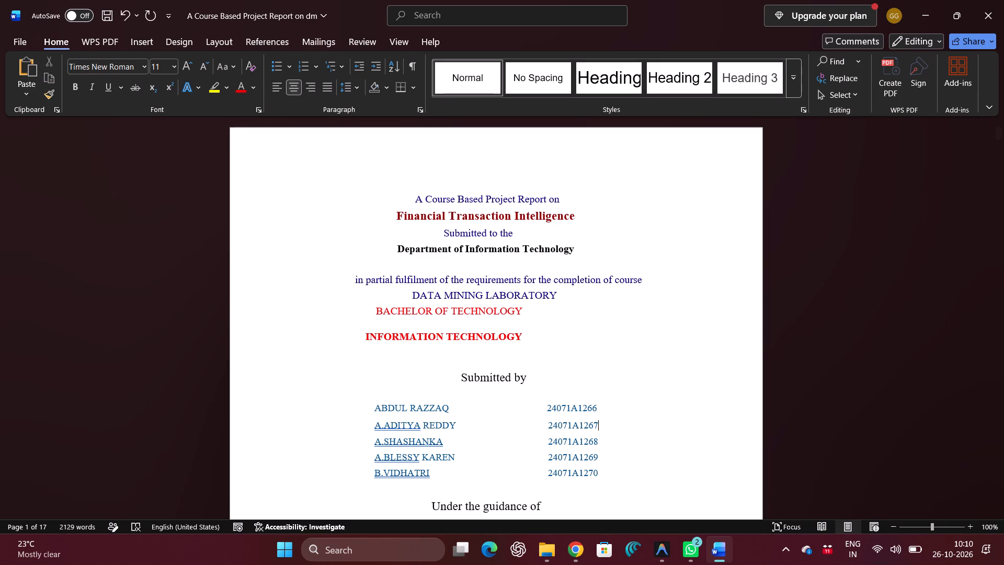
left_click(437, 317)
scroll(439, 352, "down", 3)
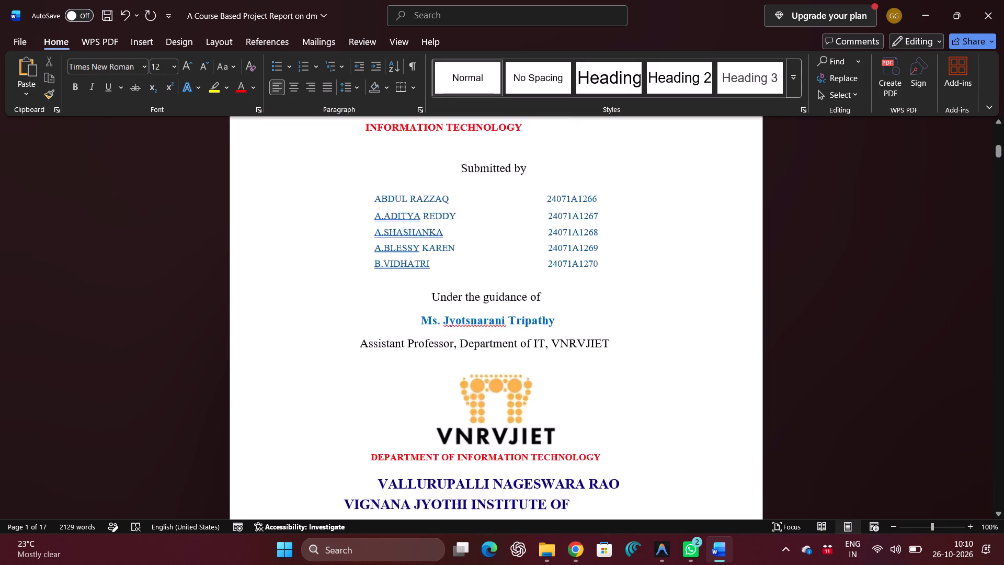
scroll(439, 352, "down", 5)
scroll(439, 352, "up", 6)
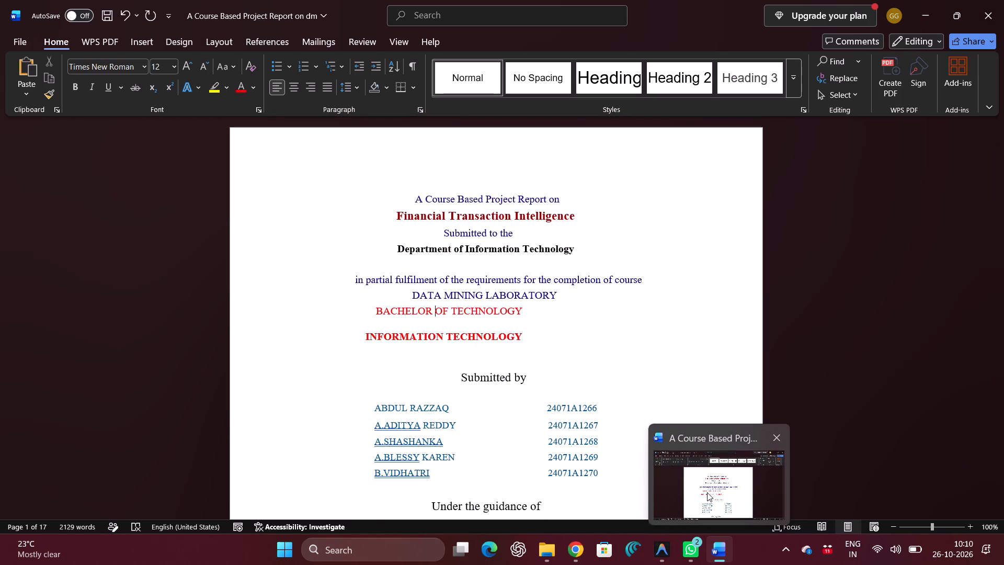
left_click(707, 492)
scroll(510, 326, "down", 7)
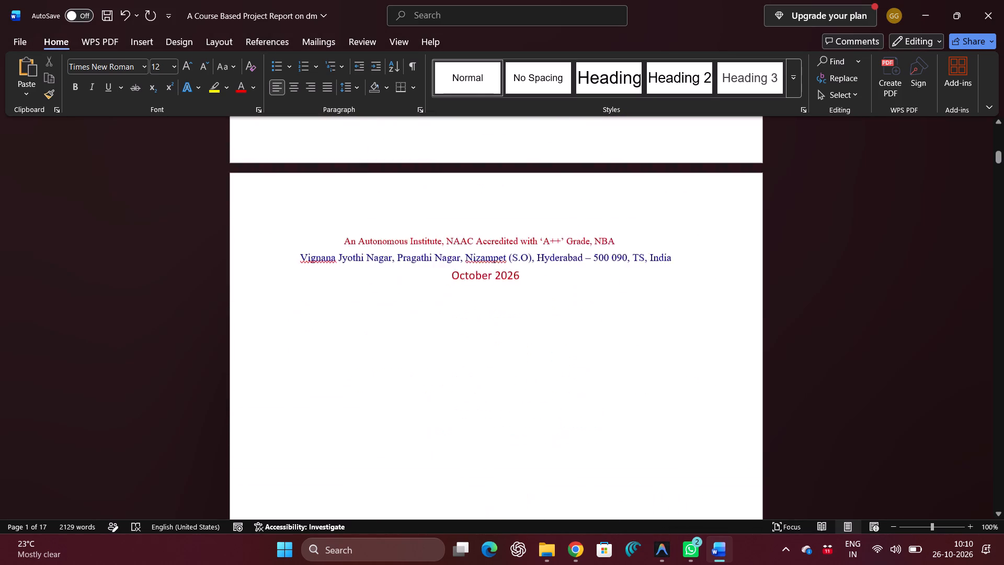
scroll(510, 326, "down", 9)
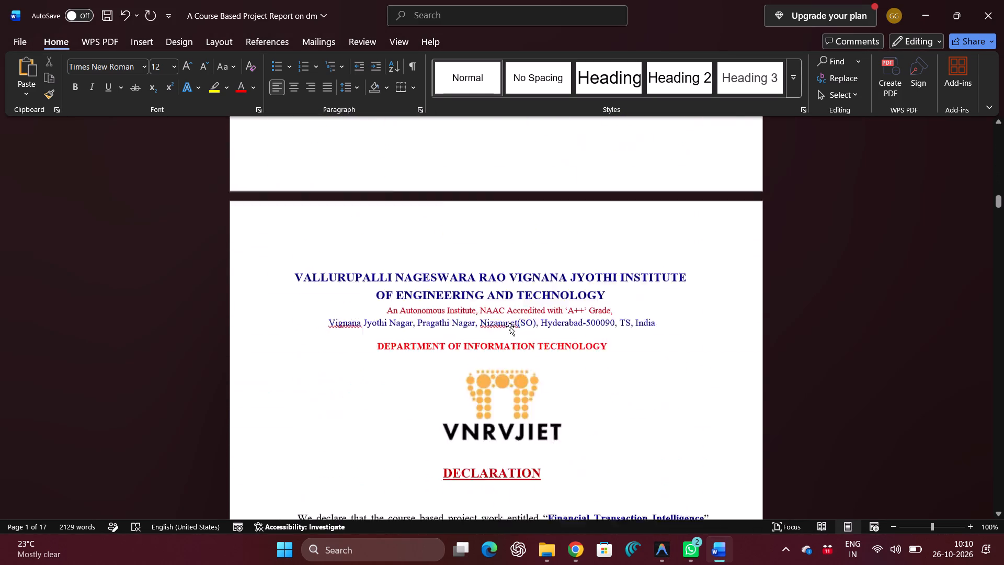
scroll(510, 326, "down", 7)
scroll(510, 326, "up", 3)
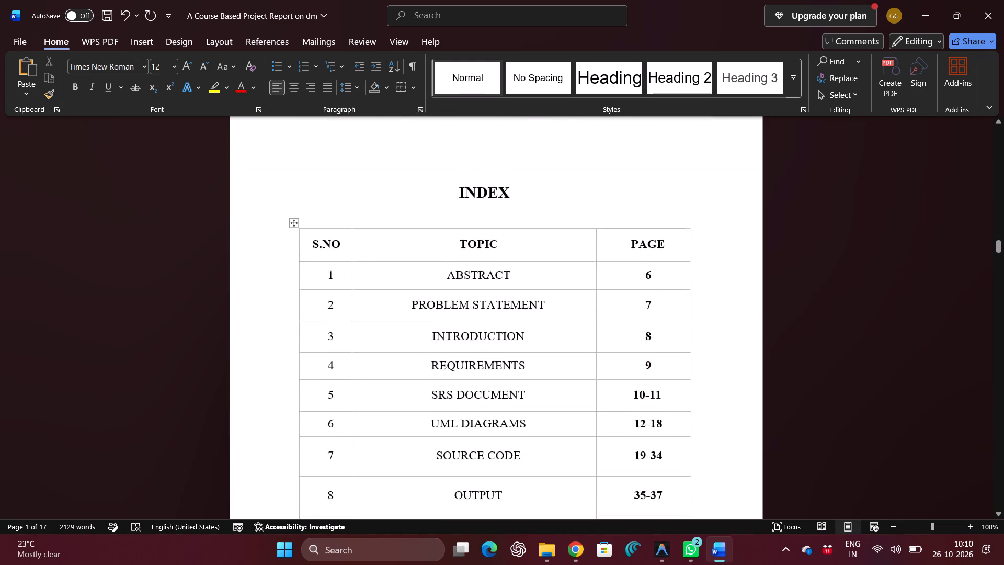
scroll(510, 326, "up", 1)
scroll(510, 326, "down", 3)
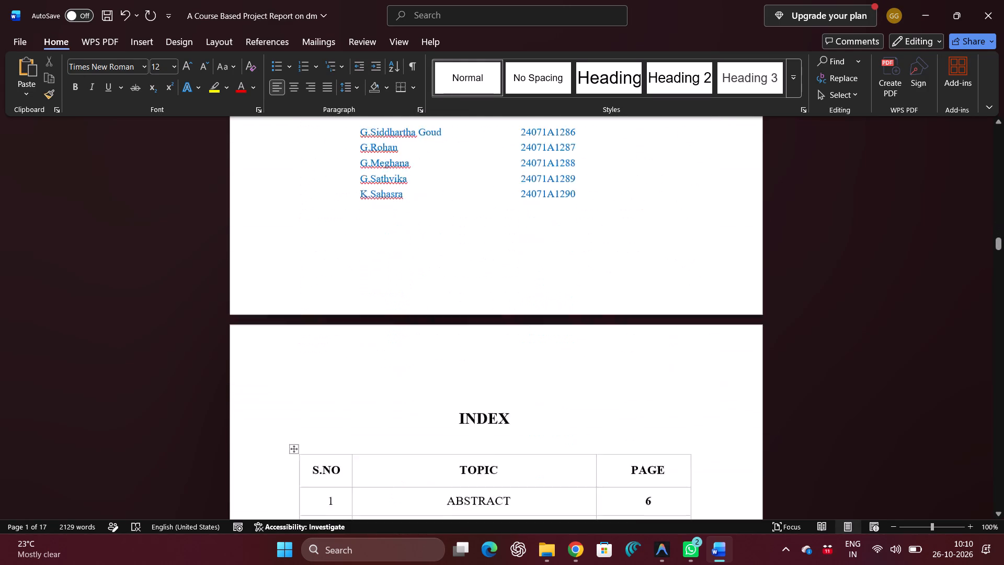
scroll(510, 326, "down", 4)
scroll(510, 326, "up", 1)
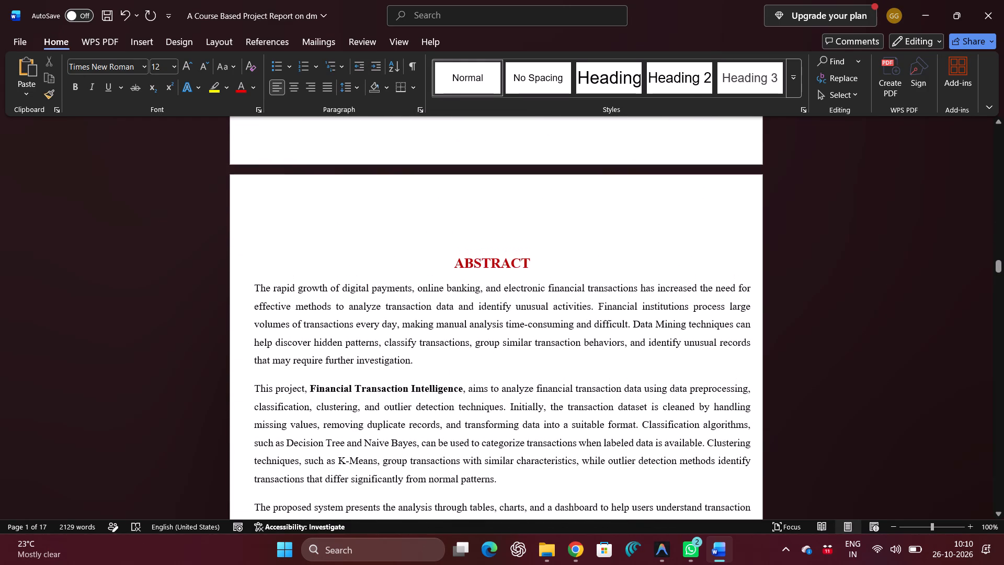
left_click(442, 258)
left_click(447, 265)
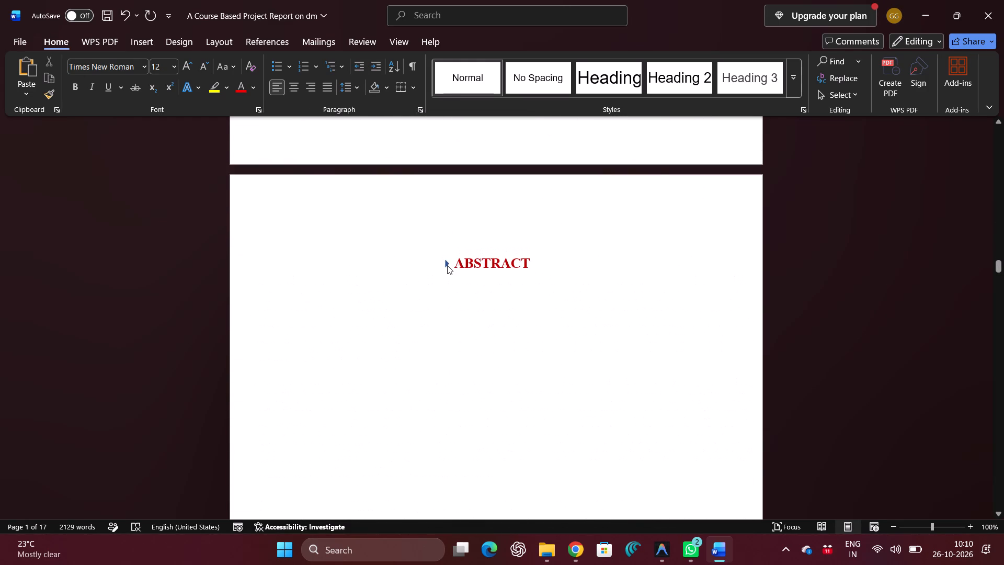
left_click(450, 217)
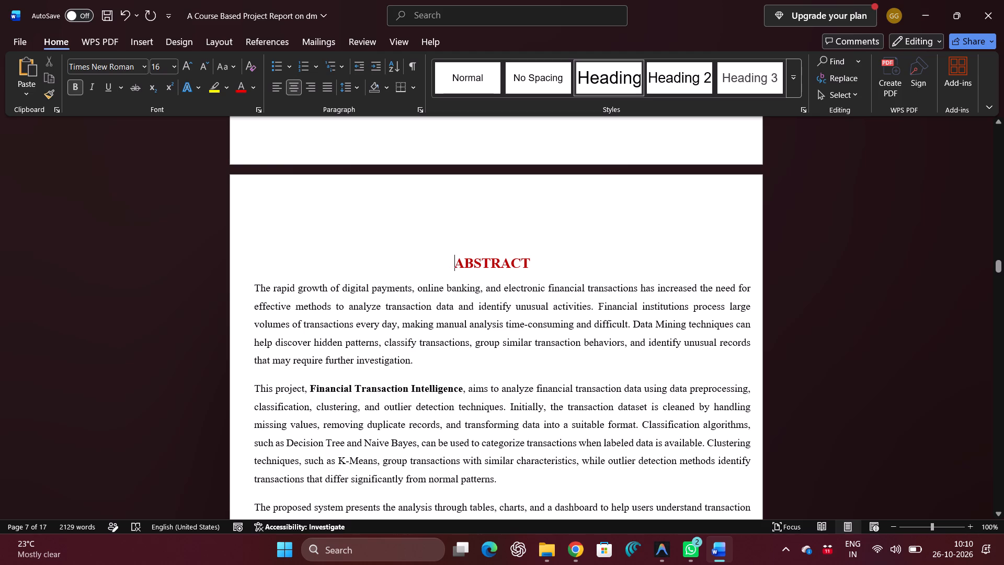
Shift the PROBLEM STATEMENT heading toward the page centre by adding two spaces before it.
scroll(450, 217, "down", 5)
scroll(450, 217, "up", 1)
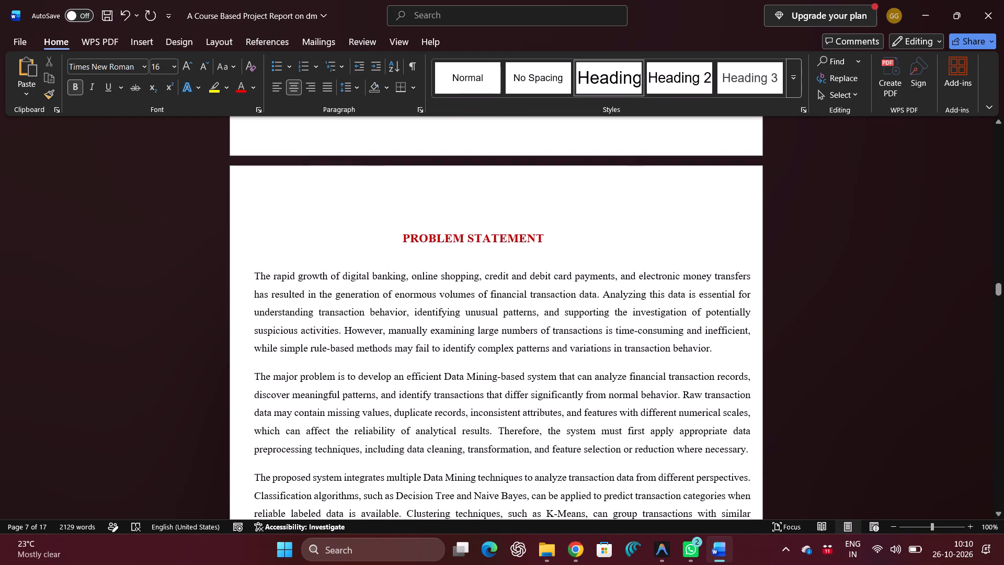
left_click(396, 228)
key("space")
key("space")
Delete the empty content on the blank page following the problem statement, back to the end of its last paragraph.
scroll(396, 228, "down", 2)
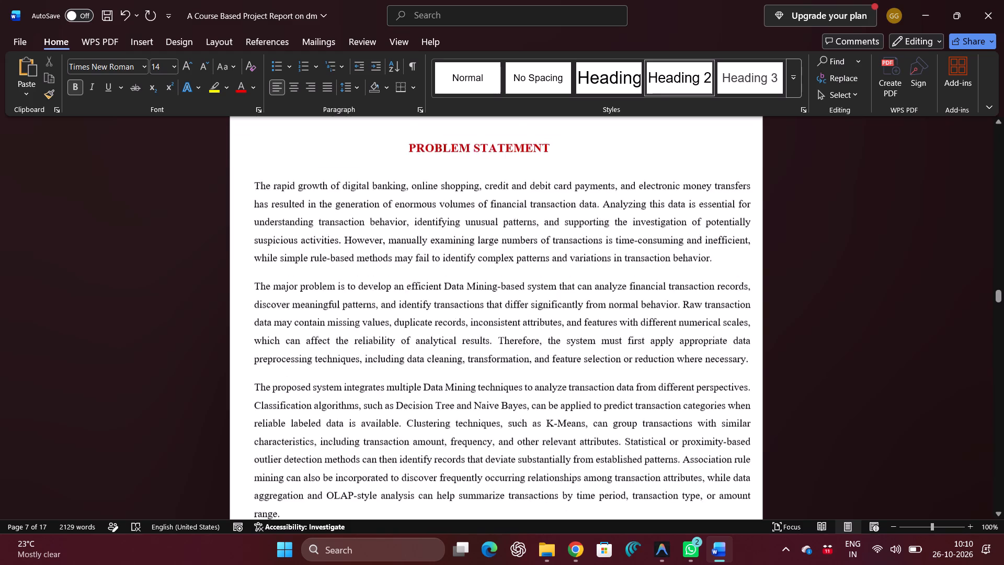
scroll(396, 228, "down", 5)
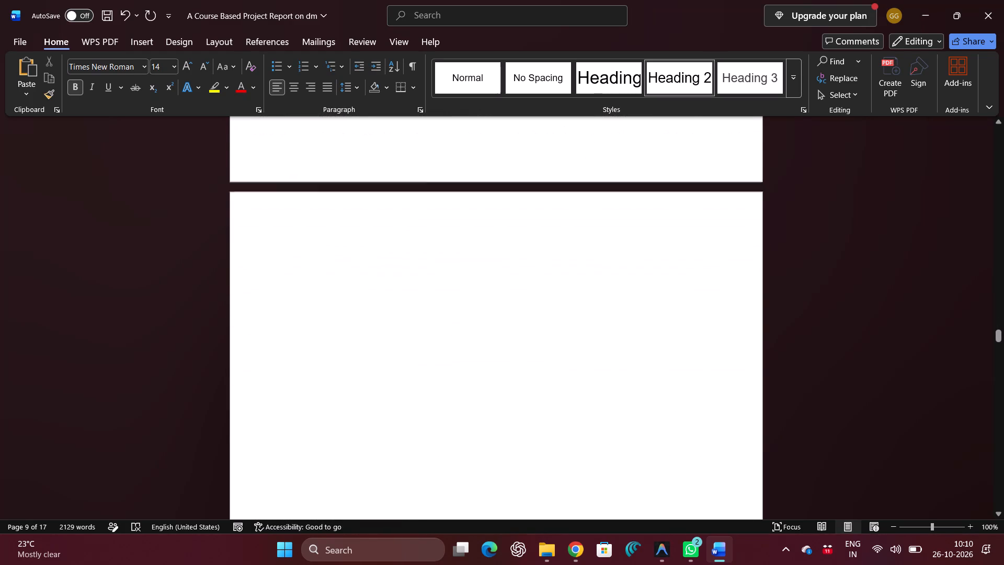
scroll(396, 228, "down", 1)
scroll(396, 228, "up", 2)
left_click(411, 414)
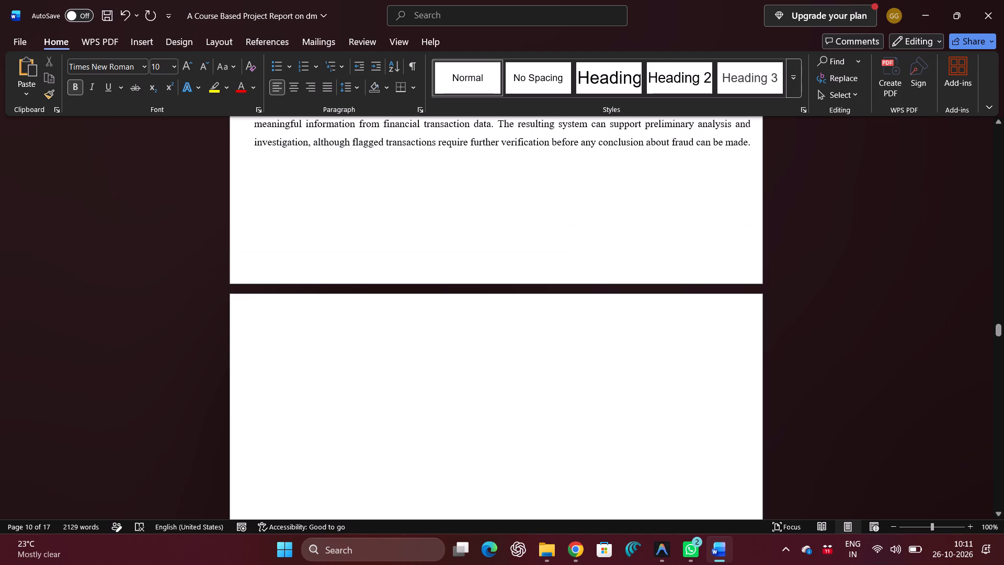
key("BackSpace")
key("BackSpace")
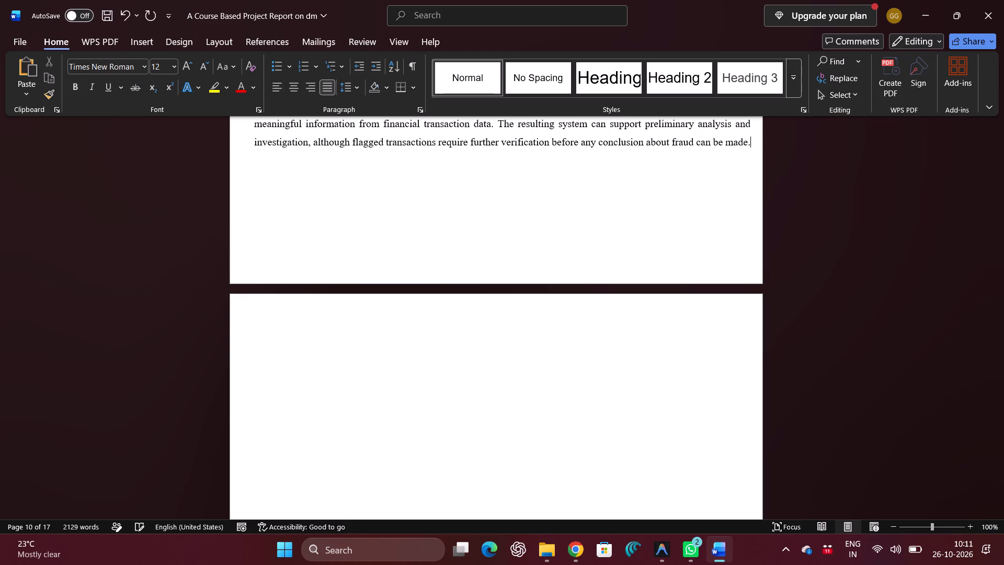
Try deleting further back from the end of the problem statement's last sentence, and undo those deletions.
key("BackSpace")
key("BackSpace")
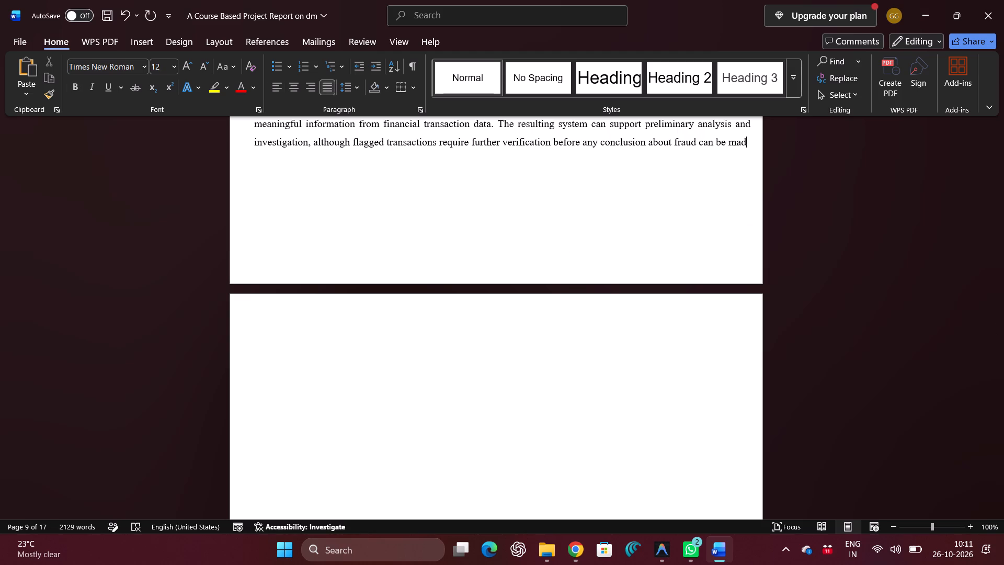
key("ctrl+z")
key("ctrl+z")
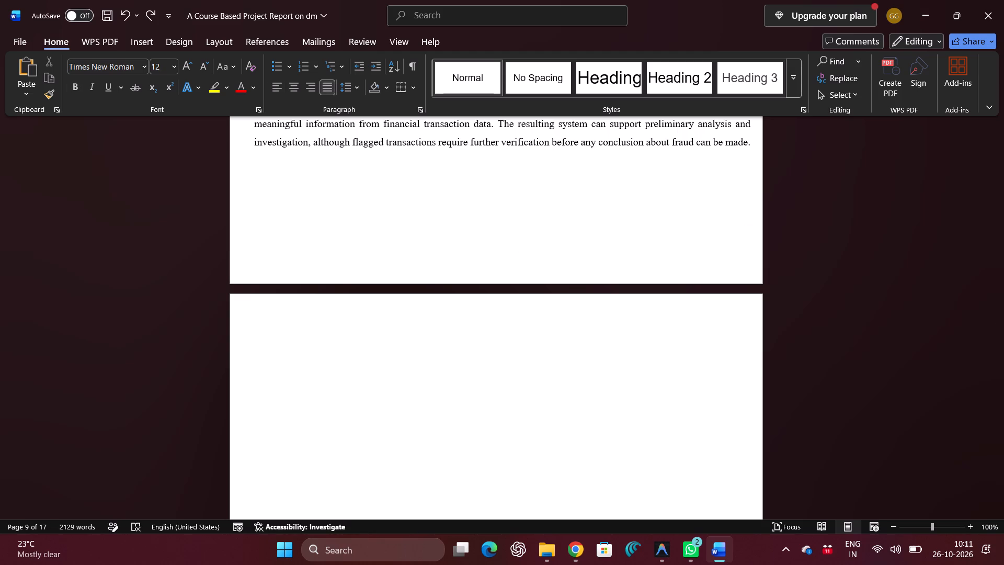
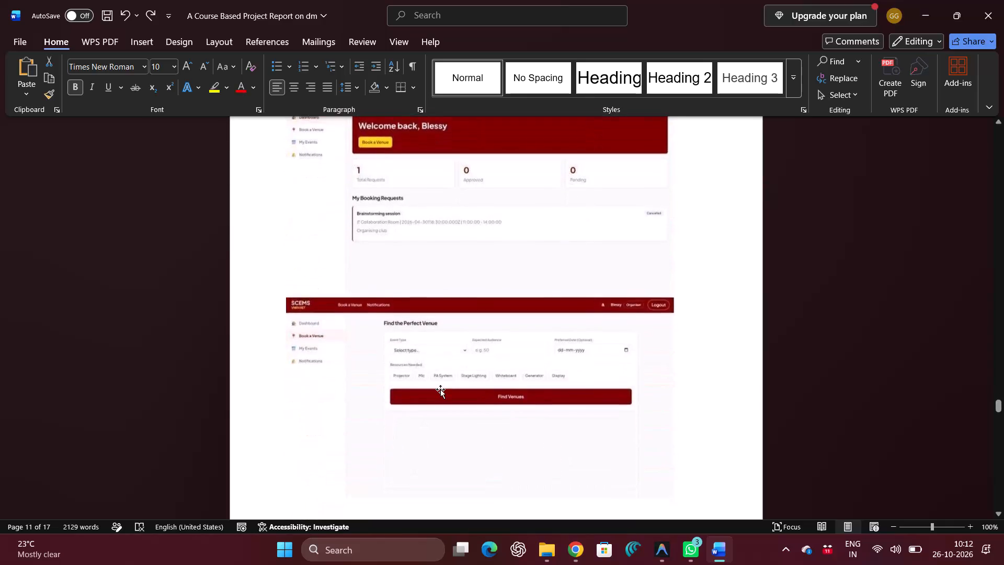
Examine the report's introduction, blank pages, OUTPUT screenshots, conclusion and references for layout problems.
scroll(440, 389, "up", 1, "ctrl")
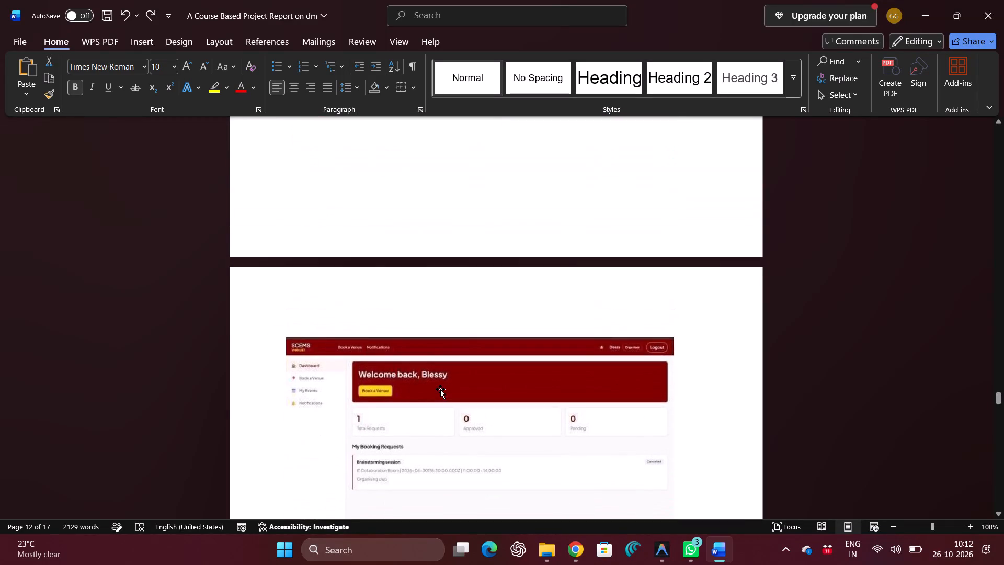
scroll(440, 389, "up", 3, "ctrl")
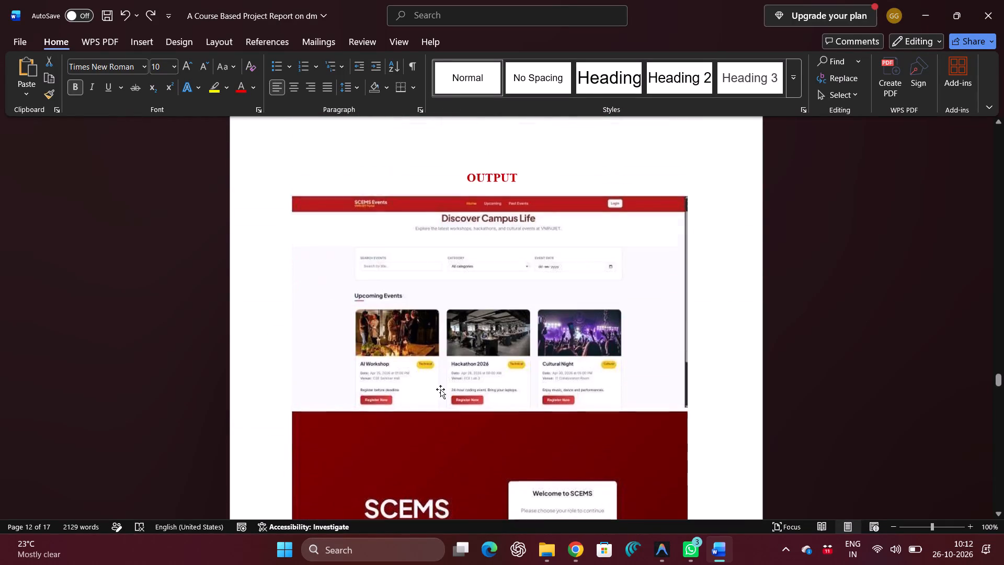
scroll(440, 389, "up", 8, "ctrl")
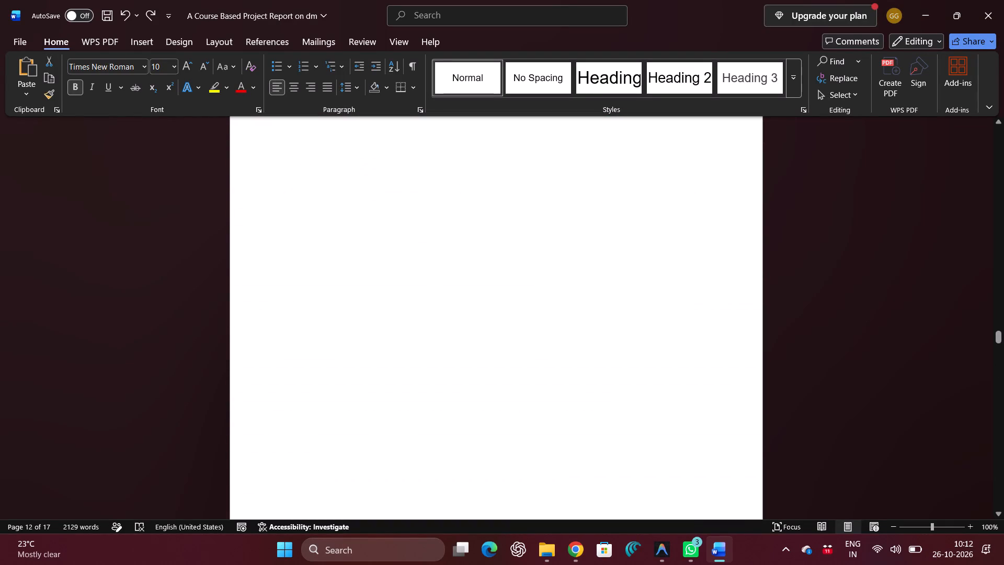
scroll(440, 389, "up", 2, "ctrl")
scroll(440, 389, "down", 2, "ctrl")
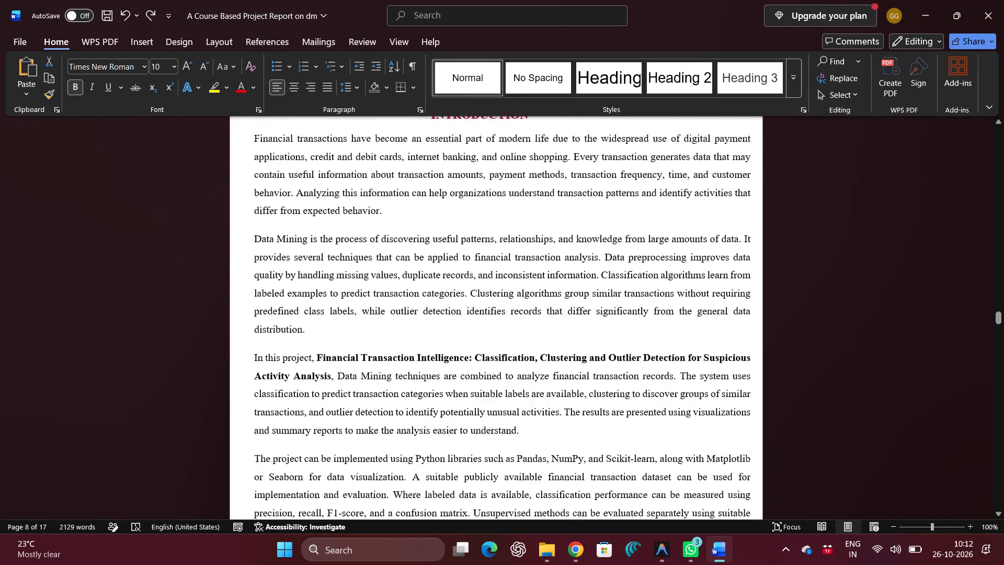
scroll(440, 389, "down", 9, "ctrl")
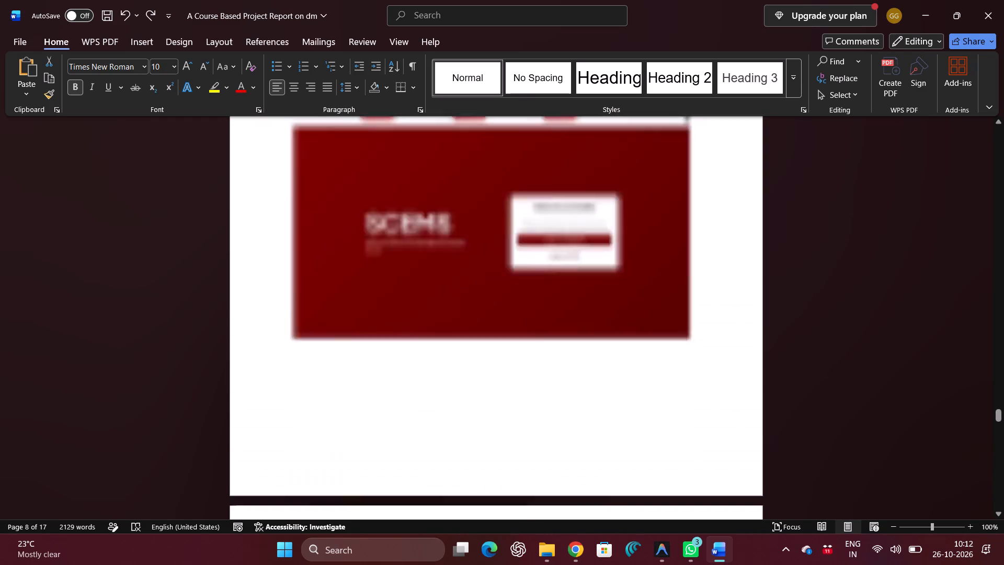
scroll(440, 389, "down", 10, "ctrl")
scroll(440, 389, "up", 3, "ctrl")
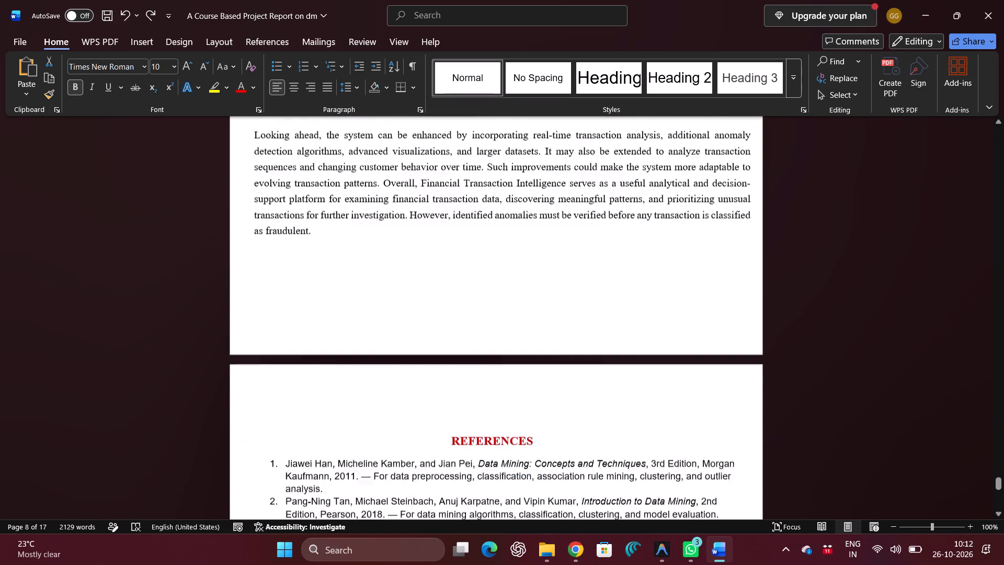
scroll(440, 389, "up", 10, "ctrl")
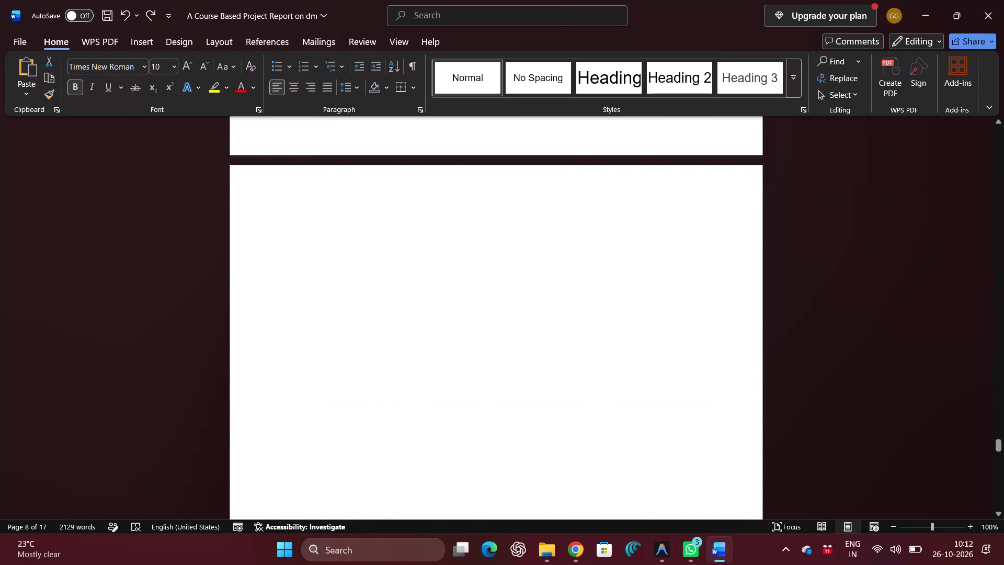
scroll(440, 389, "up", 7, "ctrl")
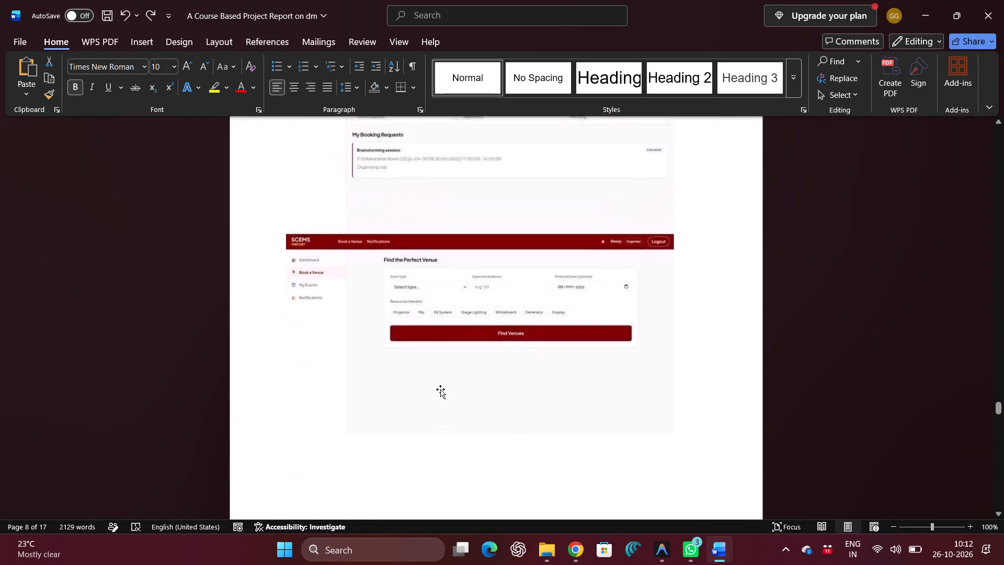
scroll(440, 389, "up", 7, "ctrl")
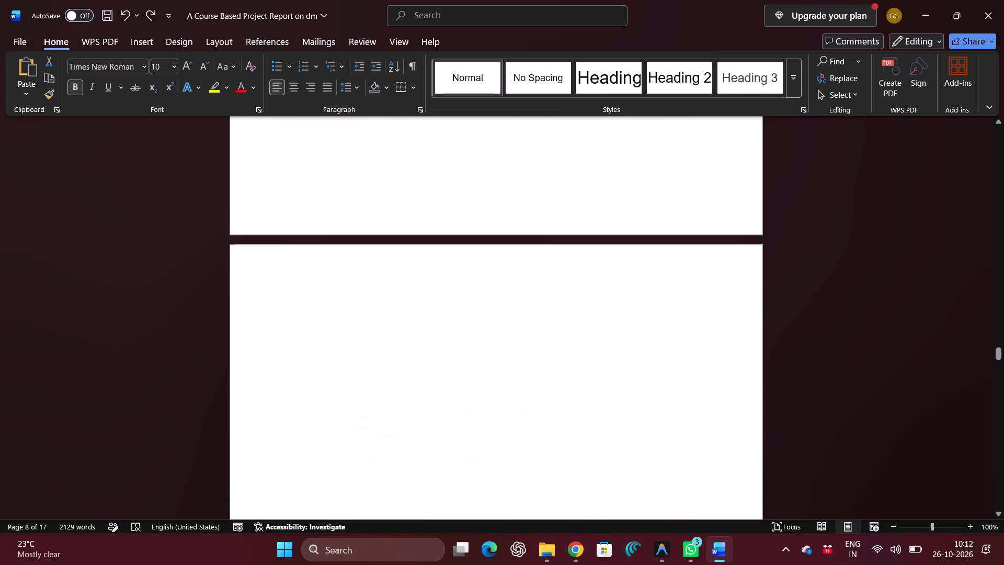
scroll(440, 389, "up", 2, "ctrl")
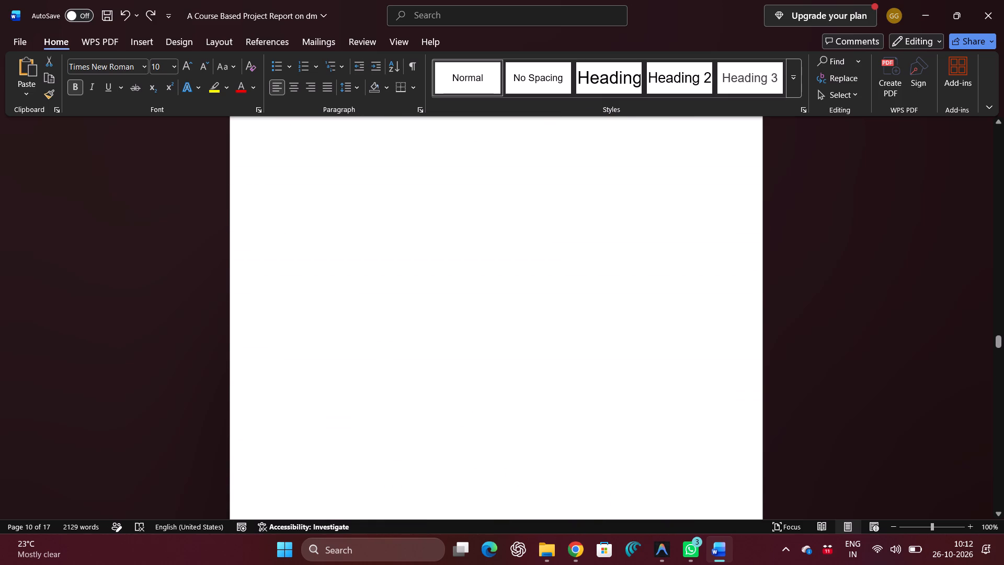
scroll(440, 389, "up", 6, "ctrl")
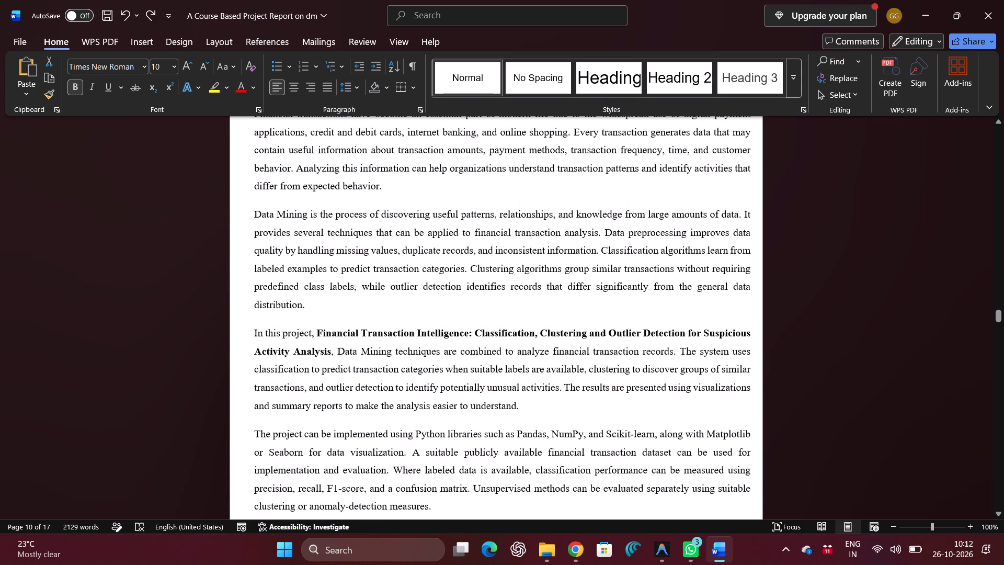
Switch to the Google Docs copy of the report in Chrome and examine its page layout from the cover page through the OUTPUT section.
left_click(579, 545, "ctrl")
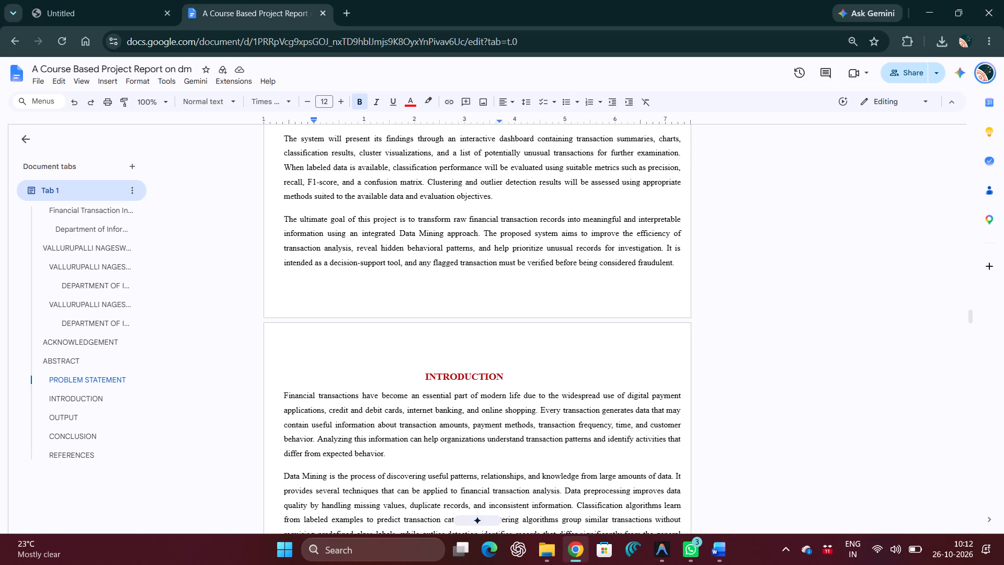
scroll(352, 225, "up", 4, "ctrl")
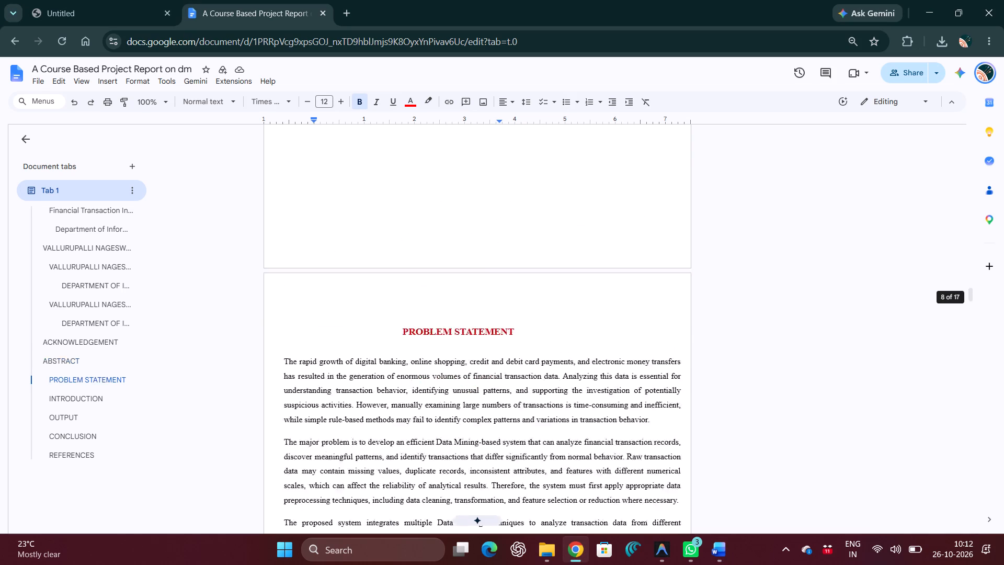
scroll(352, 225, "up", 16, "ctrl")
scroll(352, 225, "down", 1, "ctrl")
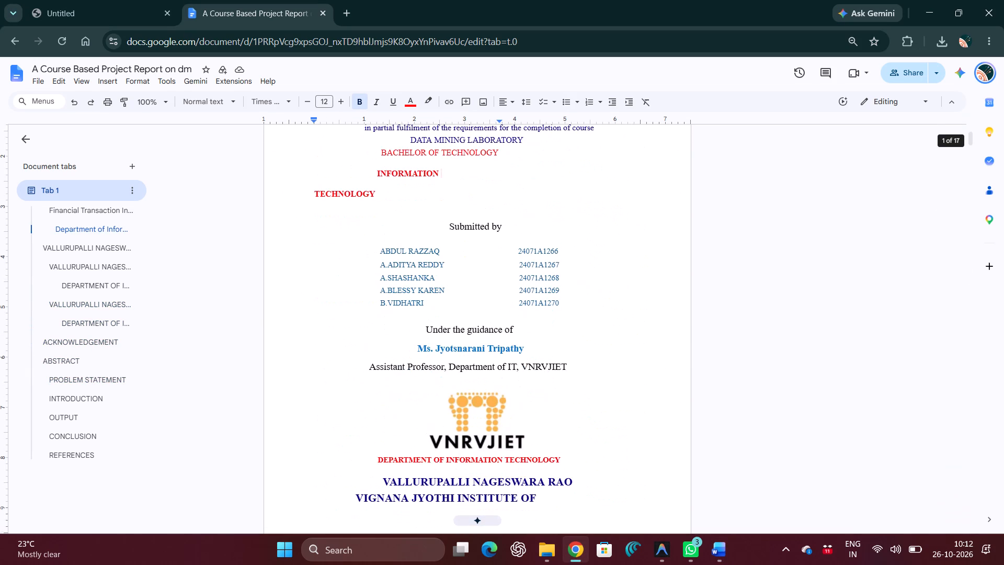
scroll(352, 225, "down", 1, "ctrl")
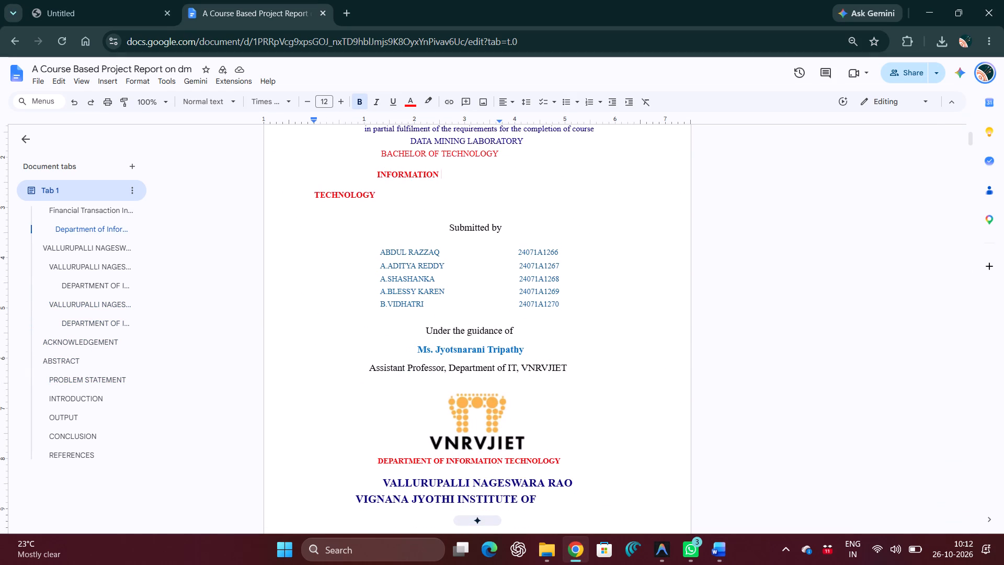
scroll(503, 338, "down", 3, "ctrl")
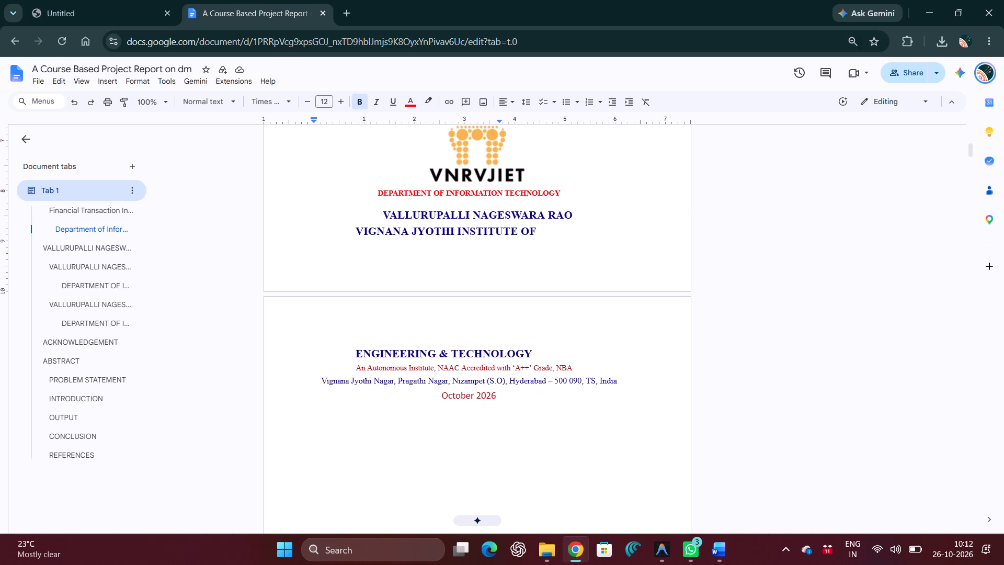
scroll(518, 452, "down", 7, "ctrl")
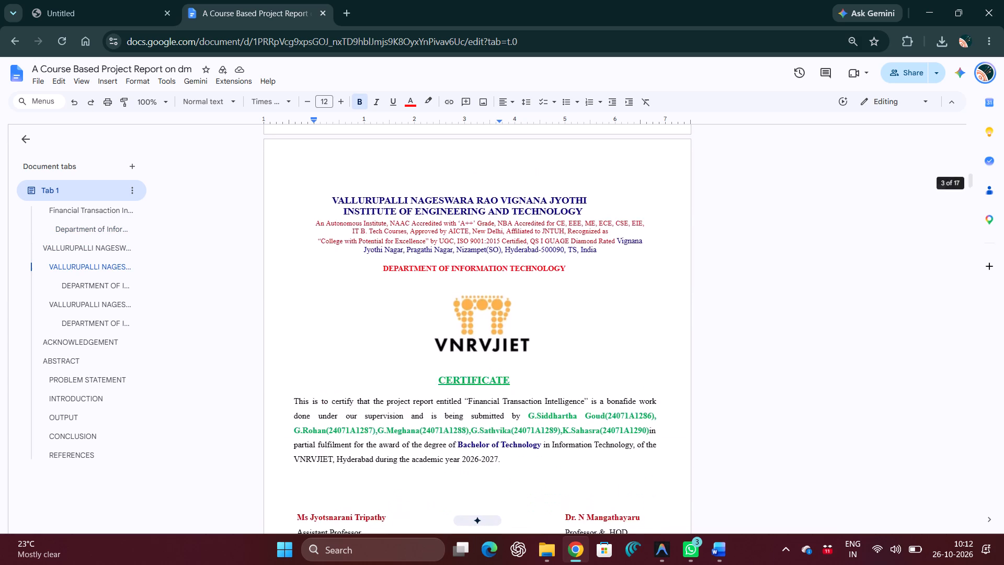
scroll(518, 452, "down", 14, "ctrl")
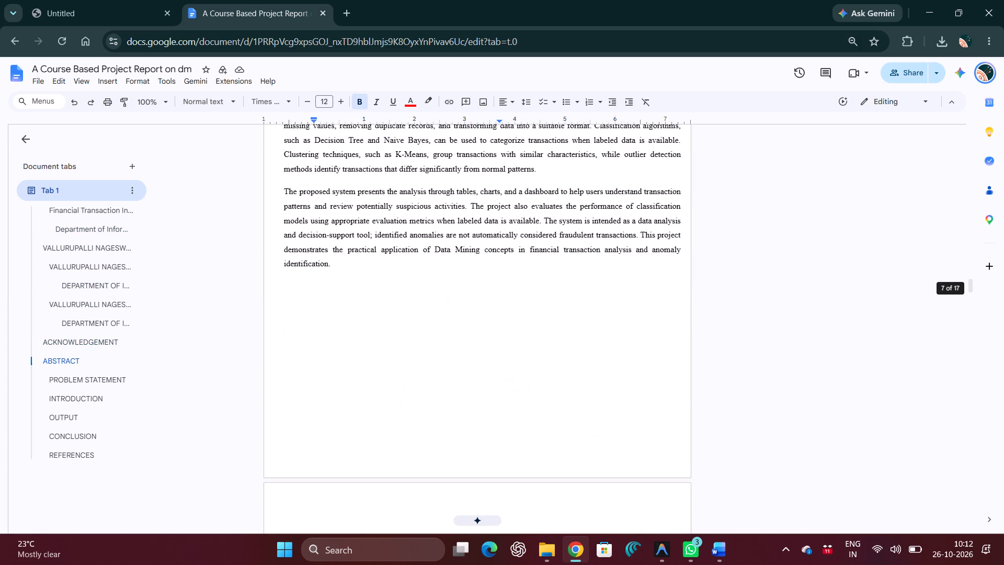
scroll(518, 452, "up", 2, "ctrl")
scroll(518, 452, "down", 2, "ctrl")
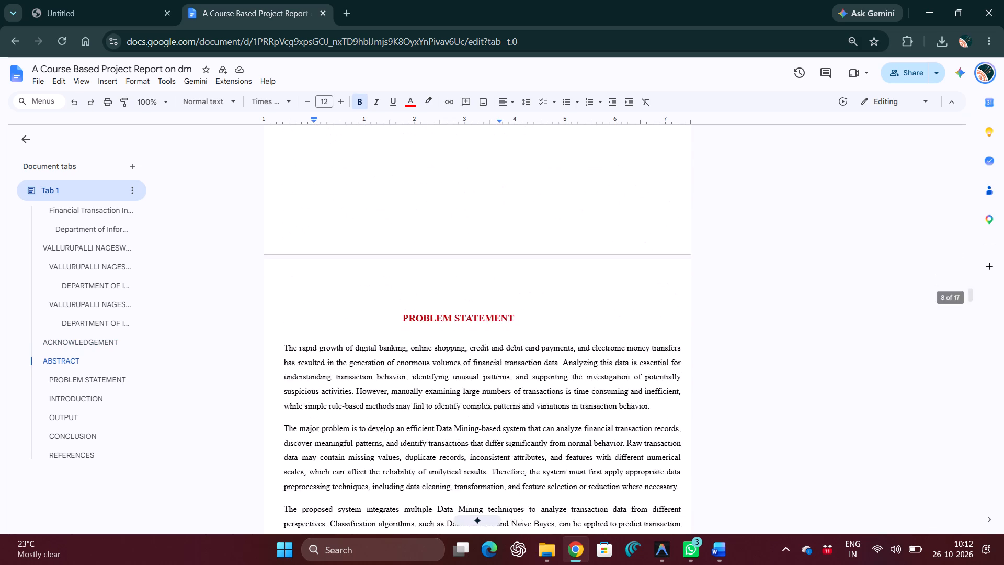
scroll(518, 452, "down", 12, "ctrl")
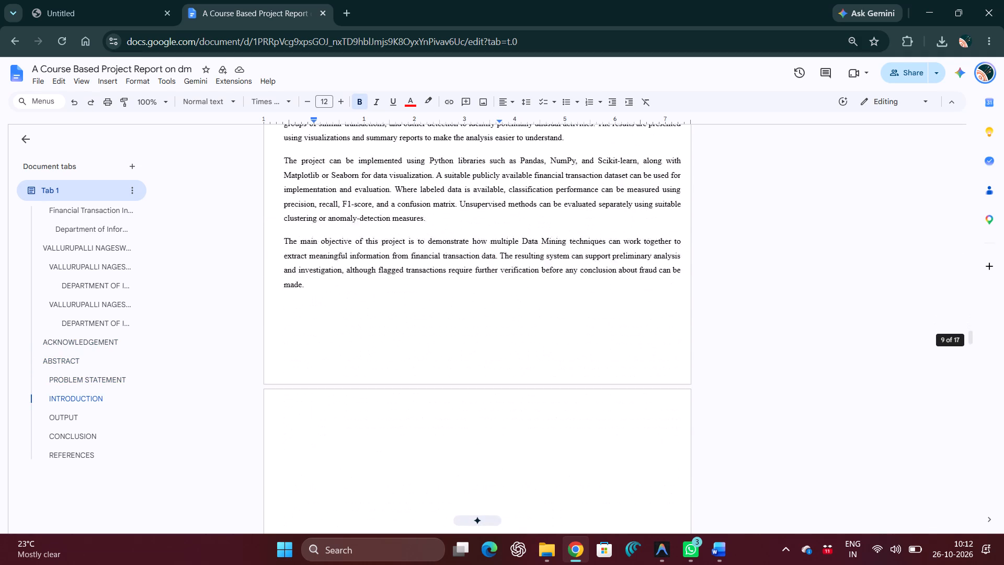
scroll(518, 452, "down", 11, "ctrl")
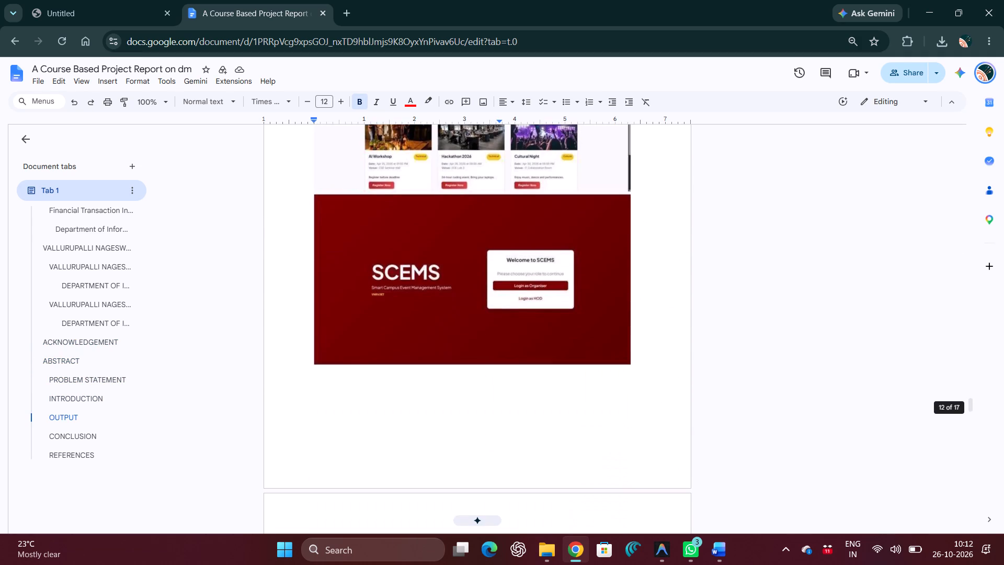
scroll(518, 452, "down", 11, "ctrl")
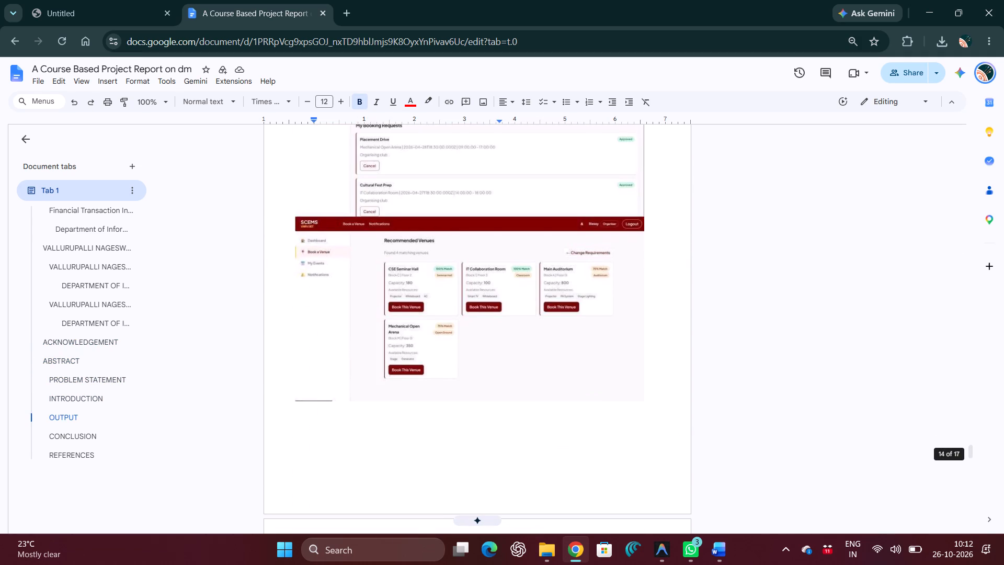
scroll(518, 452, "down", 4, "ctrl")
scroll(518, 452, "up", 10, "ctrl")
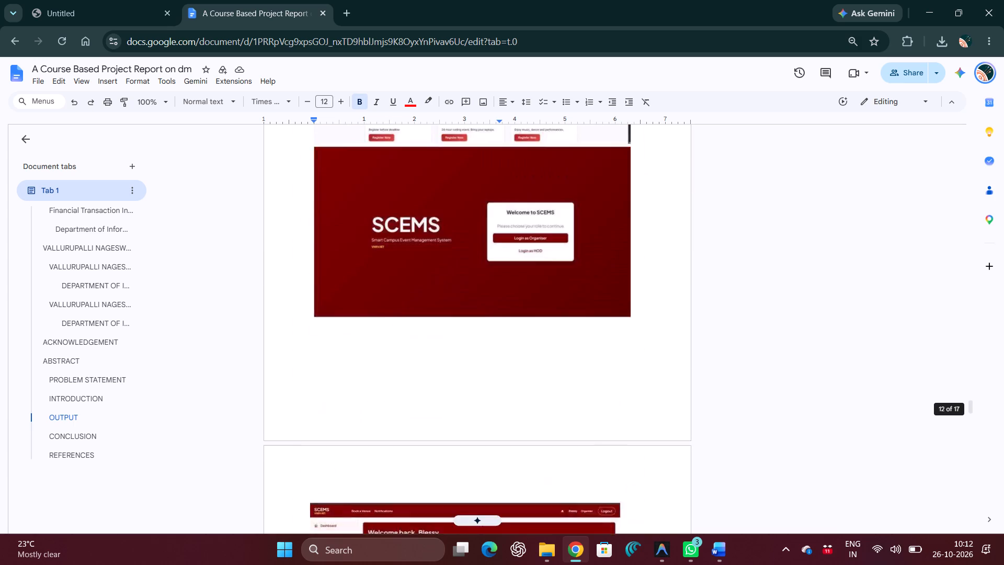
scroll(518, 452, "up", 5, "ctrl")
scroll(518, 452, "down", 6, "ctrl")
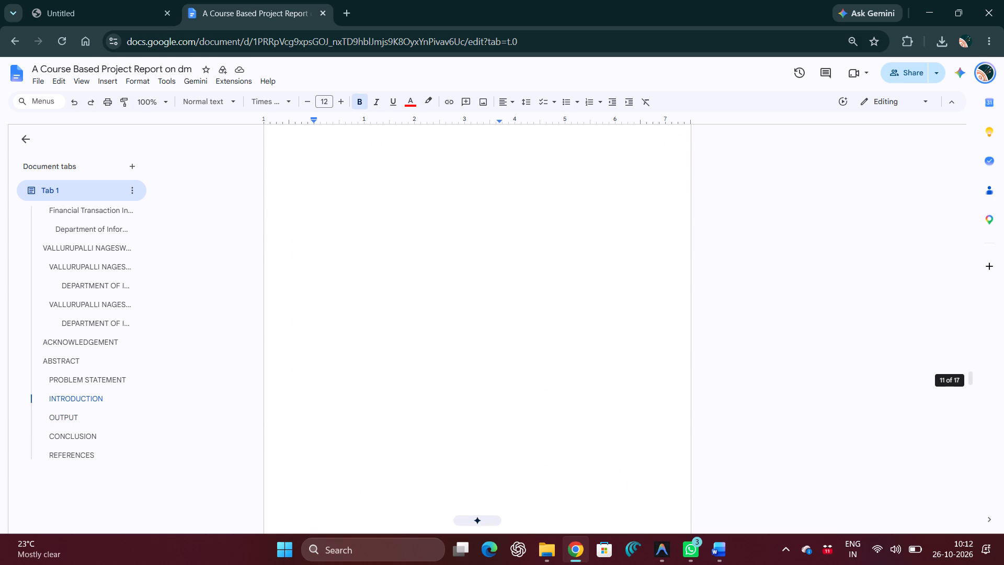
scroll(518, 452, "down", 4, "ctrl")
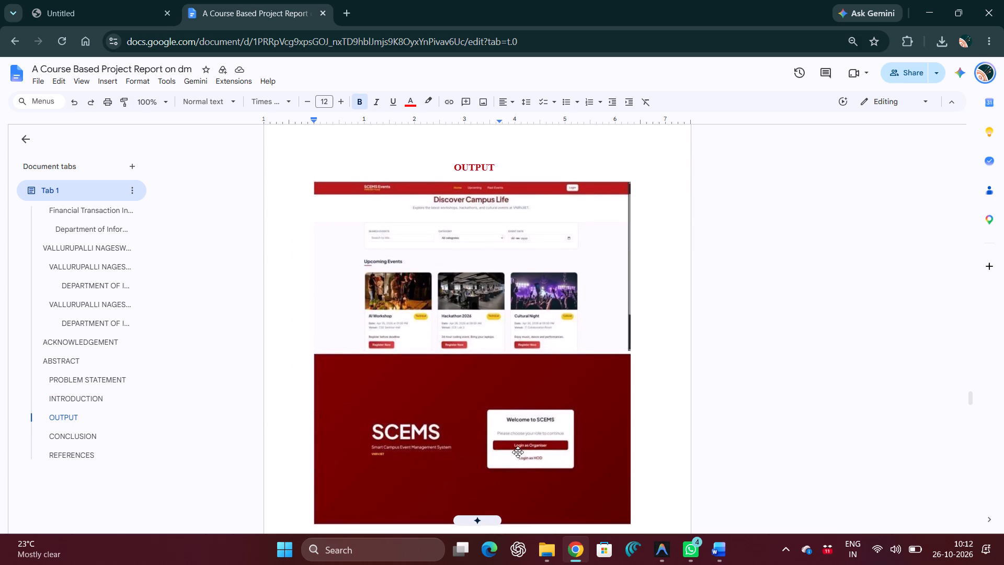
Return to the report in Word and examine the introduction, PROBLEM STATEMENT and ABSTRACT pages, including the heading placement.
key("alt+Tab")
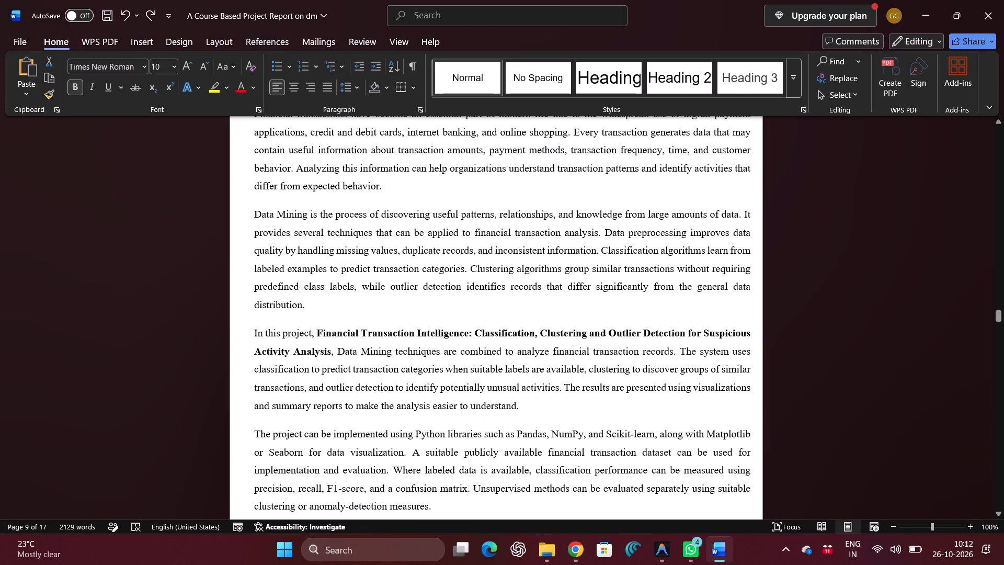
left_click(481, 512)
scroll(460, 329, "up", 5)
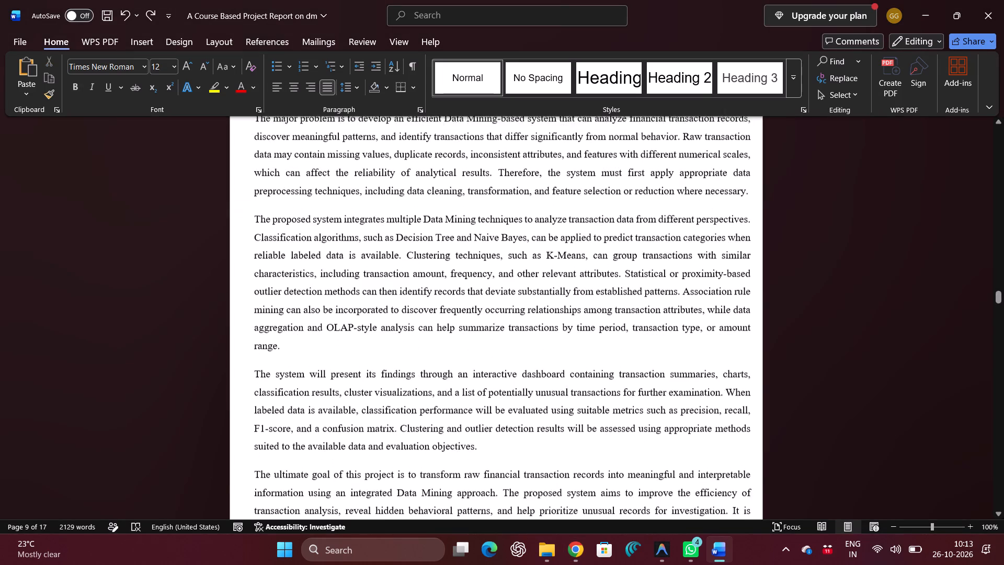
scroll(460, 329, "up", 2)
left_click(438, 382)
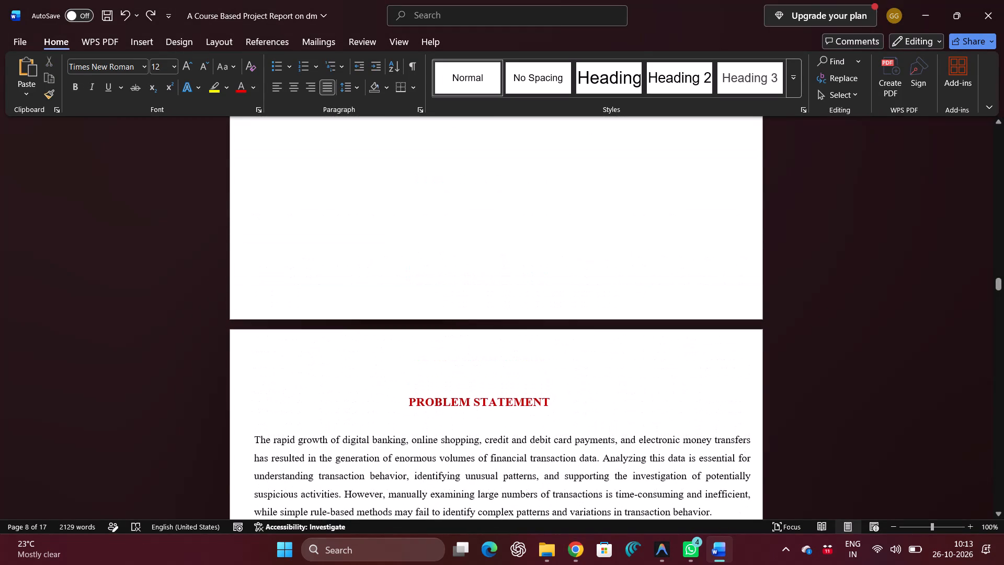
left_click(400, 387)
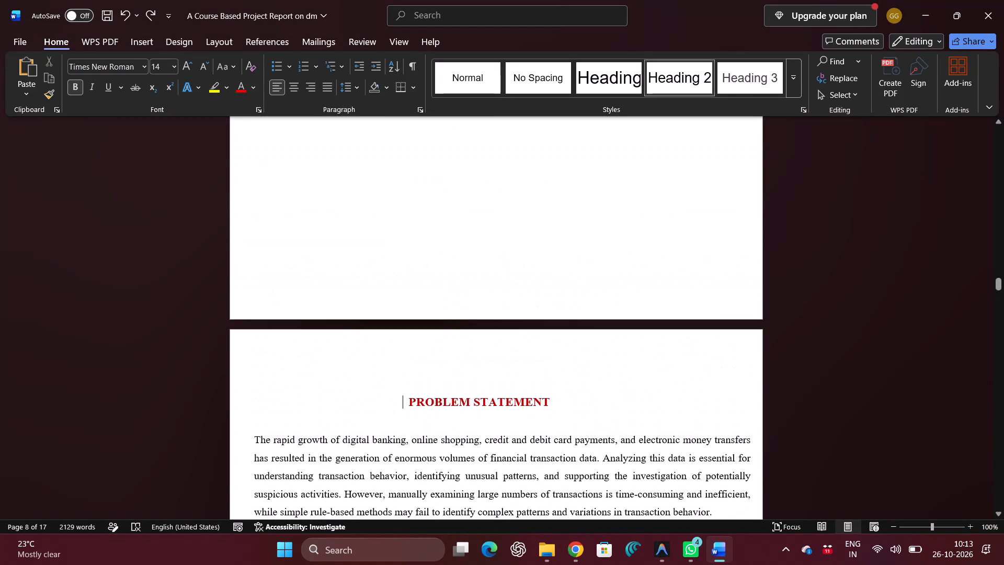
scroll(400, 387, "up", 1)
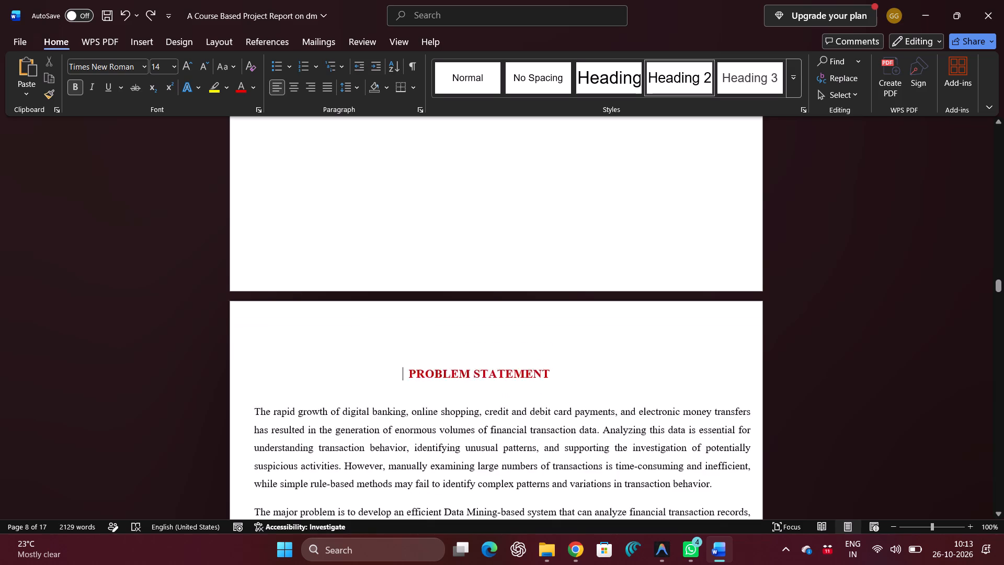
scroll(400, 387, "up", 2)
scroll(400, 387, "down", 1)
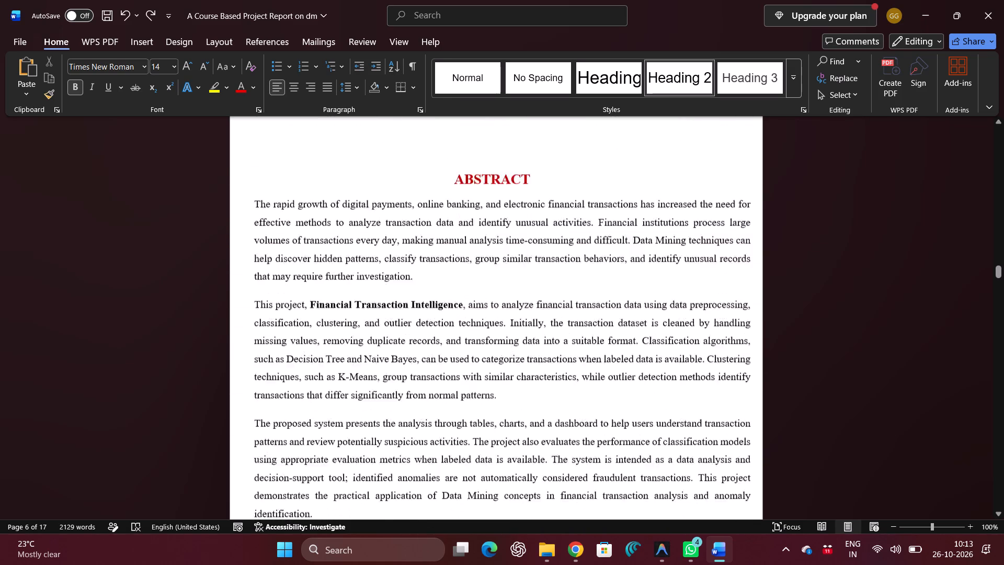
scroll(400, 387, "down", 1)
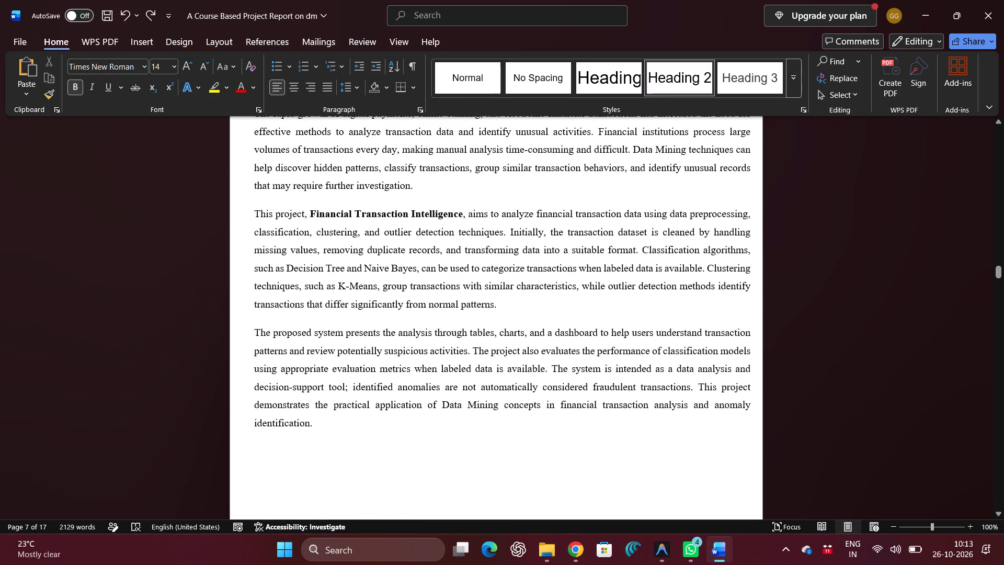
scroll(400, 387, "up", 1)
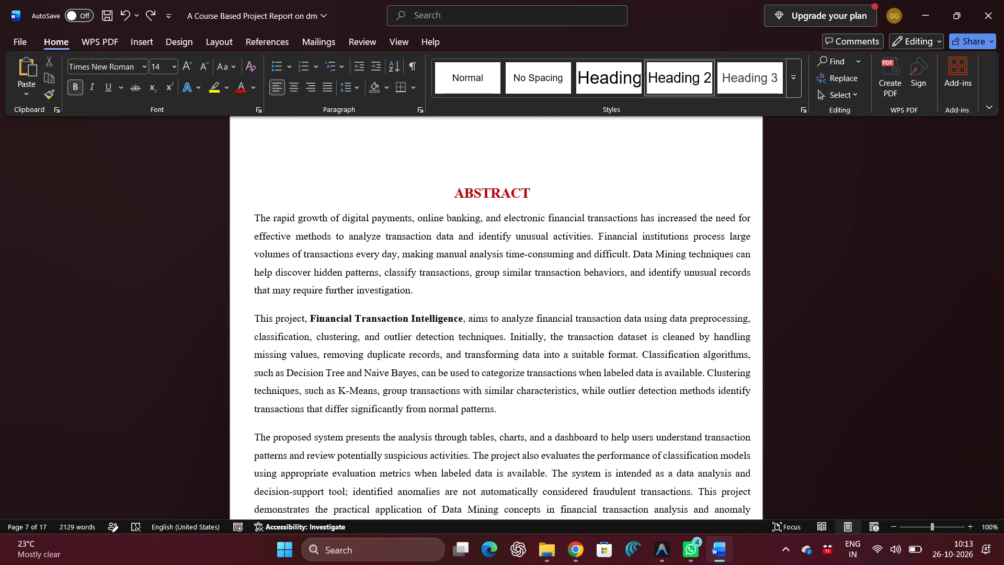
scroll(432, 321, "up", 1)
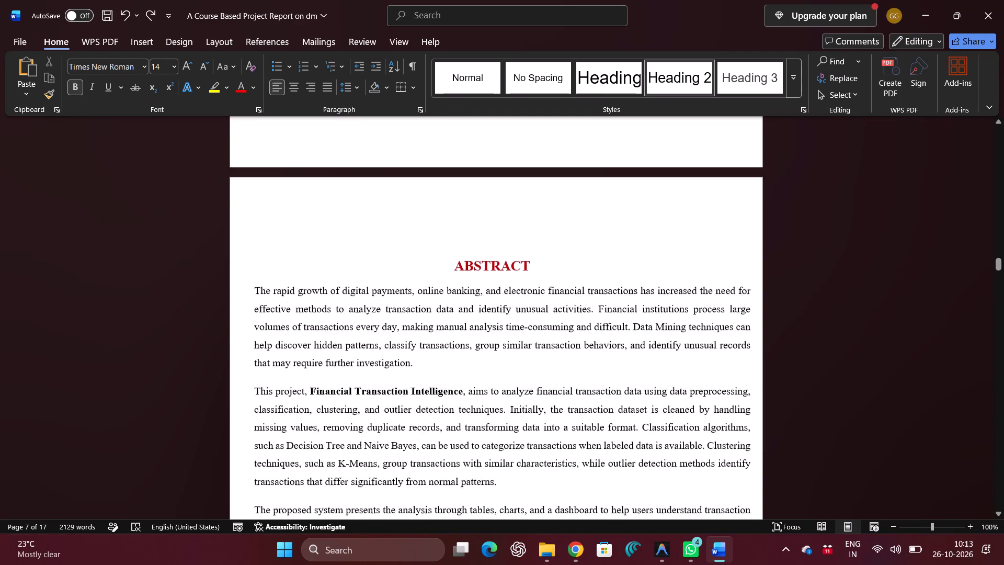
Examine the contents table page and the ABSTRACT page for layout problems.
scroll(432, 321, "up", 1)
left_click(472, 381)
scroll(472, 381, "up", 2)
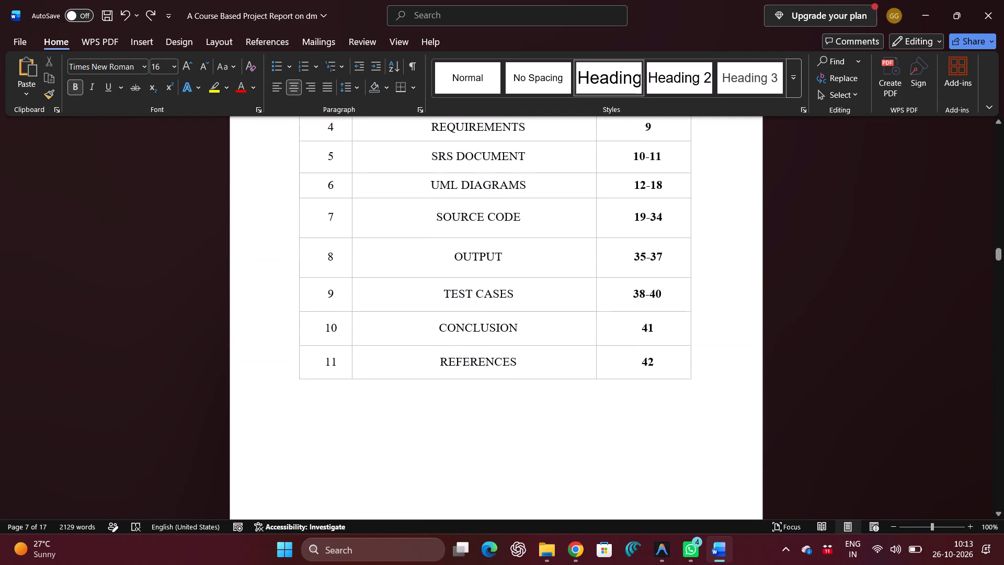
scroll(472, 381, "up", 1)
scroll(489, 321, "down", 5)
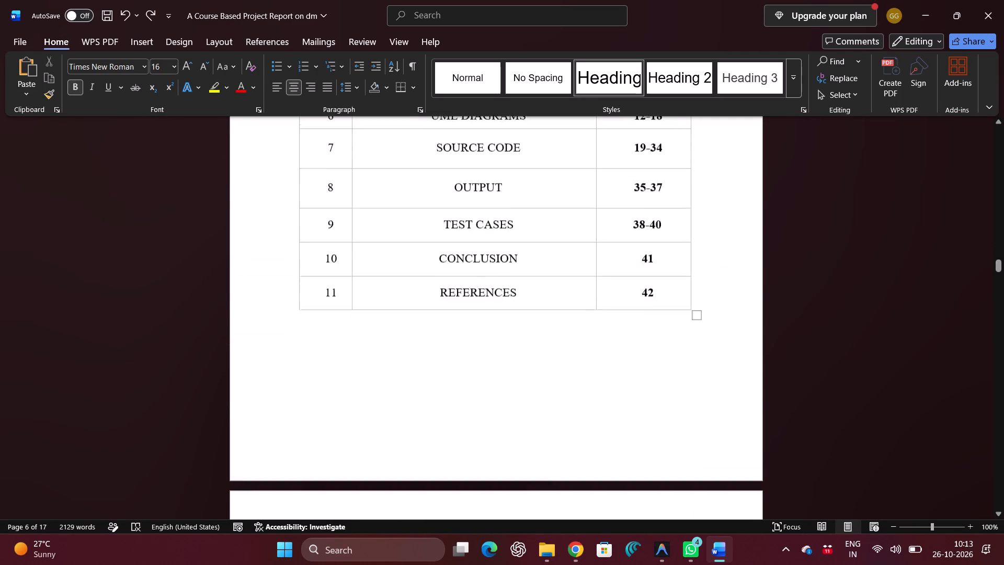
scroll(489, 321, "down", 3)
left_click(489, 321)
scroll(489, 321, "up", 4)
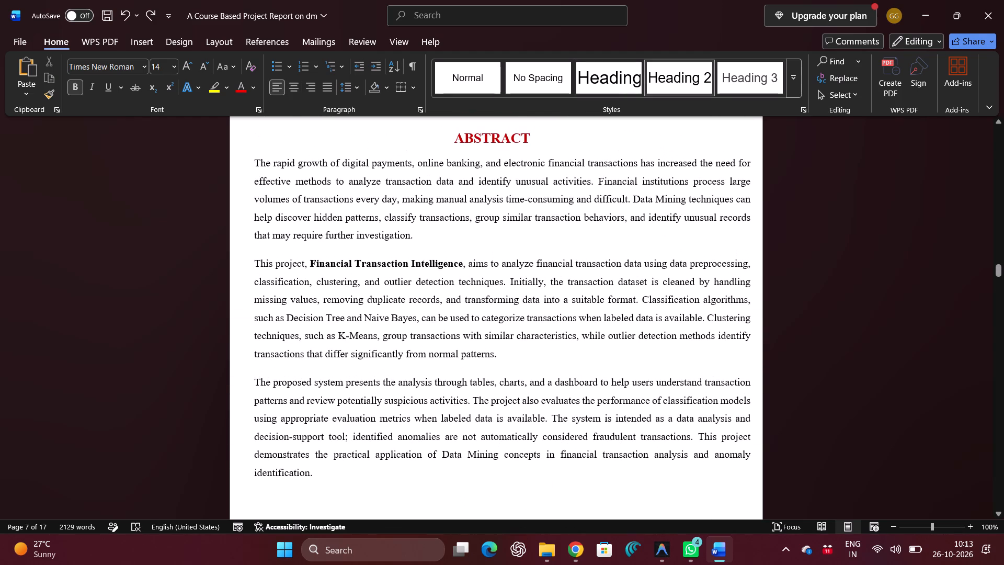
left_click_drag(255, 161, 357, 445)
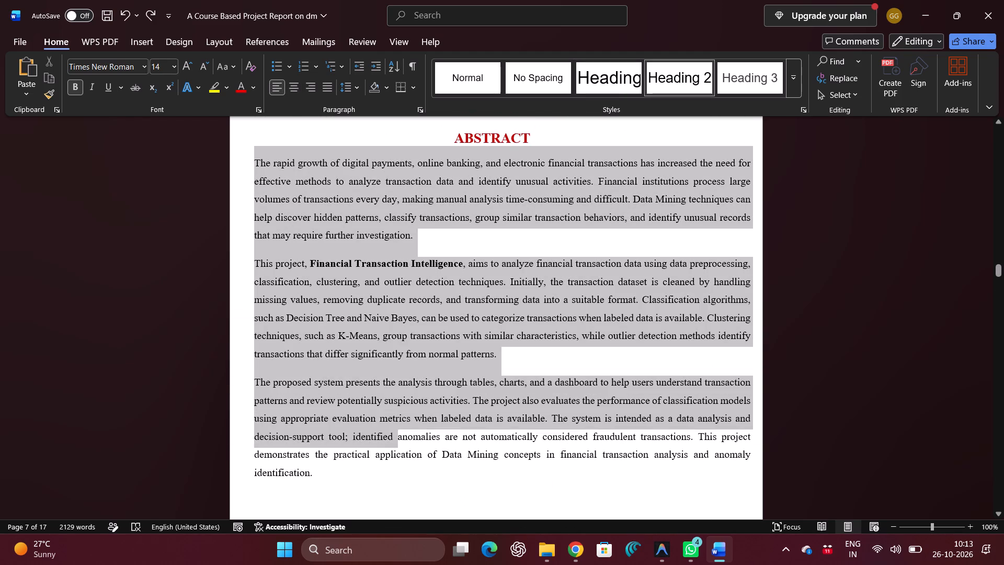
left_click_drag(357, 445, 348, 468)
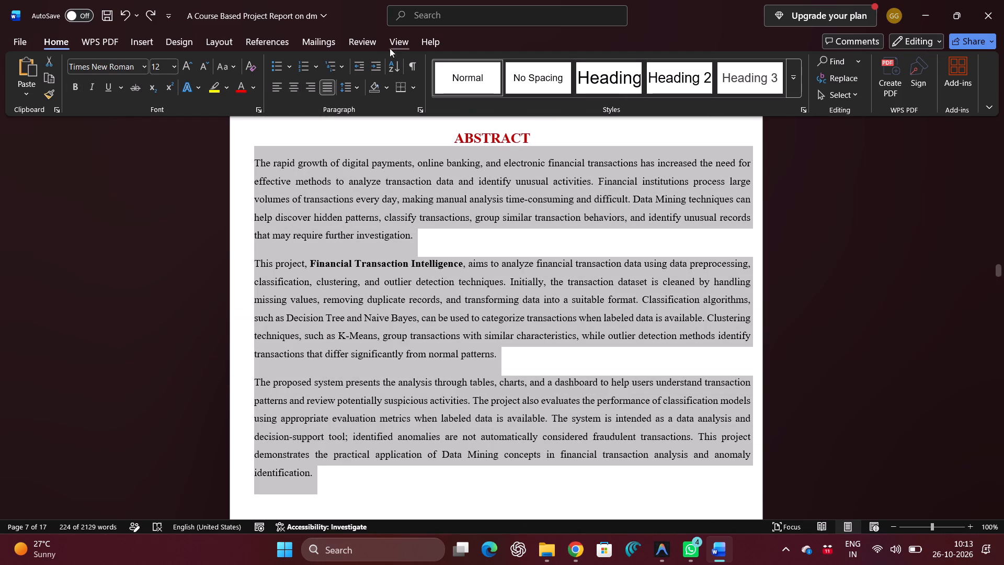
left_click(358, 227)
Add a Box page border with the ½ pt solid line in automatic colour to the whole document.
left_click(162, 46)
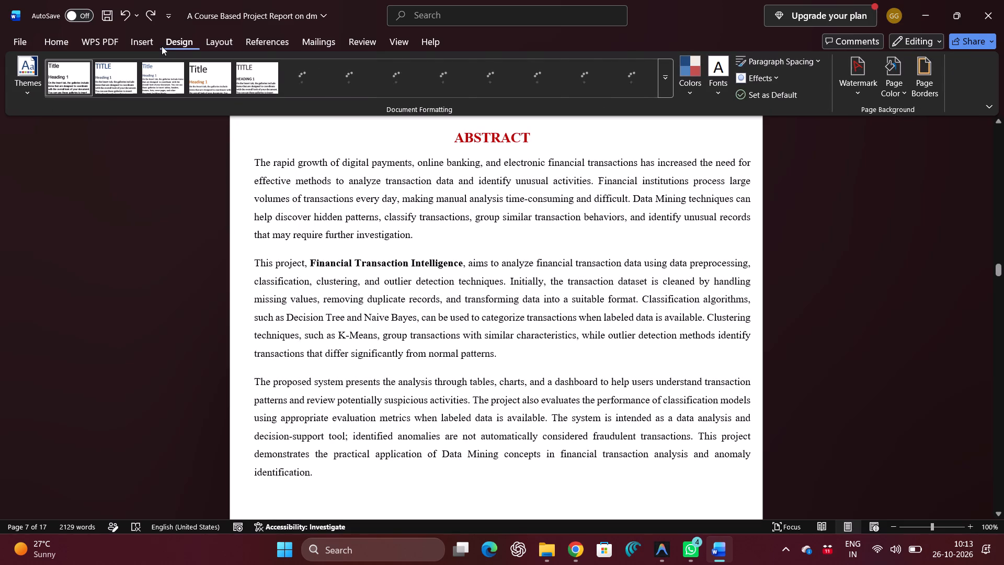
left_click(927, 77)
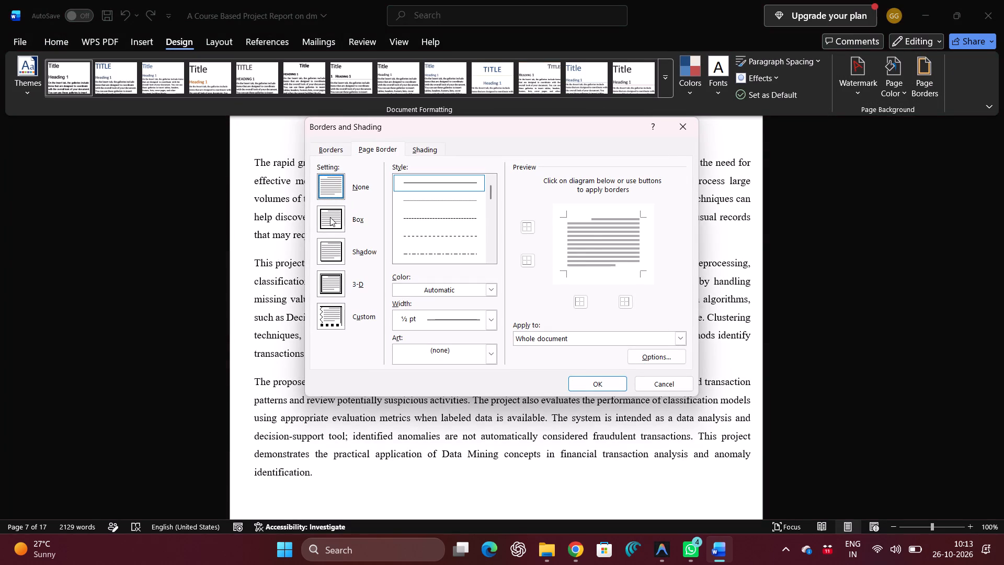
left_click(330, 217)
left_click(610, 385)
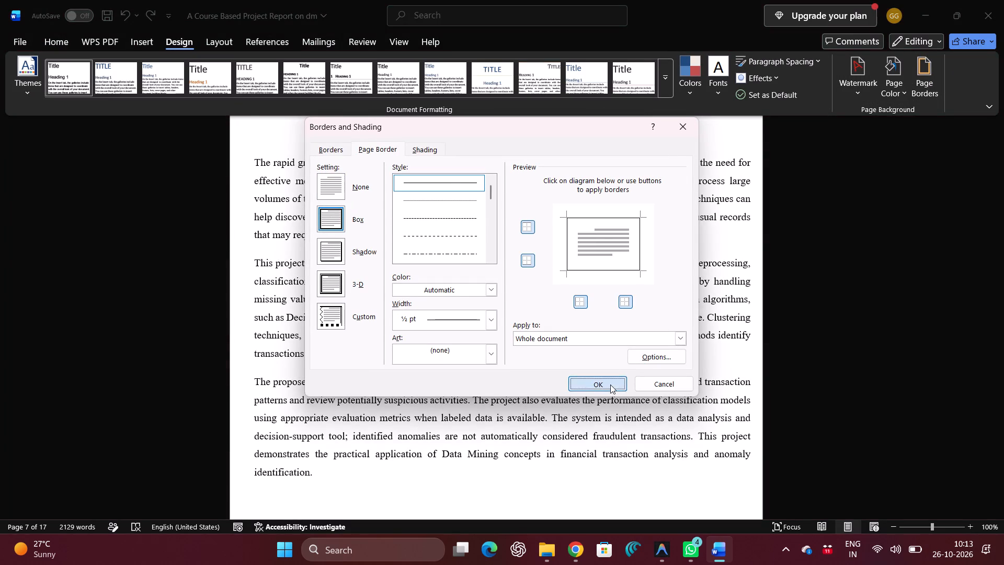
Examine how the page border fits around the ABSTRACT text and the preceding pages up to the title page.
scroll(610, 385, "up", 1)
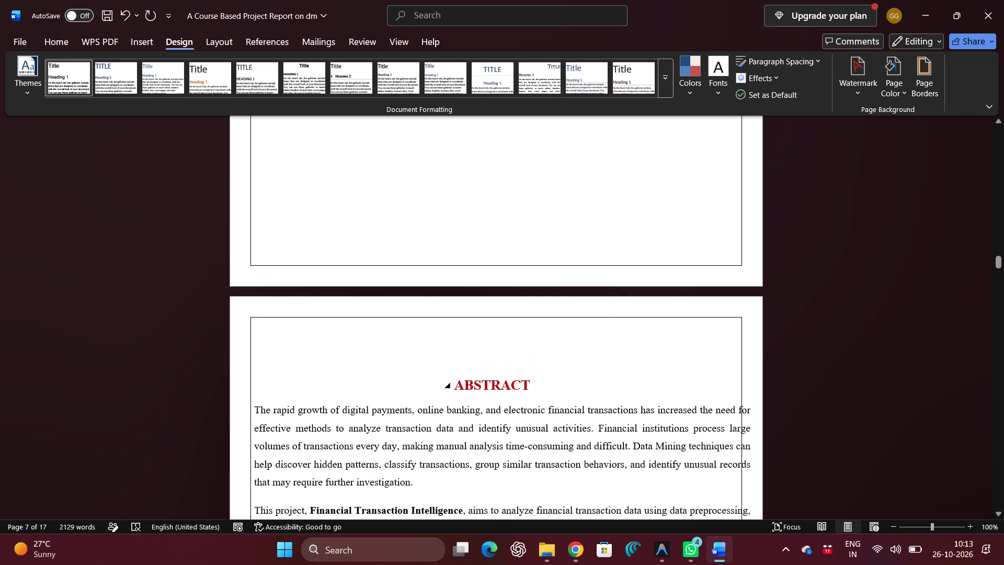
left_click(731, 427)
left_click(747, 420)
scroll(747, 420, "up", 15)
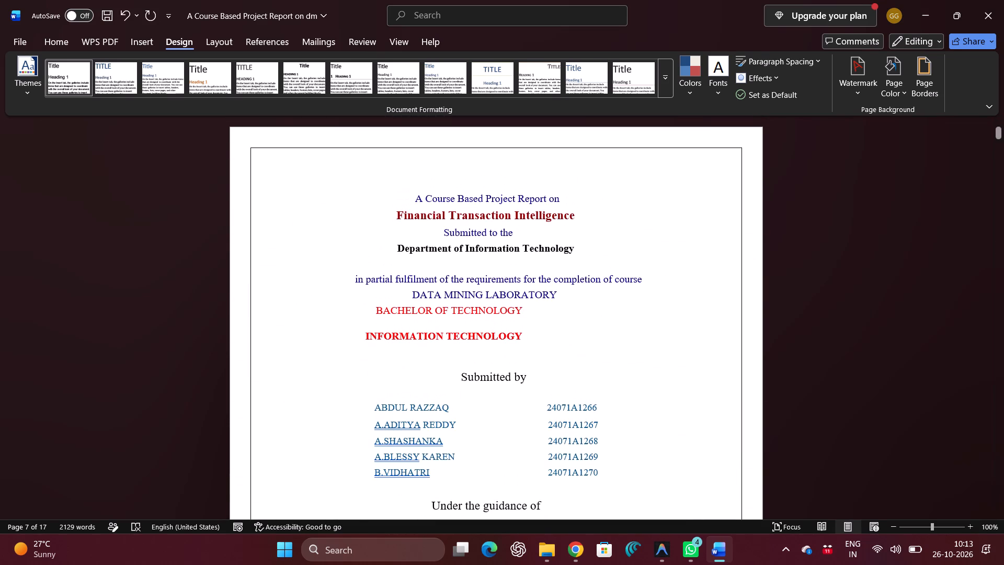
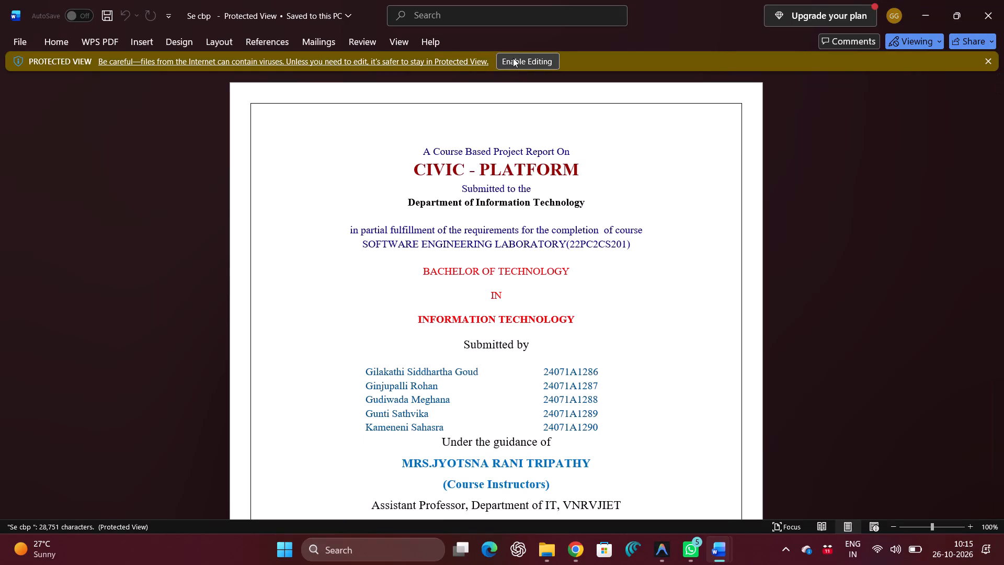
Enable editing of the protected Se cbp report on CIVIC - PLATFORM.
left_click(513, 58)
Copy the title "Financial Transaction Intelligence" from the data mining report and use it to replace the CIVIC - PLATFORM title in the Se cbp report.
key("alt+Tab")
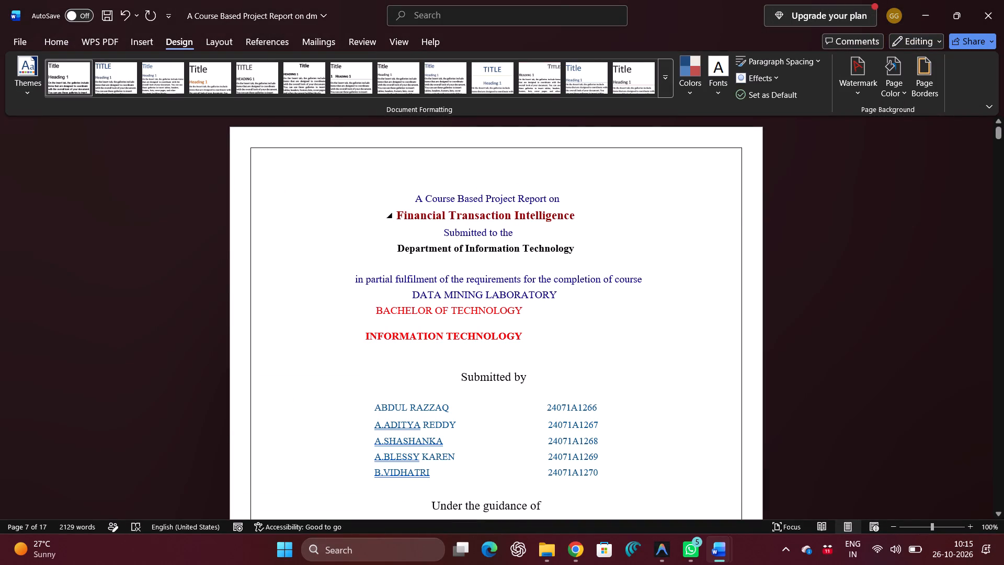
triple_click(494, 212)
key("ctrl+c")
left_click(494, 212)
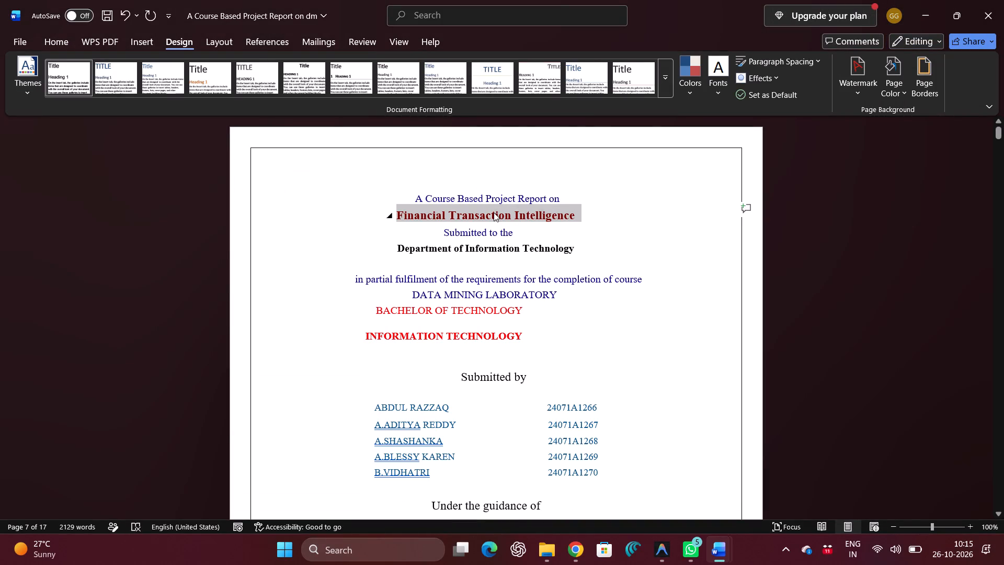
key("alt+Tab")
triple_click(488, 212)
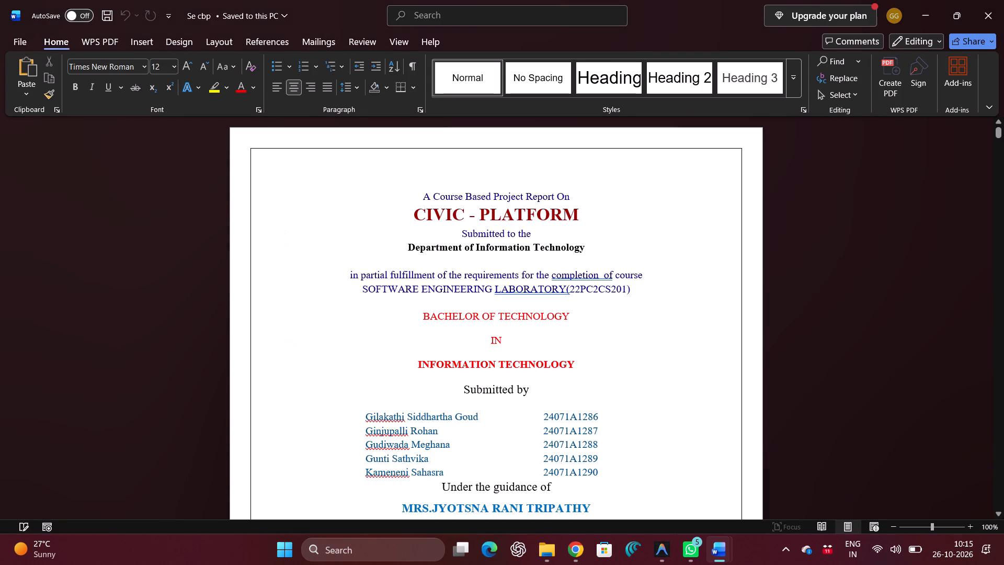
Paste the title "Financial Transaction Intelligence" after the CIVIC - PLATFORM title on the Se cbp cover page.
key("ctrl+v")
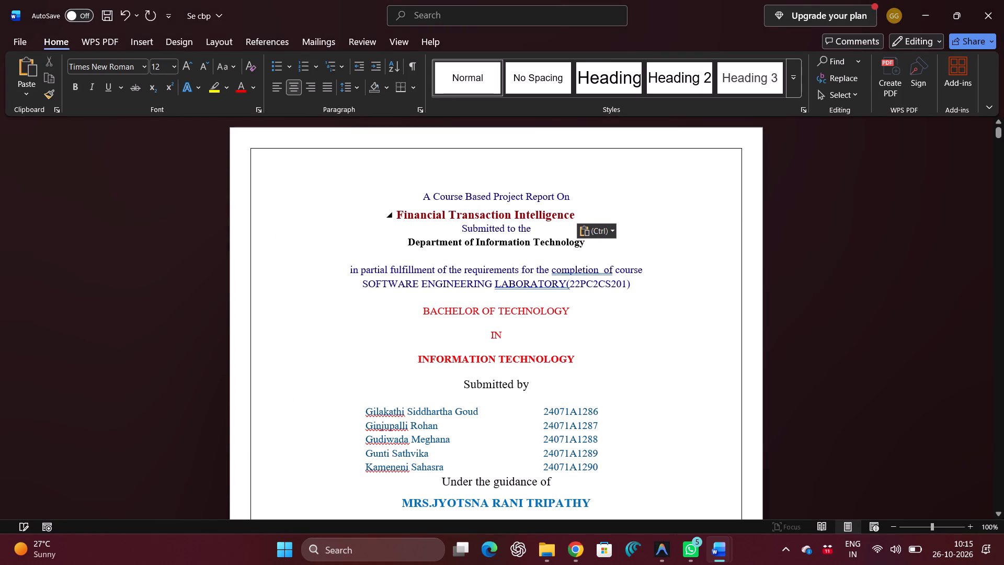
key("ctrl+z")
left_click(496, 212)
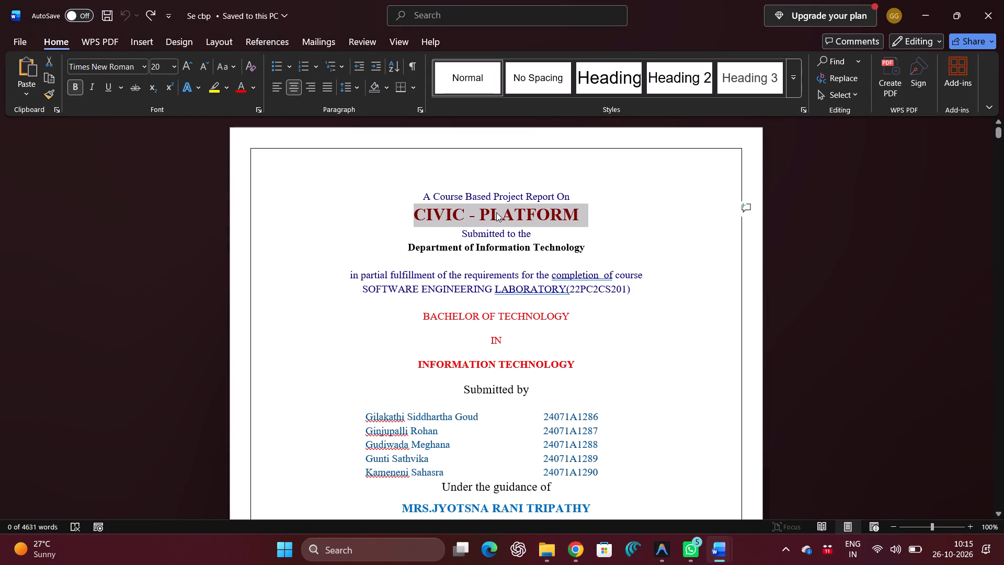
left_click(579, 214)
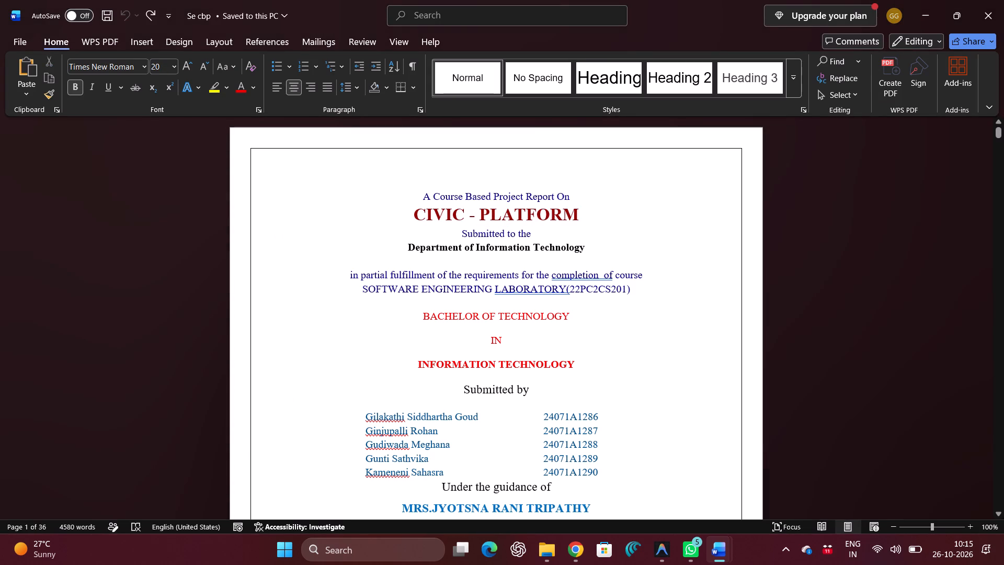
key("ctrl+v")
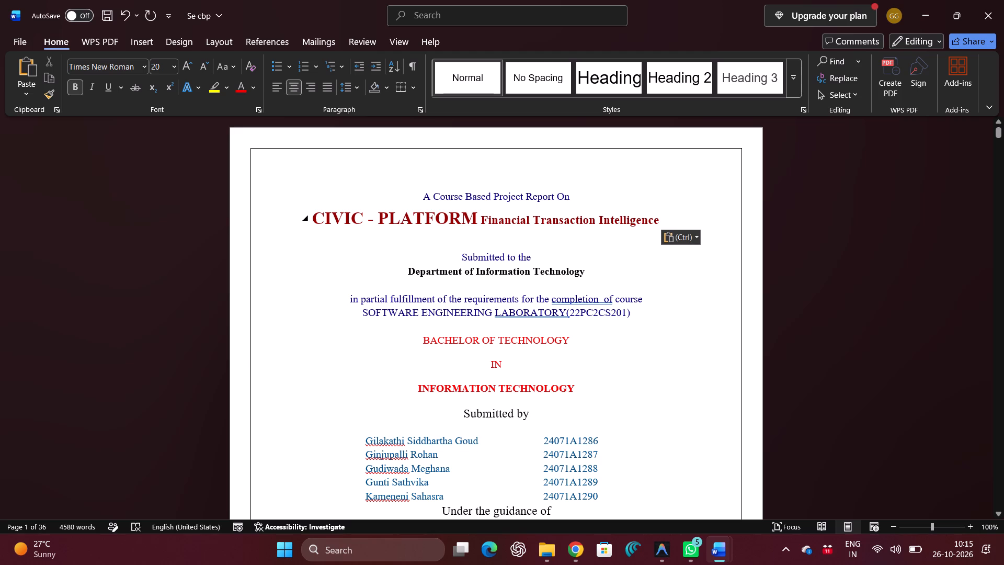
Set the font size of the pasted "Financial Transaction Intelligence" title to 20.
left_click_drag(482, 217, 675, 213)
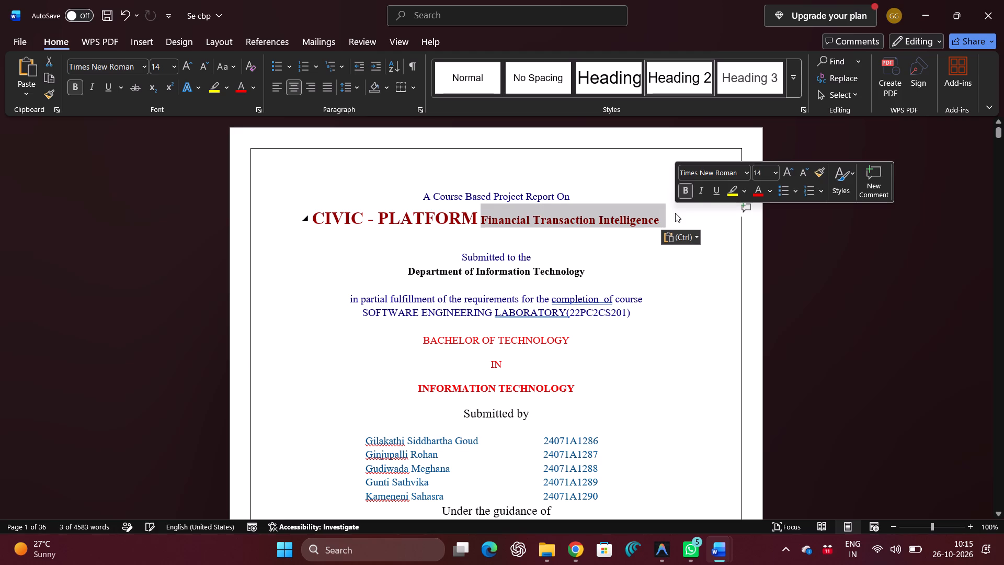
left_click(760, 172)
type("20'")
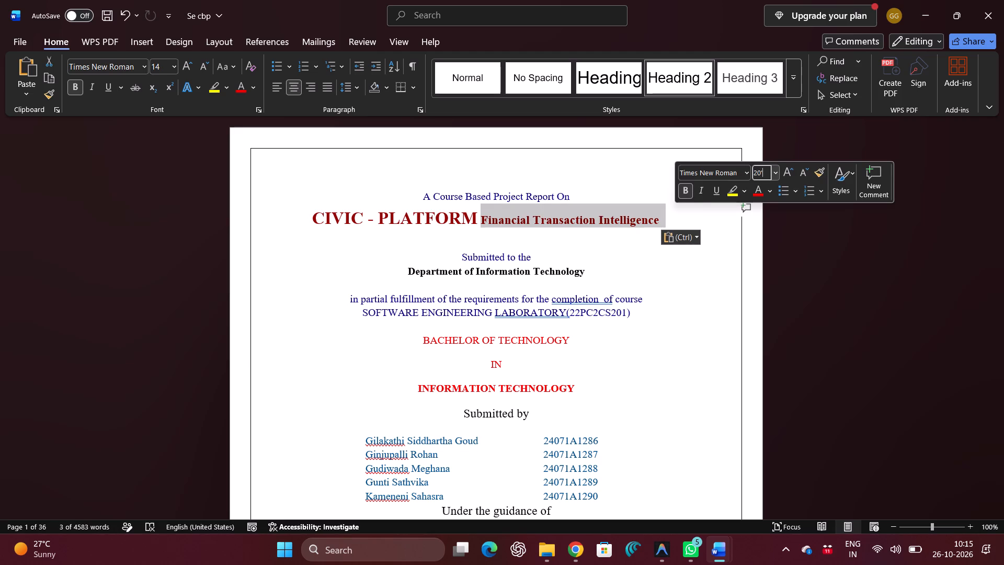
key("BackSpace")
key("Return")
Delete the old text "CIVIC - PLATFORM" in front of the new cover page title.
left_click(484, 215)
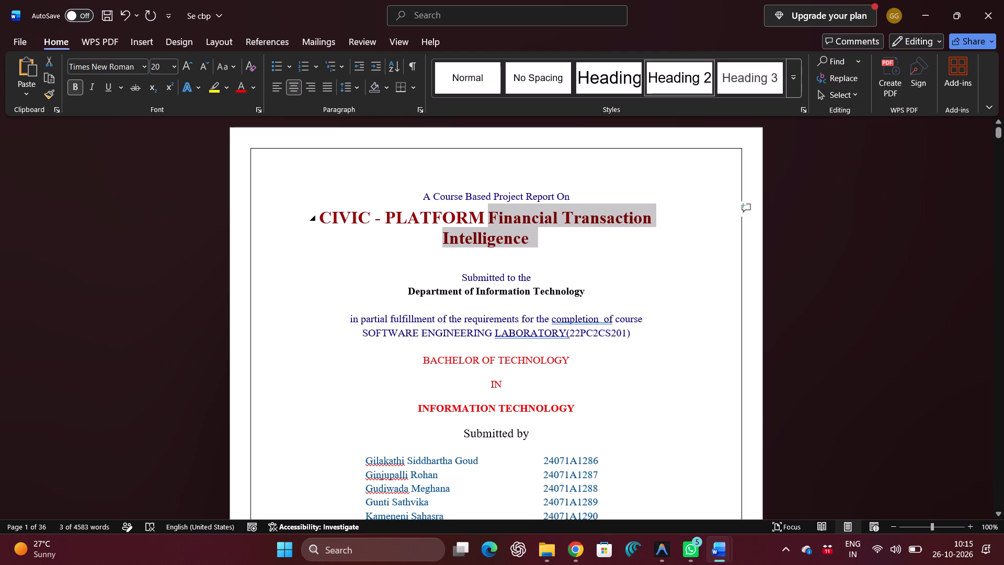
key("BackSpace")
key("BackSpace")
key("BackSpace")
key("BackSpace")
key("BackSpace")
key("BackSpace")
key("BackSpace")
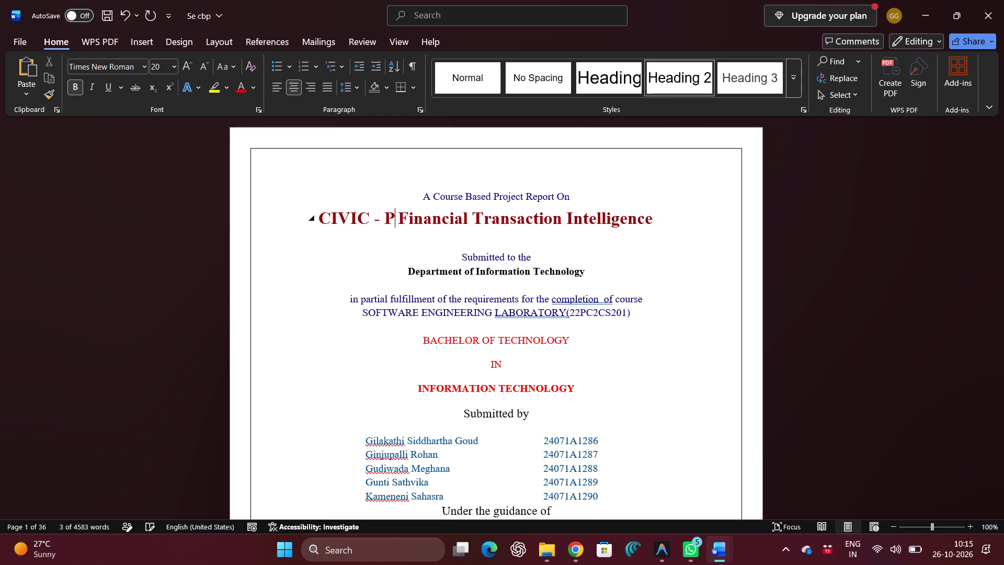
key("BackSpace")
key("BackSpace")
key("BackSpace")
key("BackSpace")
key("BackSpace")
key("BackSpace")
key("BackSpace")
key("BackSpace")
key("BackSpace")
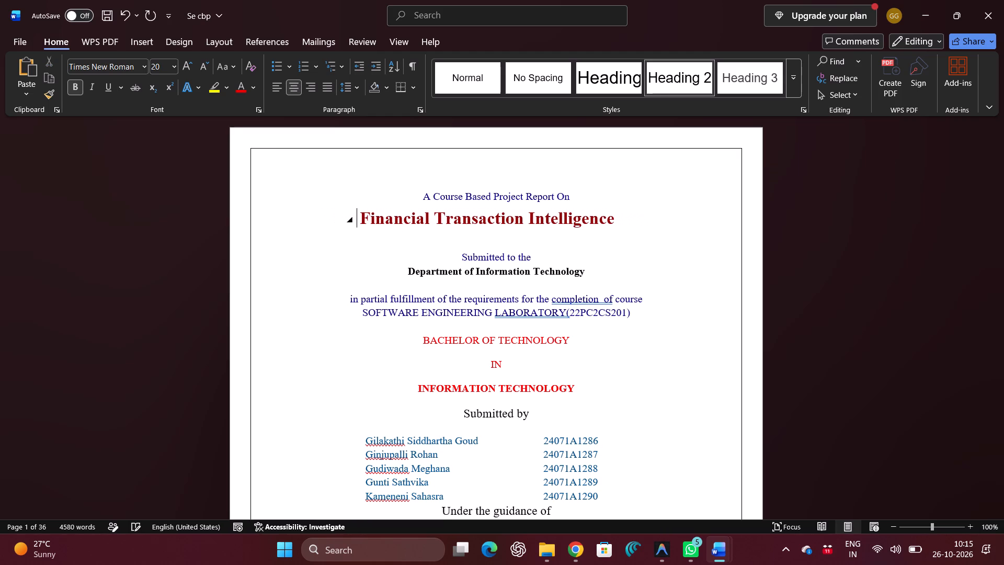
Remove the blank lines below the cover page title and below the "Department of Information Technology" line.
left_click(481, 241)
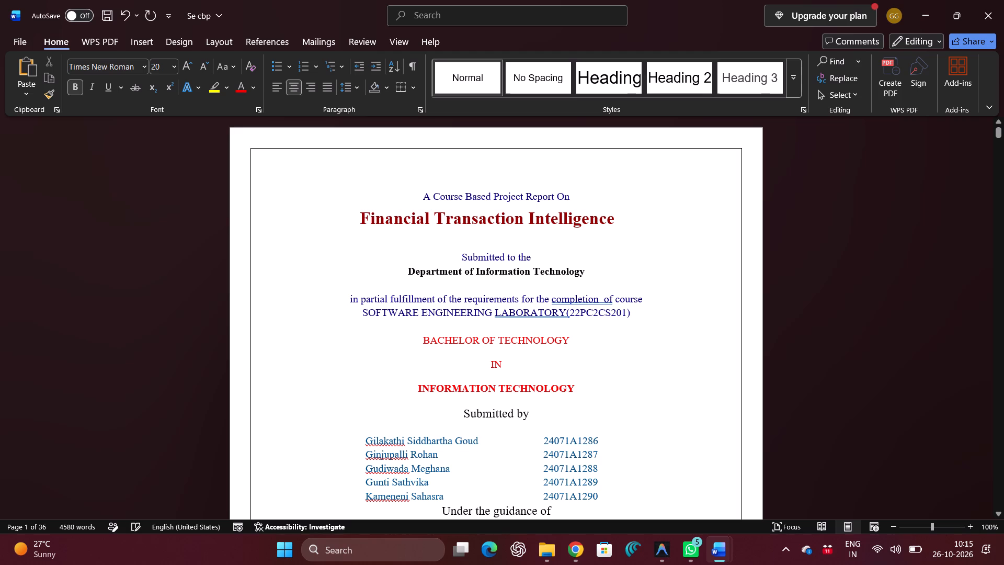
key("BackSpace")
key("BackSpace")
scroll(481, 241, "down", 1)
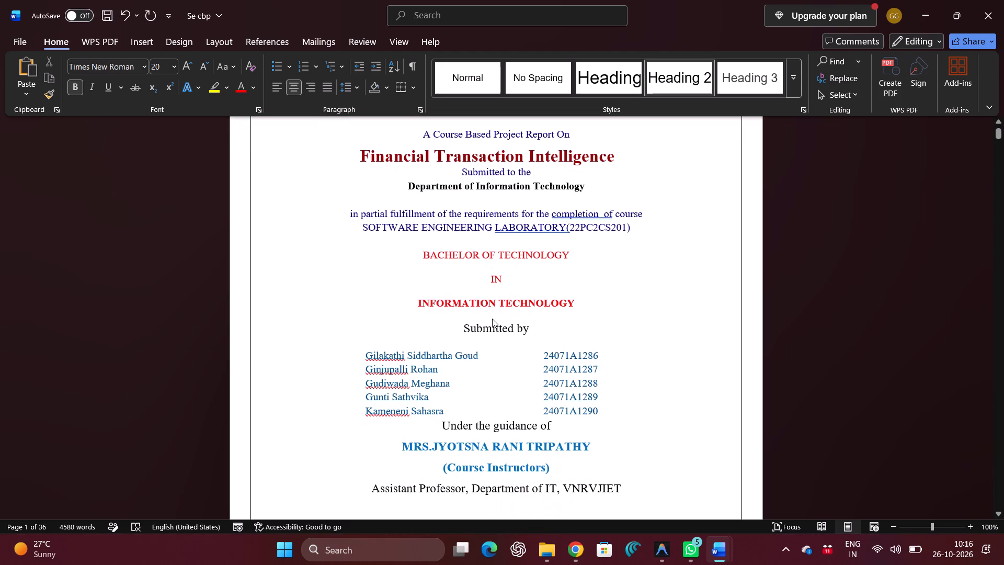
left_click(450, 192)
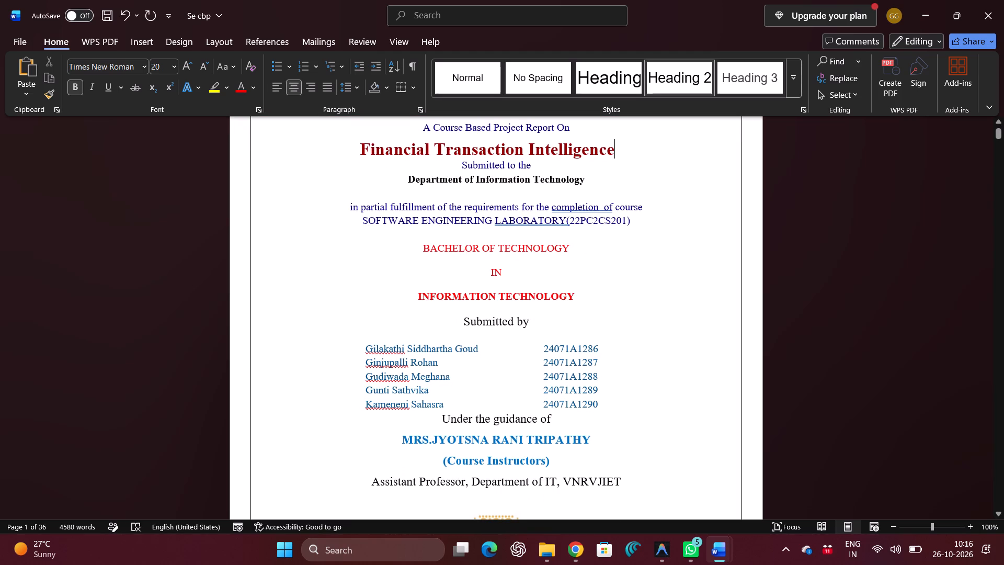
key("BackSpace")
key("BackSpace")
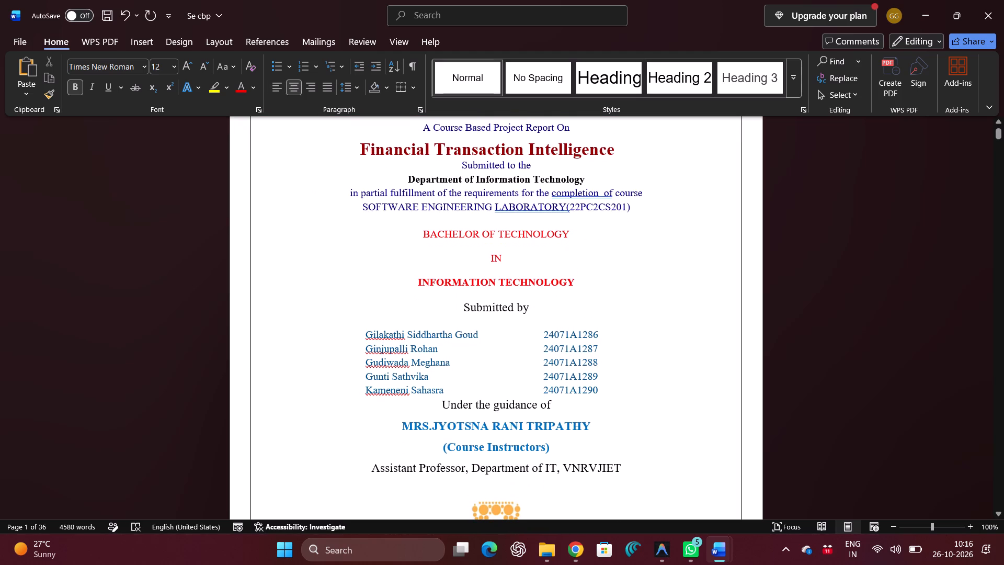
Compare the lower part of the cover page with the cover of the other report, "A Course Based Project Report on dm".
scroll(548, 306, "down", 1)
scroll(548, 306, "up", 1)
scroll(476, 236, "down", 1)
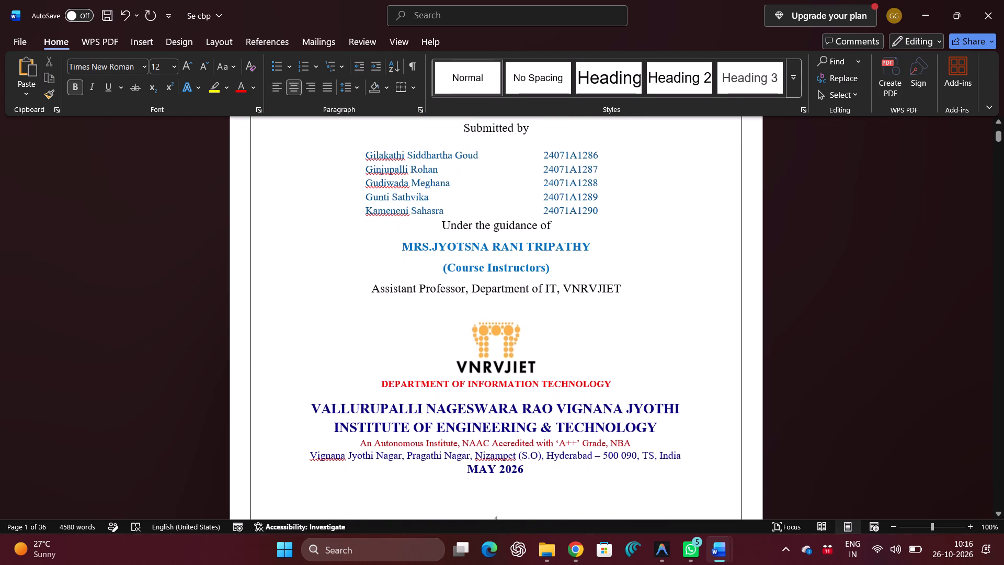
left_click(498, 222)
left_click(575, 200)
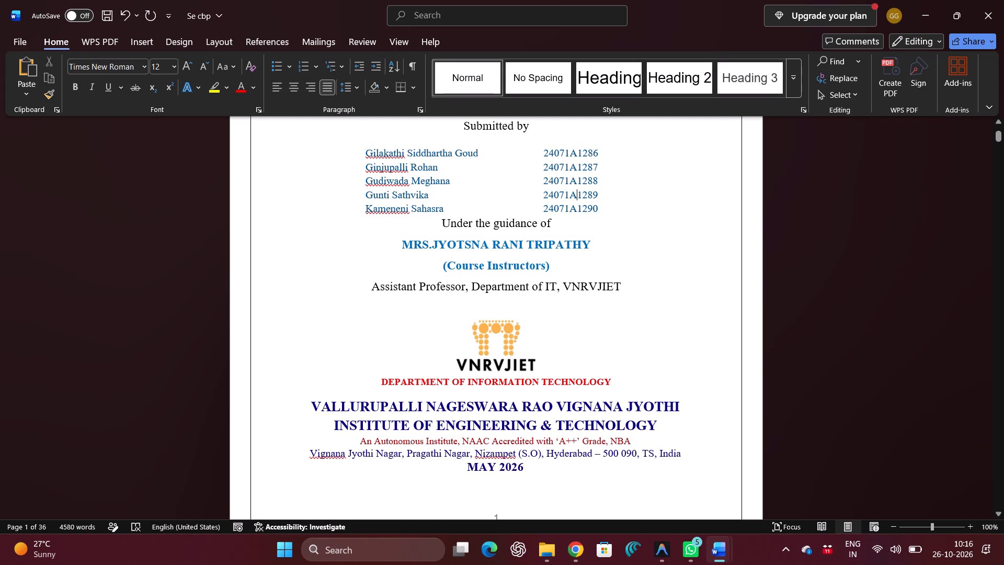
left_click(579, 264)
key("alt+Tab")
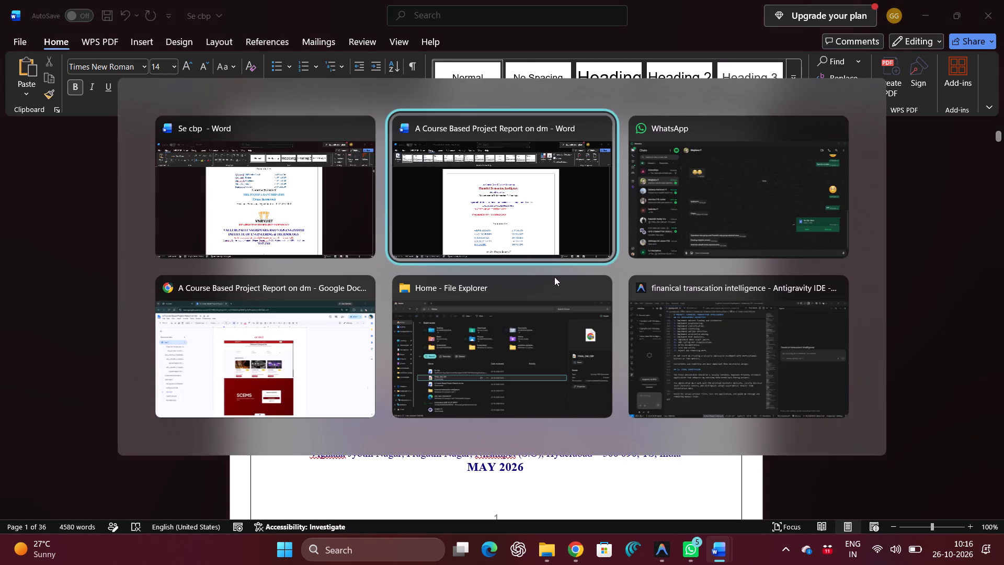
scroll(515, 342, "down", 2)
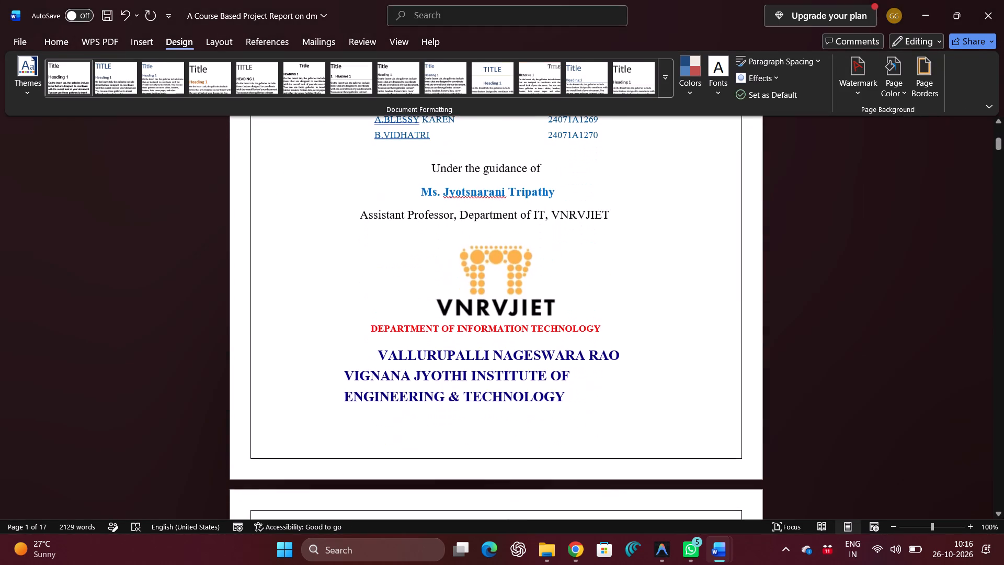
key("alt+Tab")
scroll(515, 342, "down", 1)
key("alt+Tab")
scroll(515, 342, "down", 1)
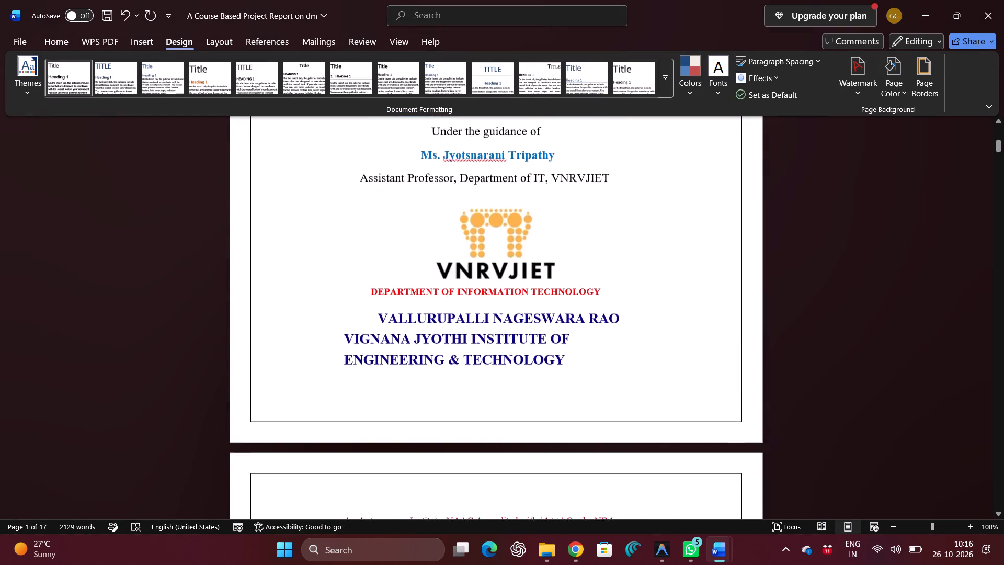
scroll(515, 342, "down", 1)
key("alt+Tab")
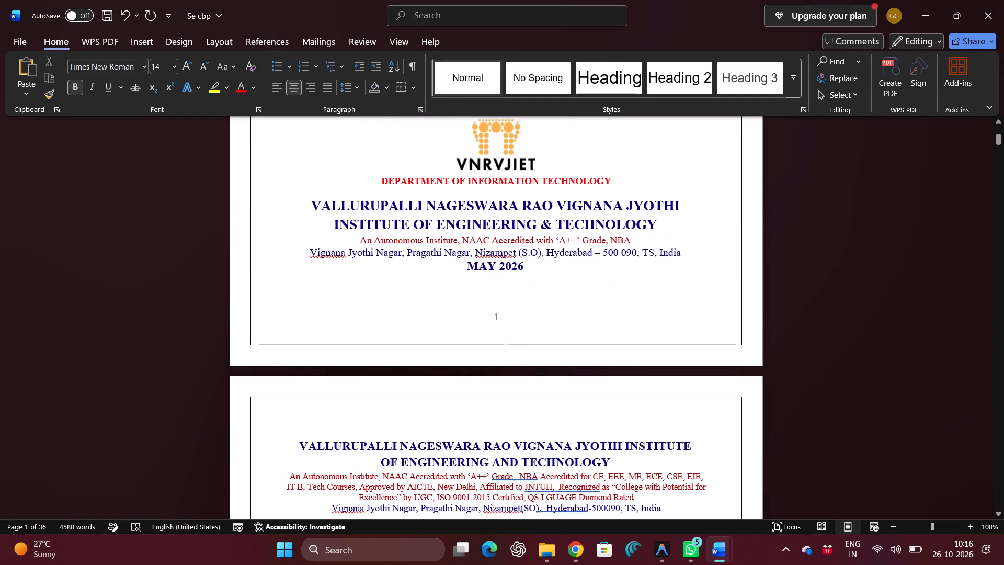
Change the month in the date at the bottom of the cover page to October.
left_click(497, 270)
key("BackSpace")
key("BackSpace")
key("BackSpace")
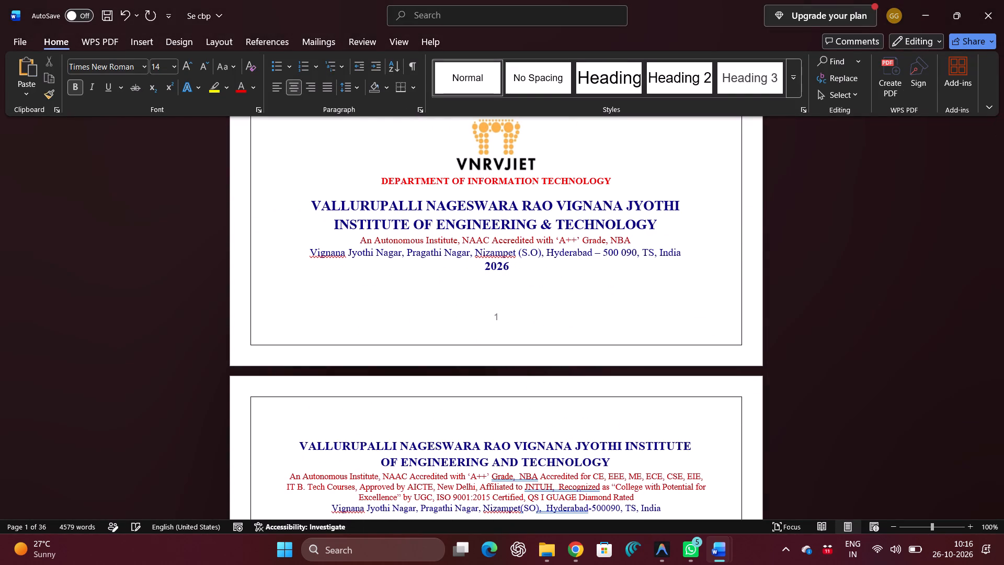
type("October")
left_click(515, 296)
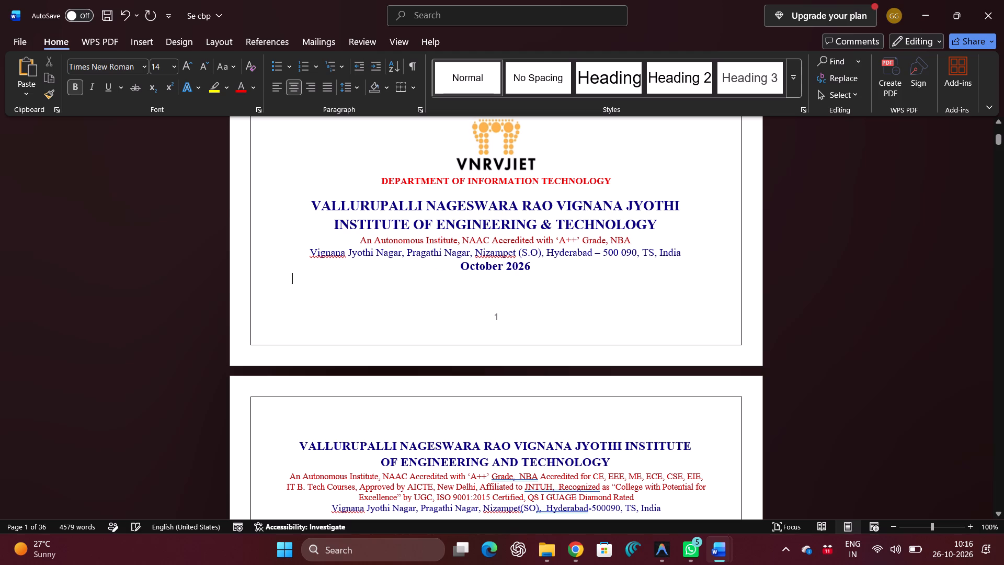
Widen the VNRVJIET logo slightly on the certificate page.
scroll(515, 296, "down", 1)
scroll(446, 228, "down", 1)
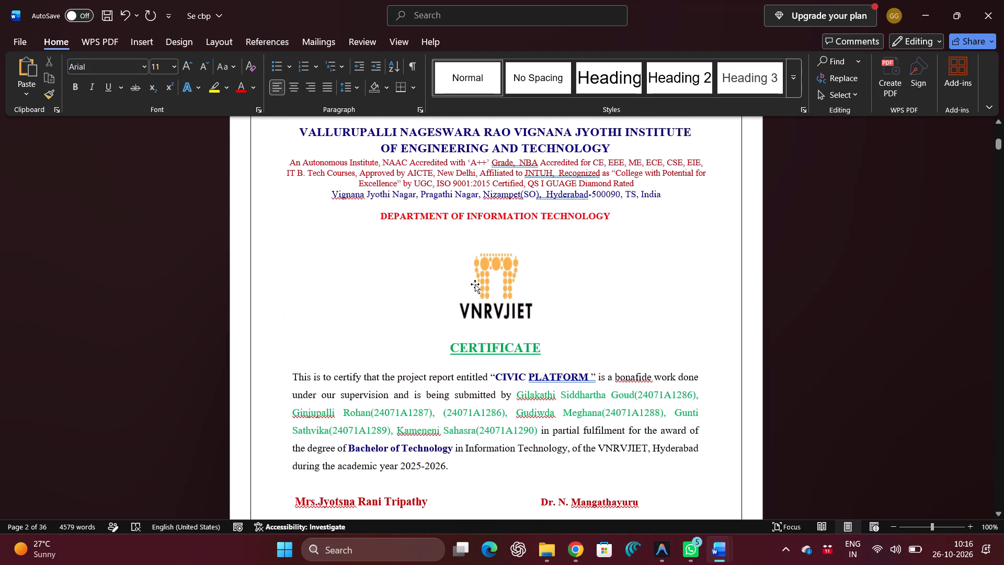
left_click(490, 286)
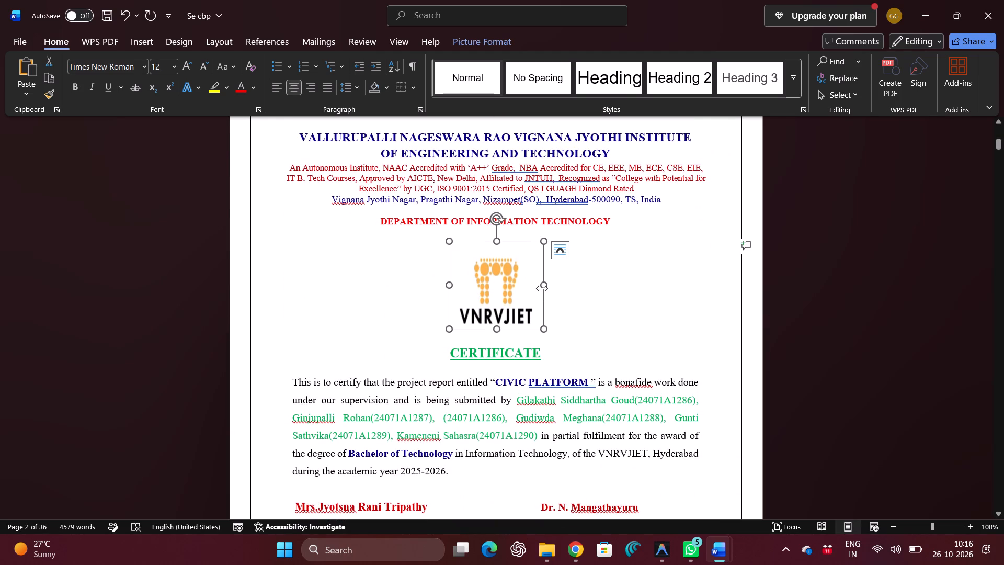
left_click_drag(544, 287, 557, 287)
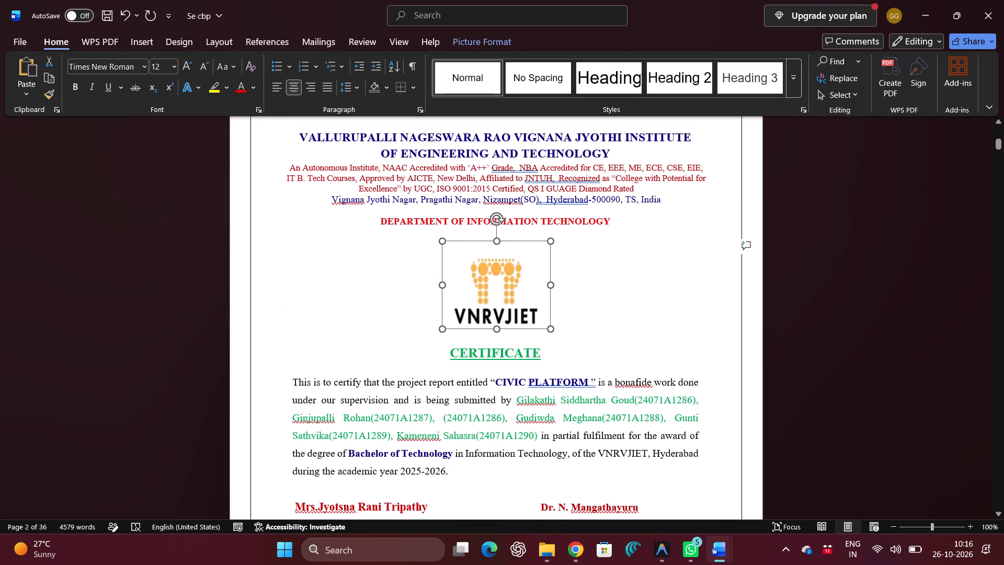
left_click_drag(557, 287, 560, 288)
left_click(617, 313)
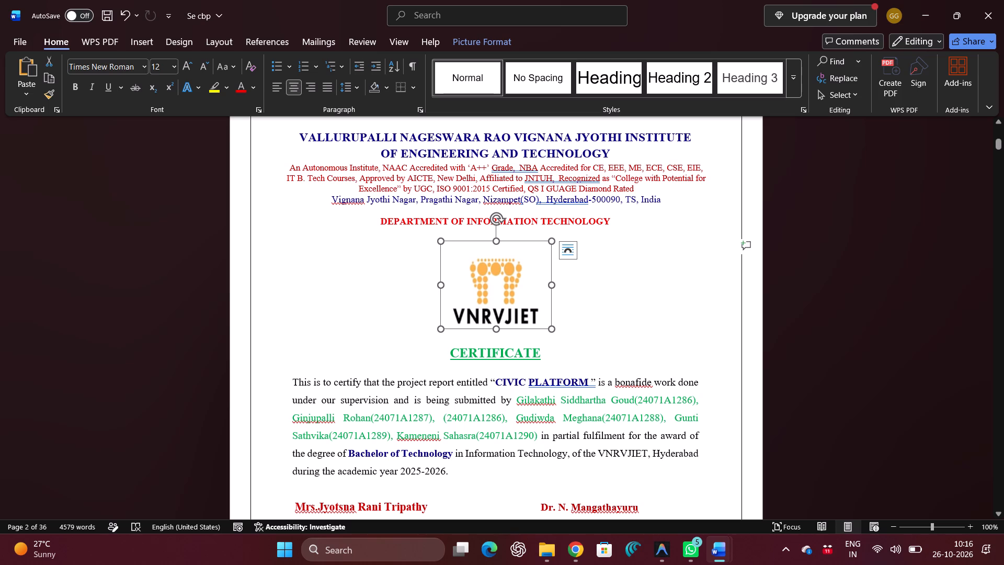
Replace "CIVIC PLATFORM" in the certificate text with "Financial Transaction Intelligence" copied from the other report's certificate.
key("alt+Tab")
scroll(549, 362, "down", 4)
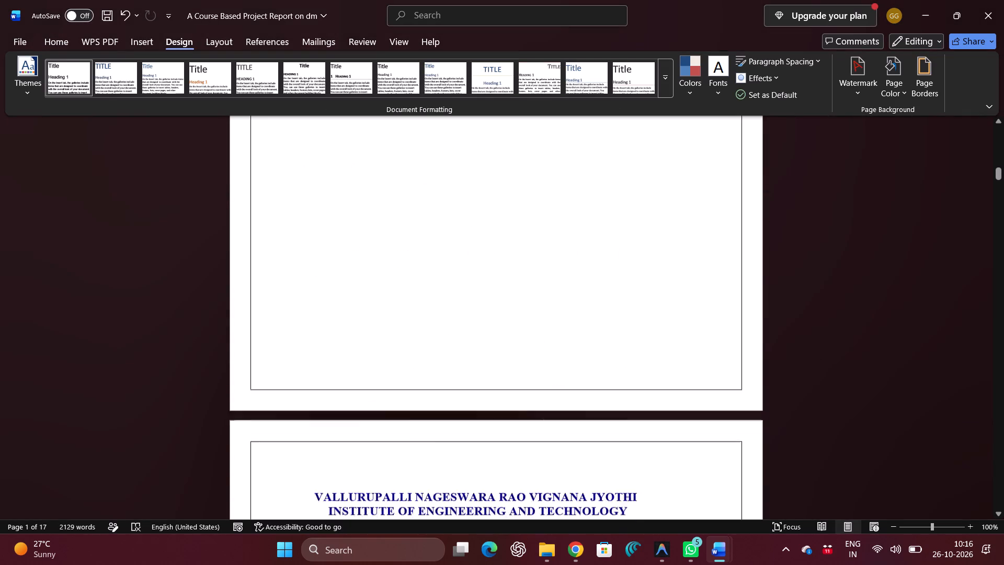
scroll(549, 362, "down", 2)
scroll(549, 362, "up", 1)
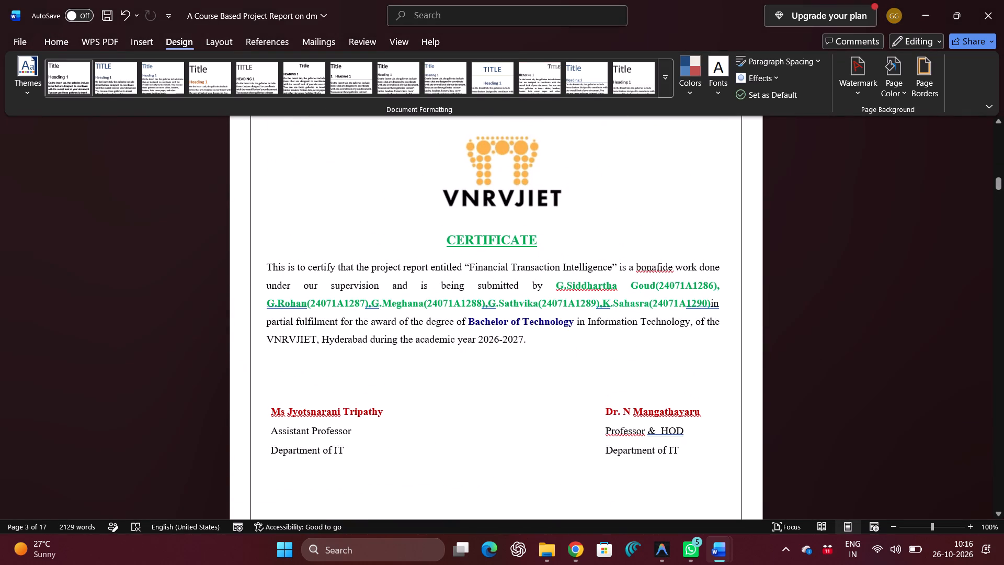
left_click_drag(469, 268, 603, 274)
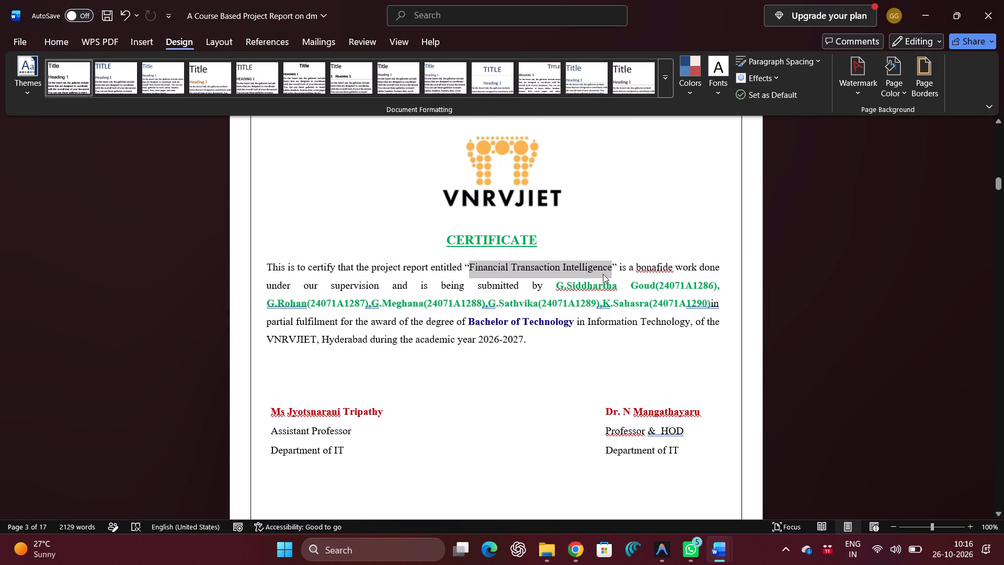
key("ctrl+c")
key("alt+Tab")
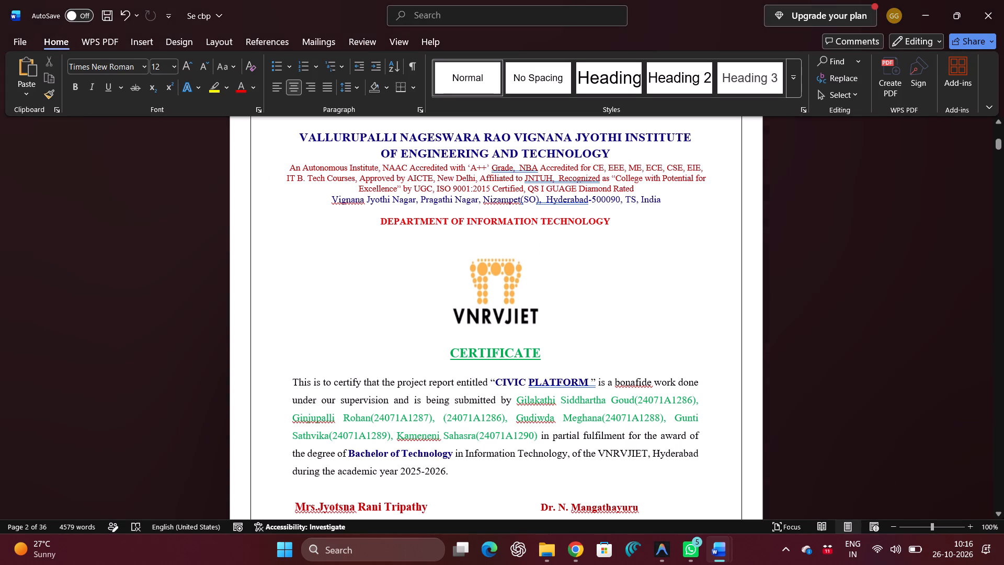
left_click_drag(495, 382, 583, 387)
key("ctrl+v")
left_click(626, 343)
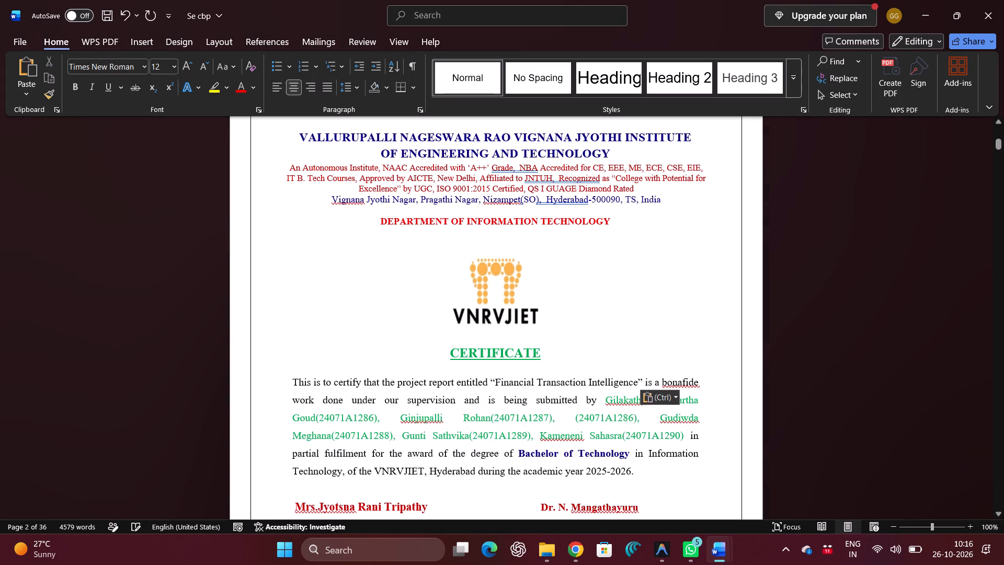
Remove the spaces after the first two students' entries in the certificate's submitted-by list.
scroll(574, 409, "down", 1)
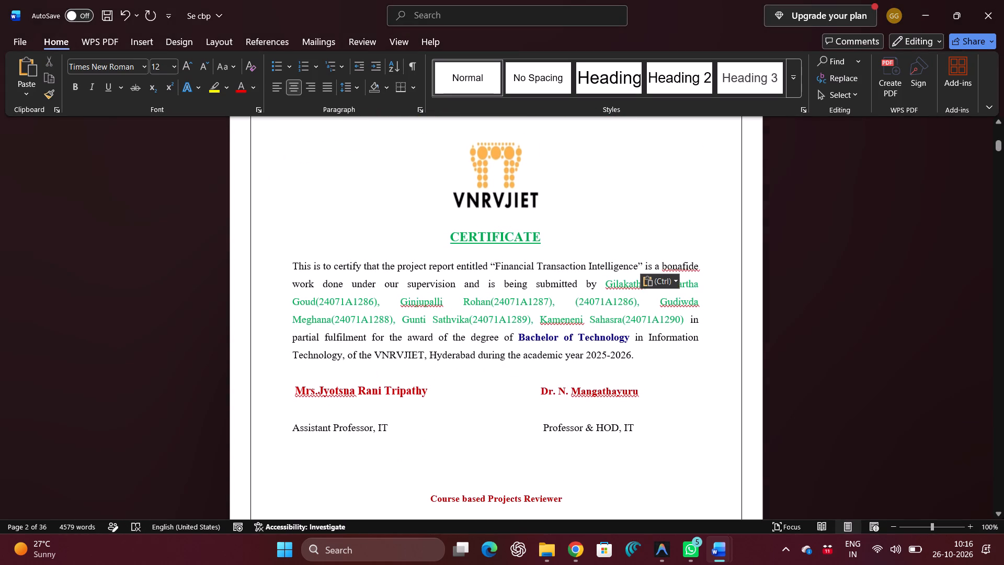
left_click(404, 297)
key("BackSpace")
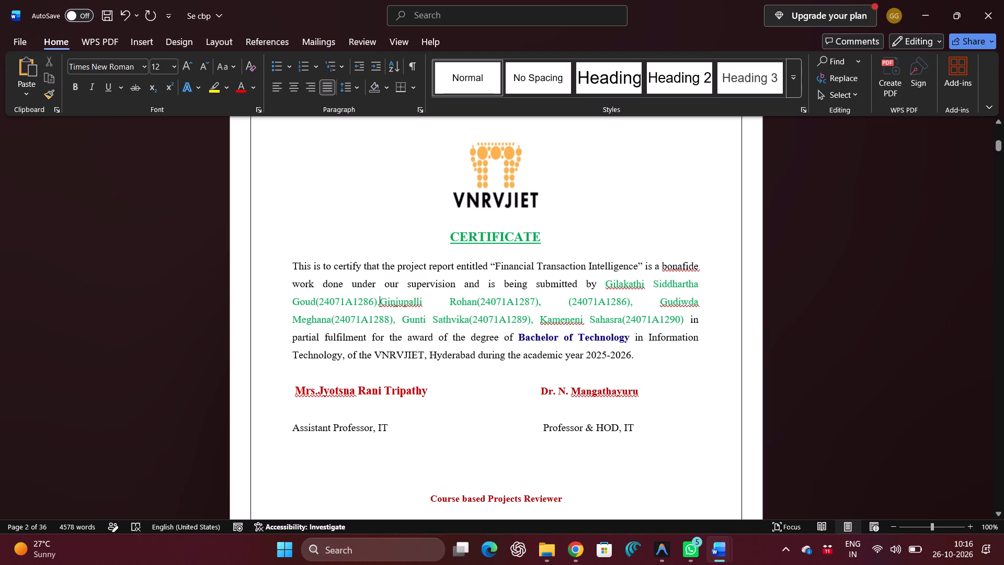
left_click(442, 302)
key("BackSpace")
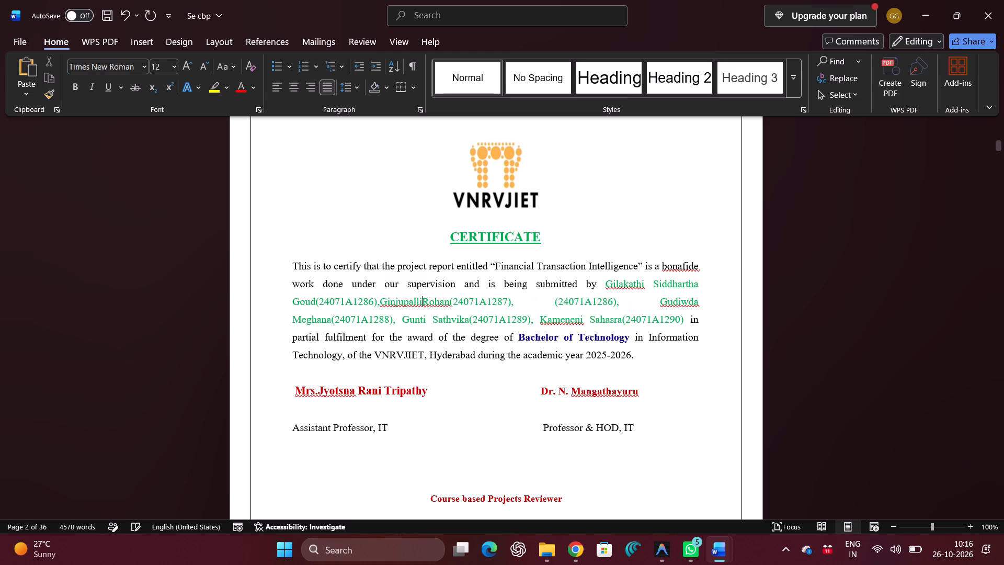
key("space")
left_click(602, 297)
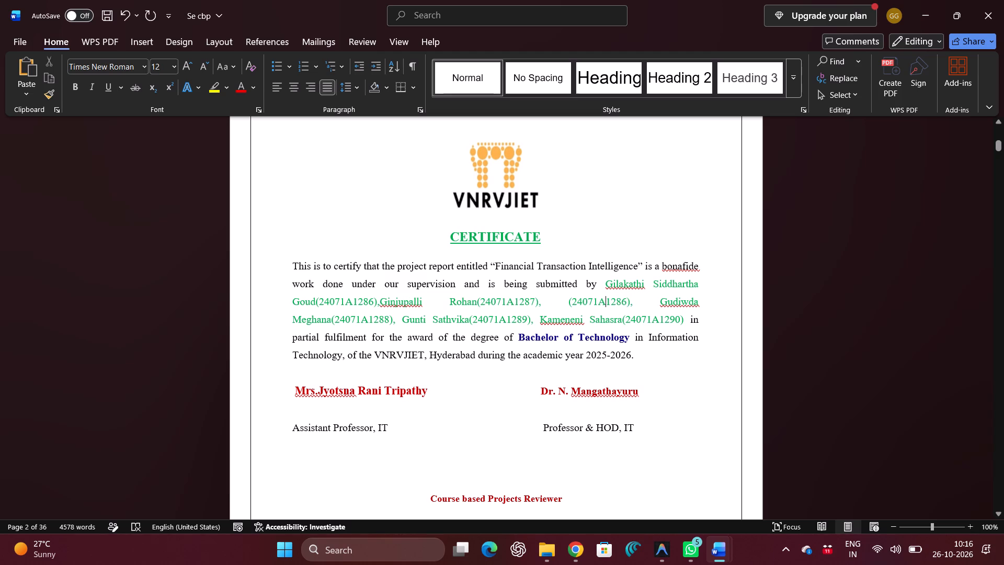
scroll(602, 297, "down", 1)
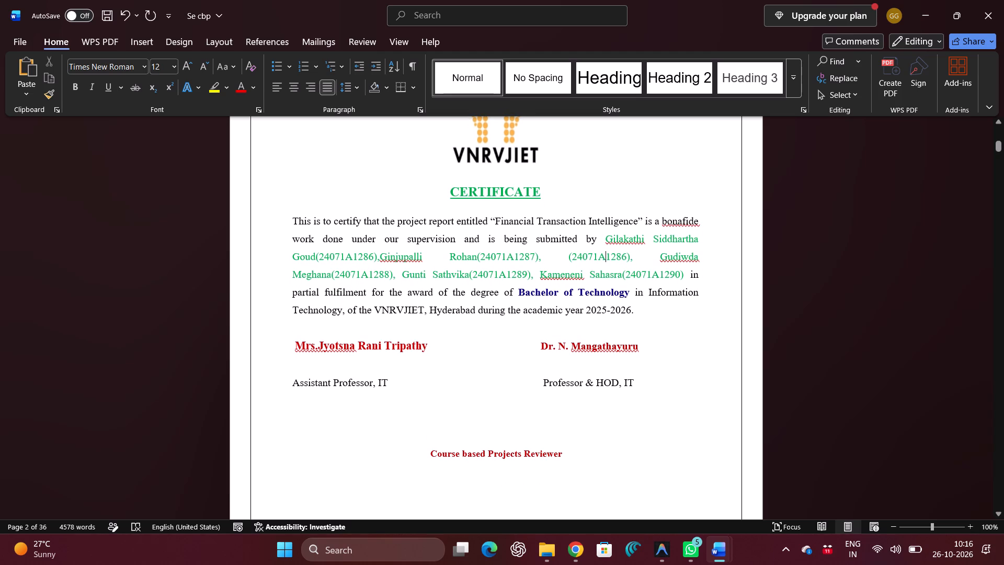
left_click(567, 256)
key("BackSpace")
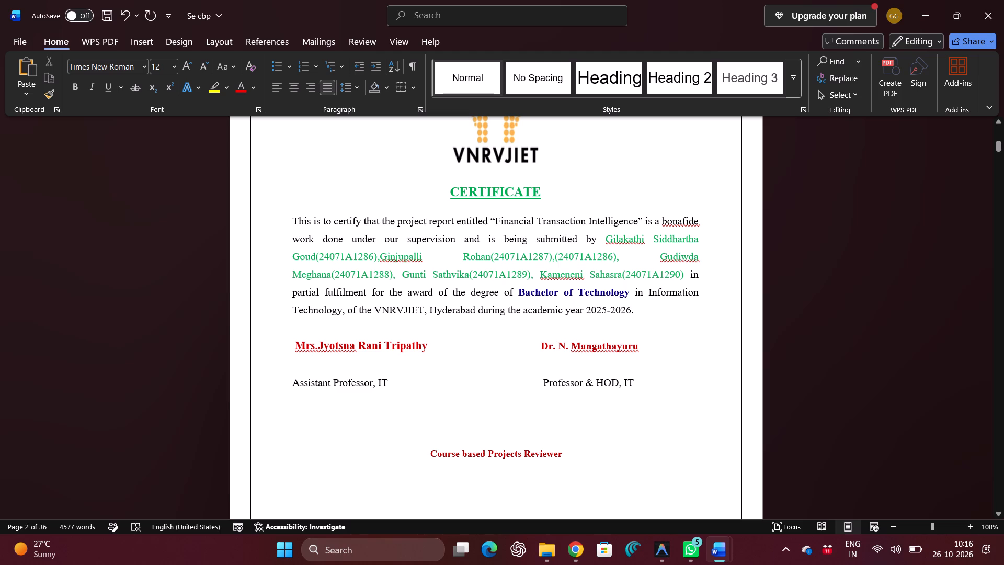
Delete the second student's surname from the certificate's student list, keeping only the given name Rohan.
left_click(460, 258)
key("BackSpace")
key("space")
key("BackSpace")
key("BackSpace")
key("BackSpace")
key("BackSpace")
key("BackSpace")
key("BackSpace")
key("BackSpace")
key("BackSpace")
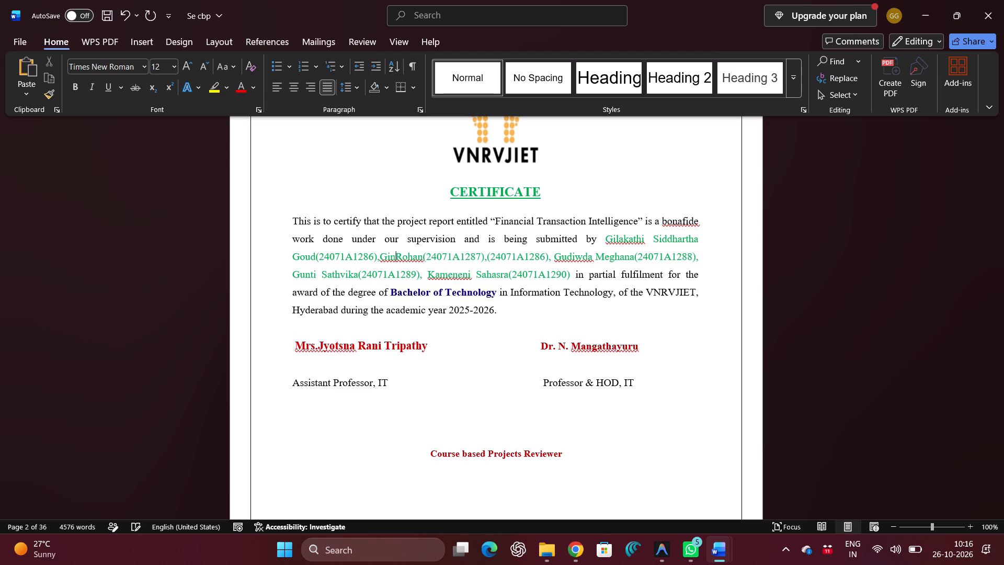
key("BackSpace")
key("BackSpace")
key("BackSpace")
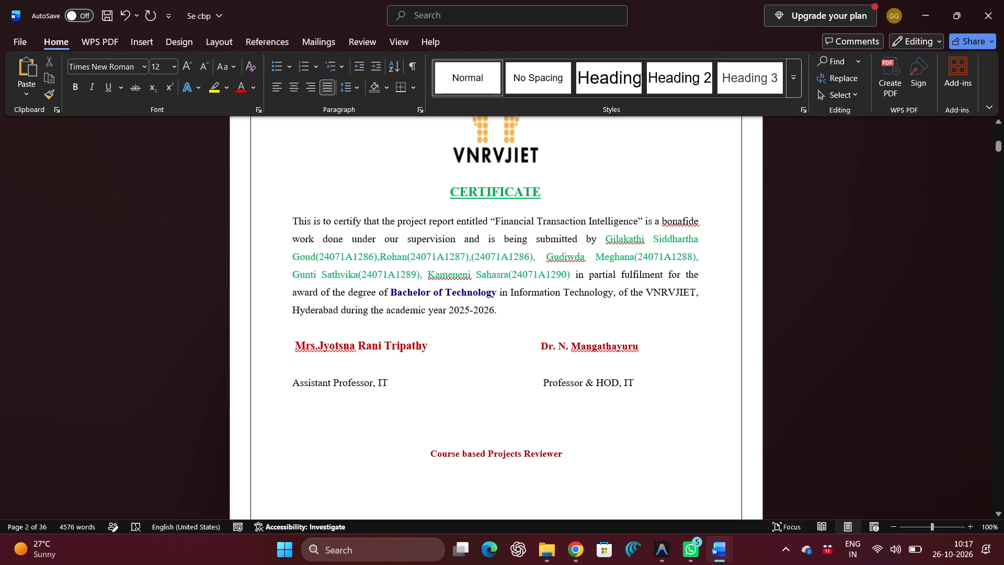
Delete the surname and the leading space before Meghana in the certificate's student list.
left_click(547, 257)
key("BackSpace")
left_click(597, 258)
key("BackSpace")
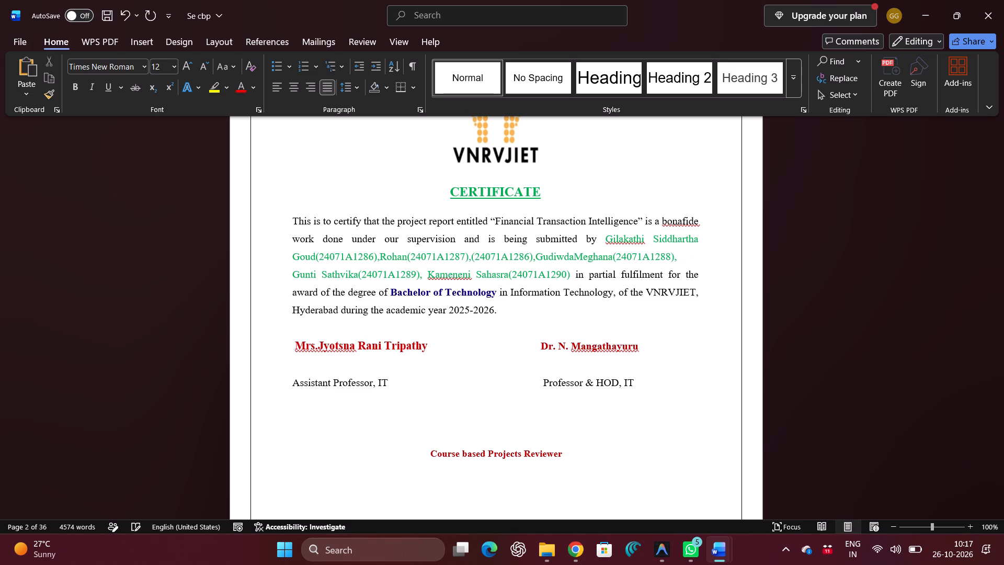
key("BackSpace")
key("BackSpace")
key("BackSpace")
key("BackSpace")
key("BackSpace")
key("BackSpace")
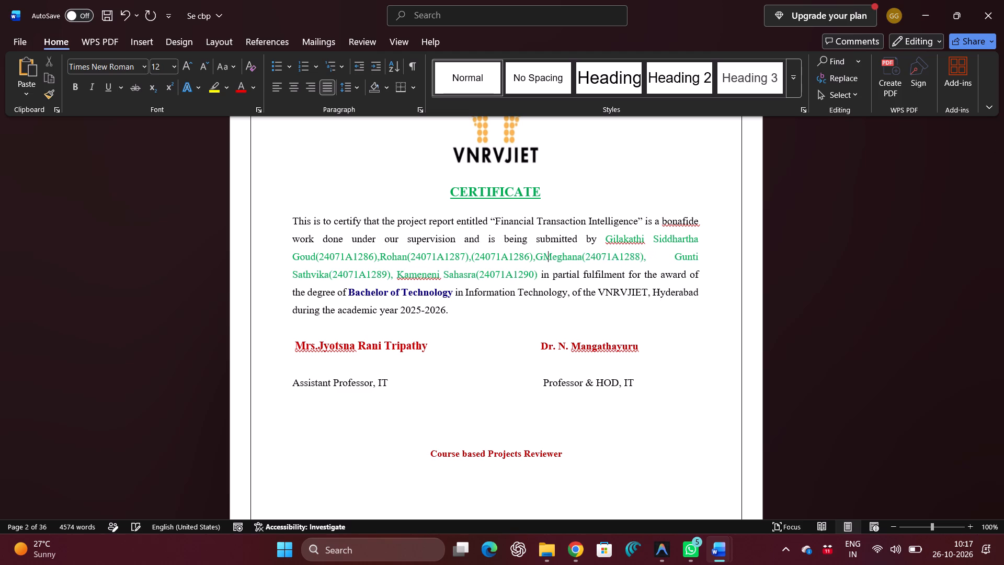
key("BackSpace")
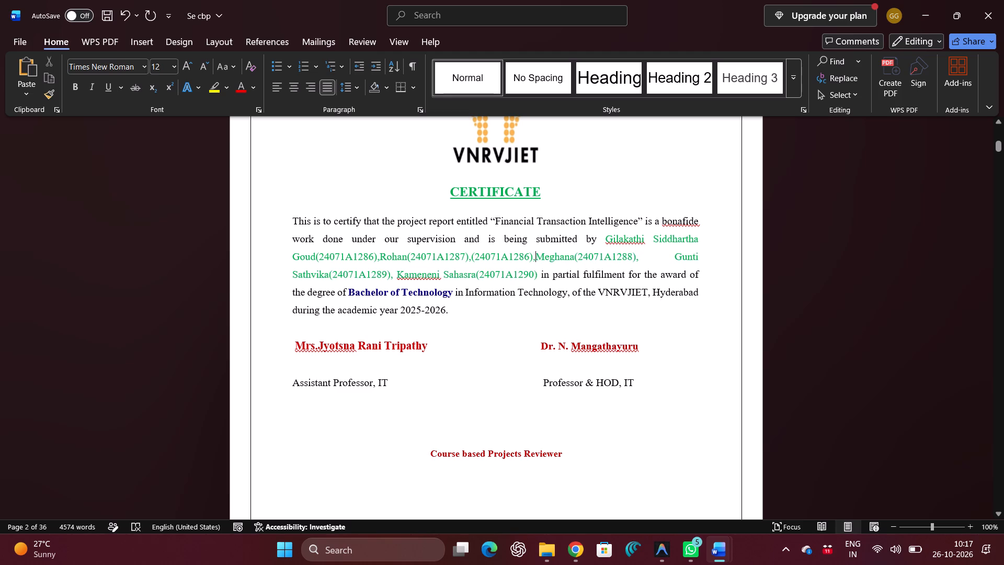
Delete the surname and the leading space before Sathvika in the certificate's student list.
left_click(677, 260)
key("BackSpace")
left_click(295, 275)
key("Left")
key("BackSpace")
key("space")
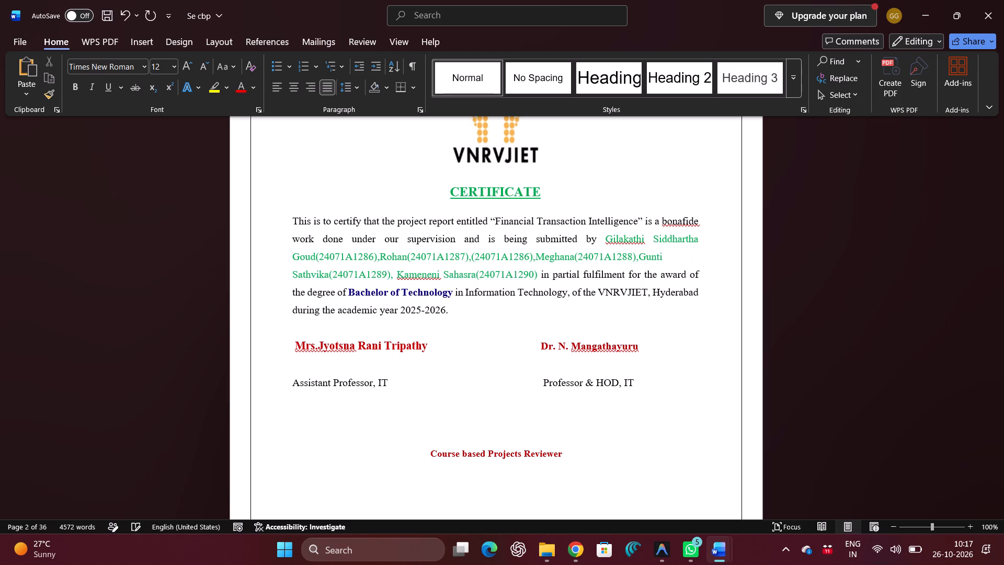
key("BackSpace")
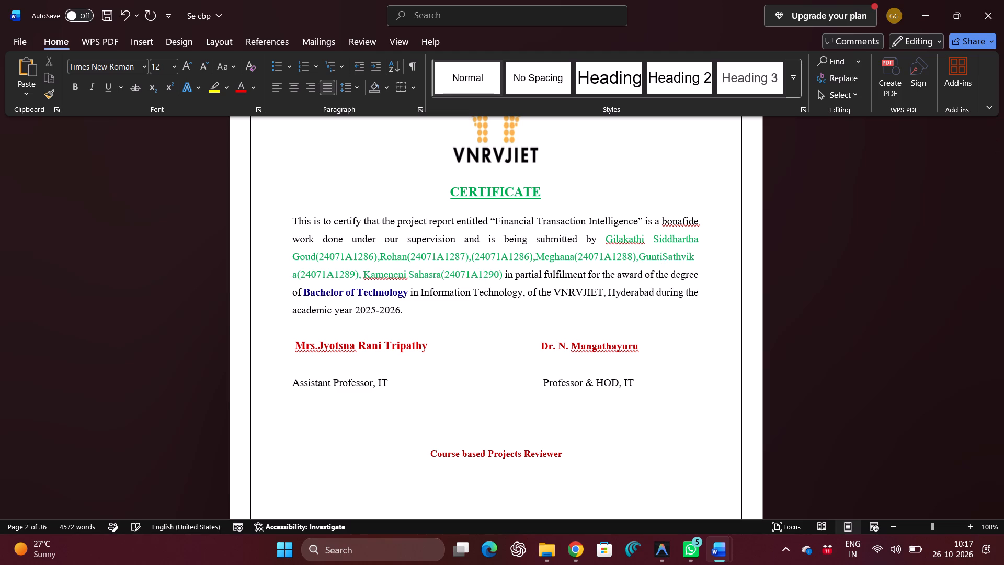
key("BackSpace")
key("BackSpace")
key("BackSpace")
key("BackSpace")
key("BackSpace")
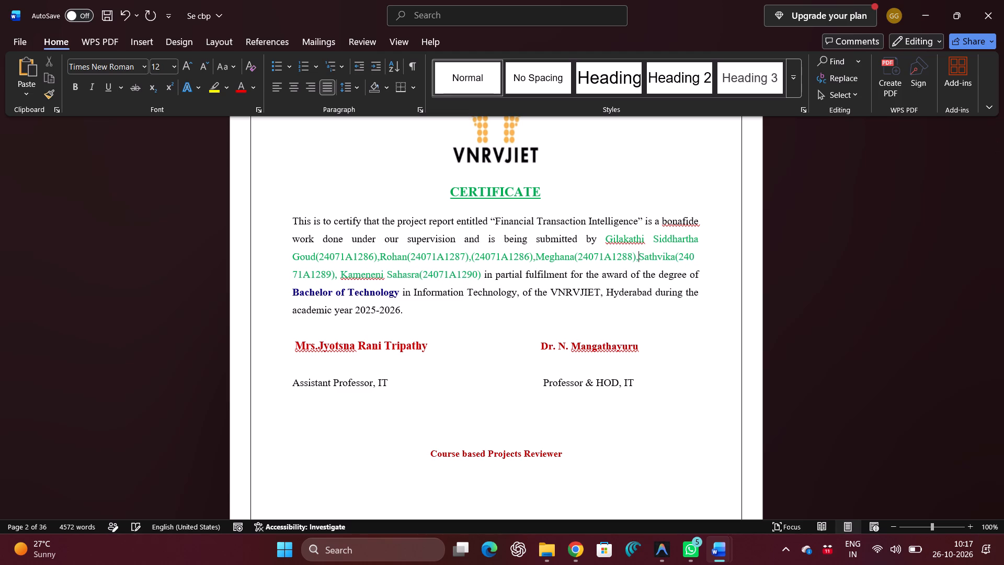
key("BackSpace")
key("ctrl+z")
left_click(485, 302)
Set the academic year in the certificate text to 2026-2027, matching the other report's certificate.
scroll(502, 311, "down", 2)
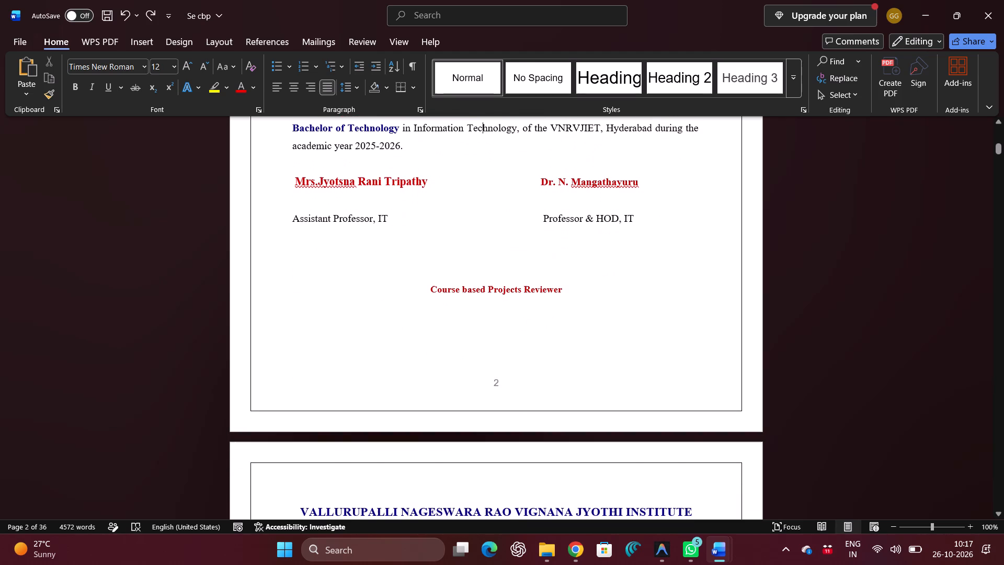
key("alt+Tab")
scroll(502, 311, "down", 2)
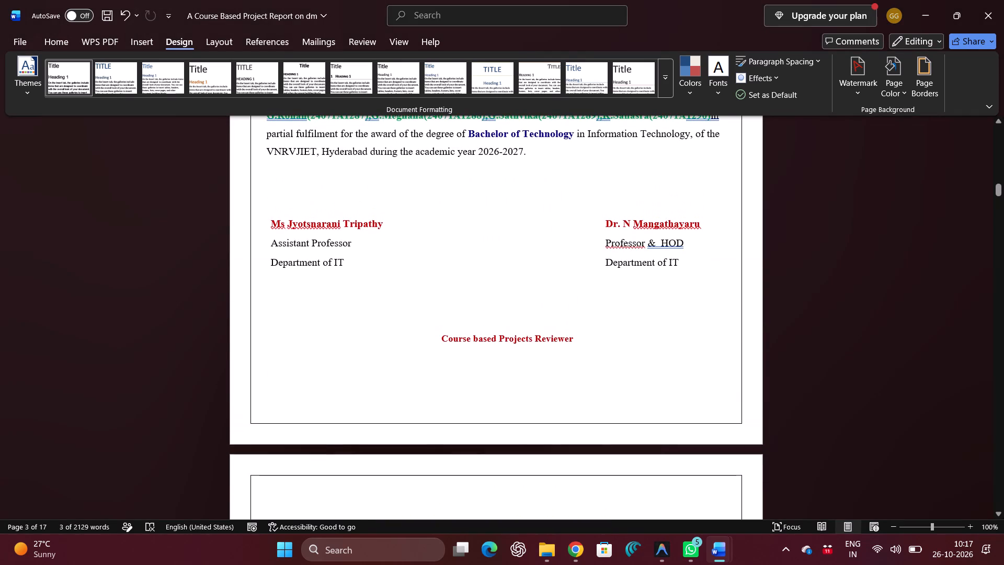
key("alt+Tab")
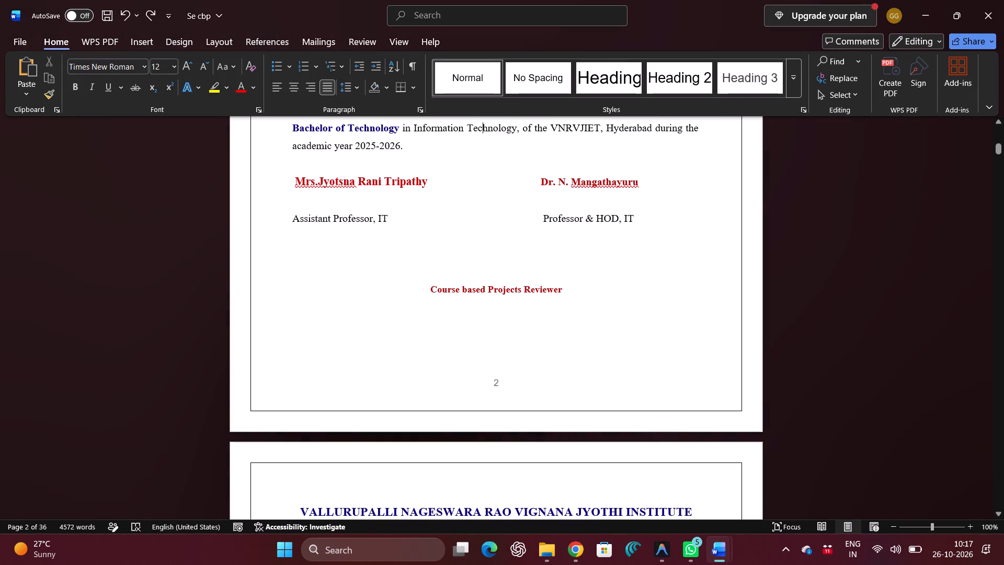
left_click(376, 149)
key("BackSpace")
key("6")
key("Right")
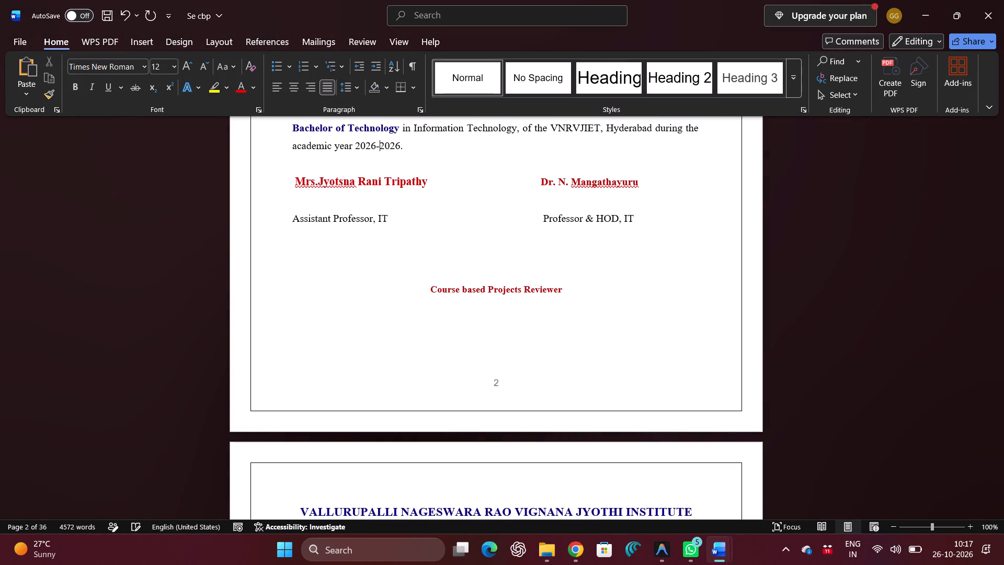
key("Right")
key("Right")
key("Right")
key("Right")
key("BackSpace")
key("7")
Replace "CIVIC PLATFORM" in the declaration with "Financial Transaction Intelligence" copied from the other report's declaration, keeping an opening quotation mark before it.
key("alt+Tab")
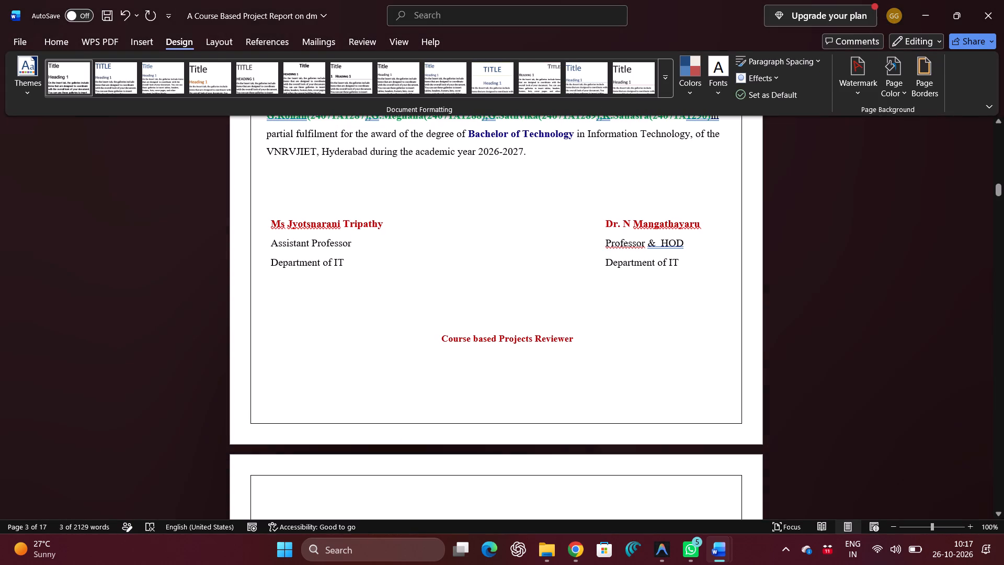
key("alt+Tab")
scroll(533, 323, "down", 2)
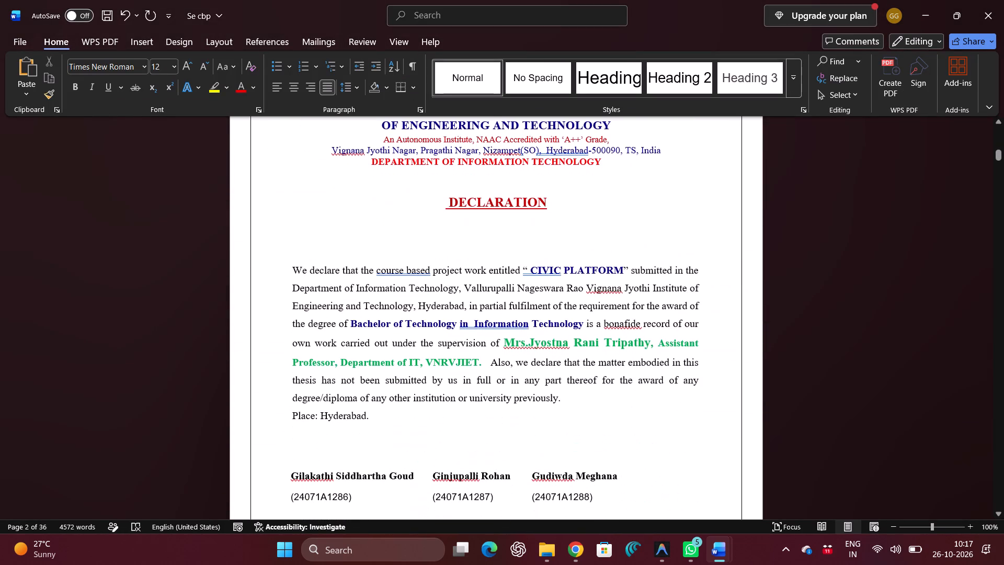
key("alt+Tab")
scroll(533, 323, "down", 1)
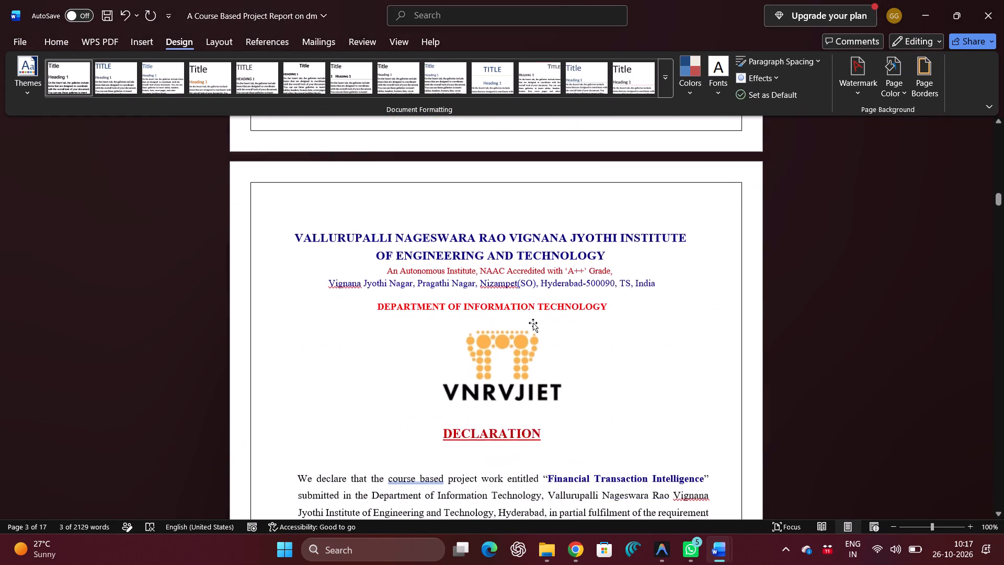
scroll(533, 323, "down", 1)
left_click_drag(548, 264, 689, 262)
key("ctrl+c")
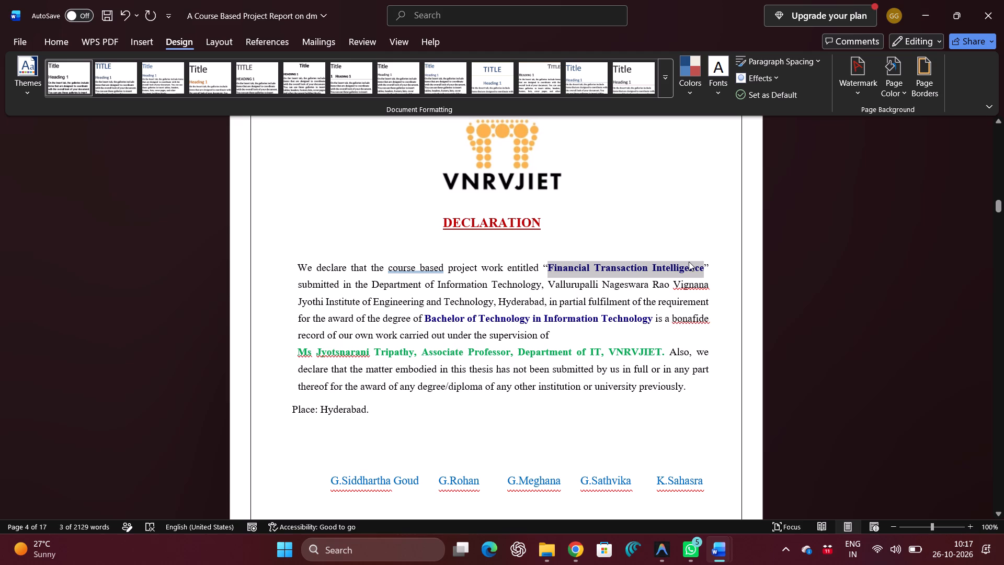
key("alt+Tab")
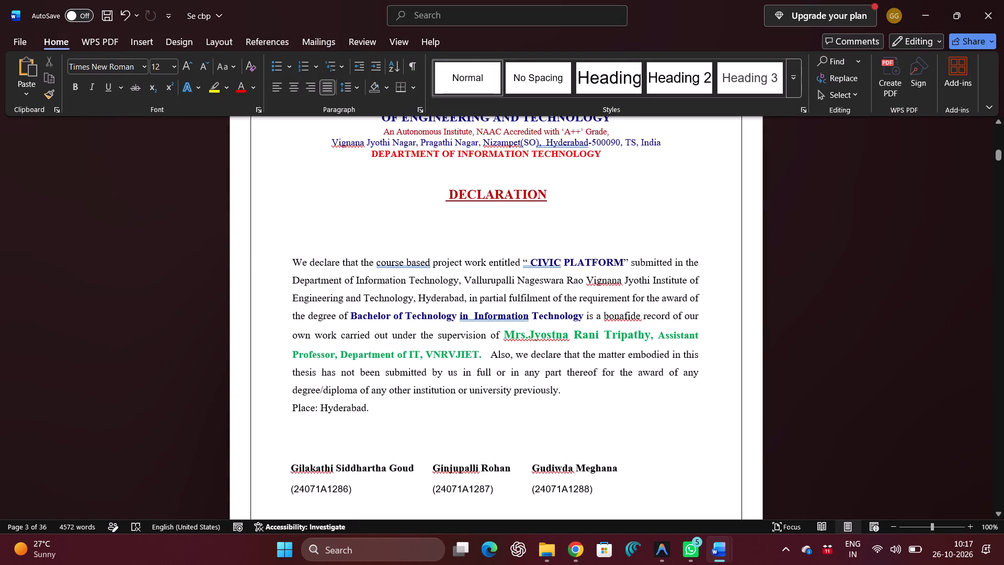
left_click_drag(528, 262, 620, 267)
key("ctrl+v")
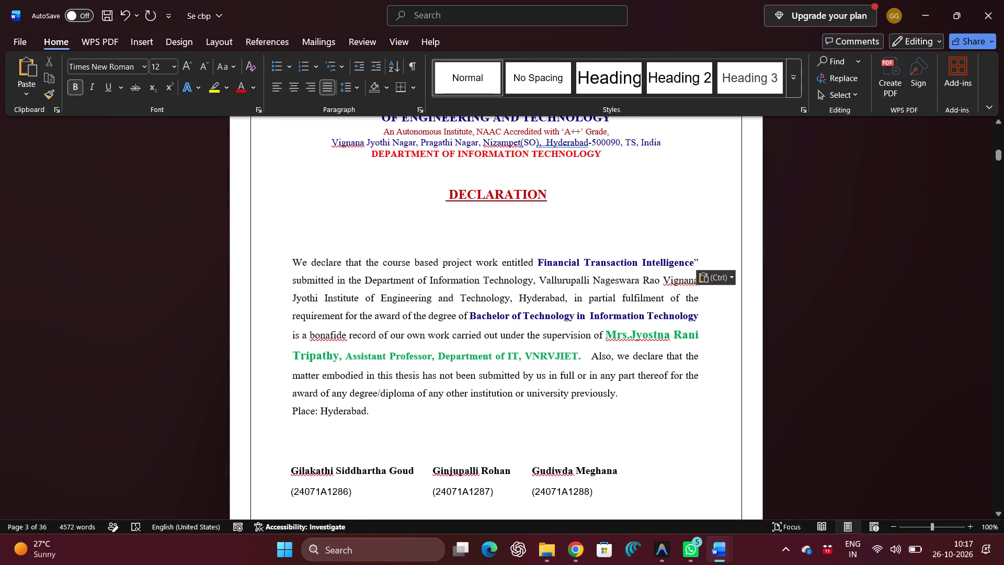
left_click(538, 260)
key("shift+quotedbl")
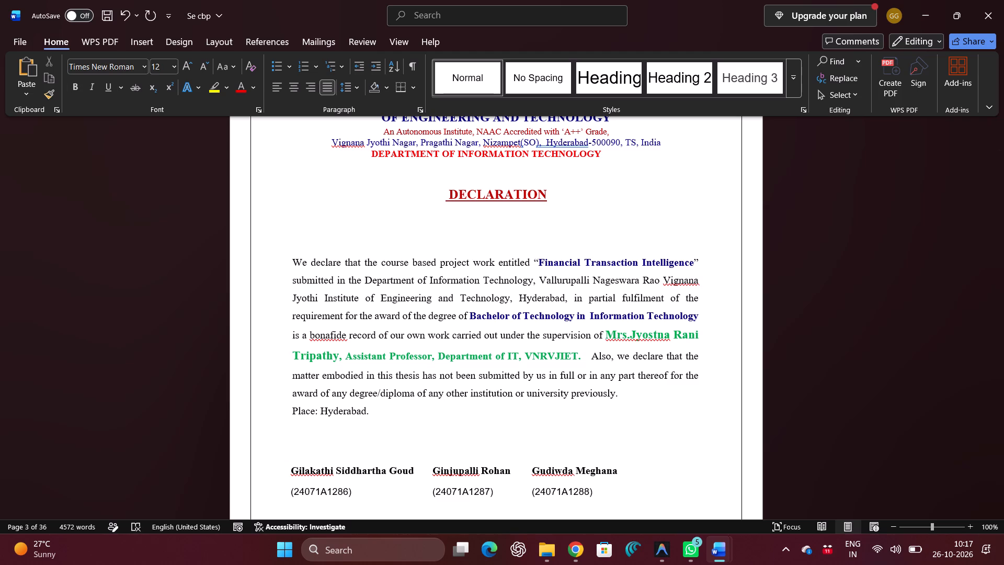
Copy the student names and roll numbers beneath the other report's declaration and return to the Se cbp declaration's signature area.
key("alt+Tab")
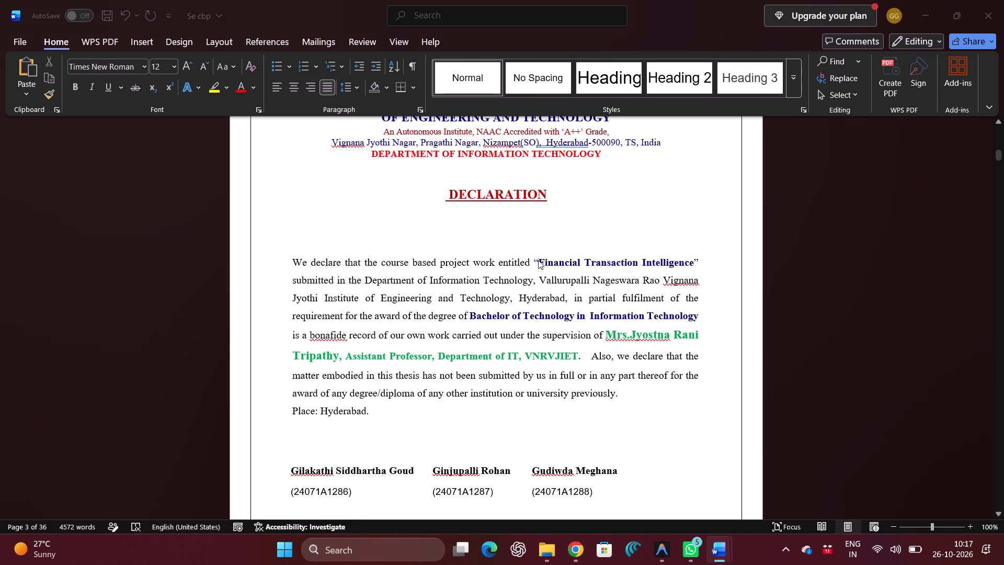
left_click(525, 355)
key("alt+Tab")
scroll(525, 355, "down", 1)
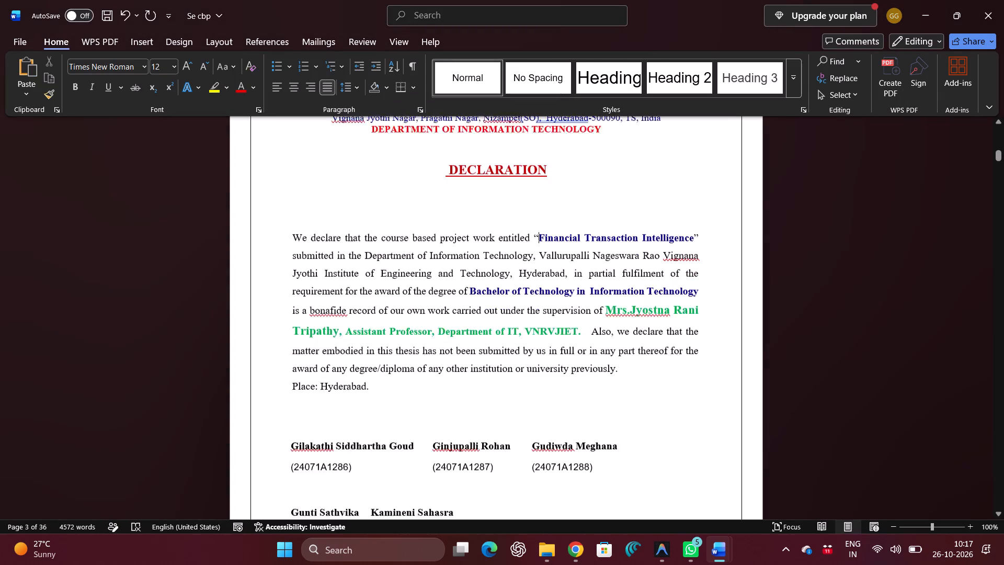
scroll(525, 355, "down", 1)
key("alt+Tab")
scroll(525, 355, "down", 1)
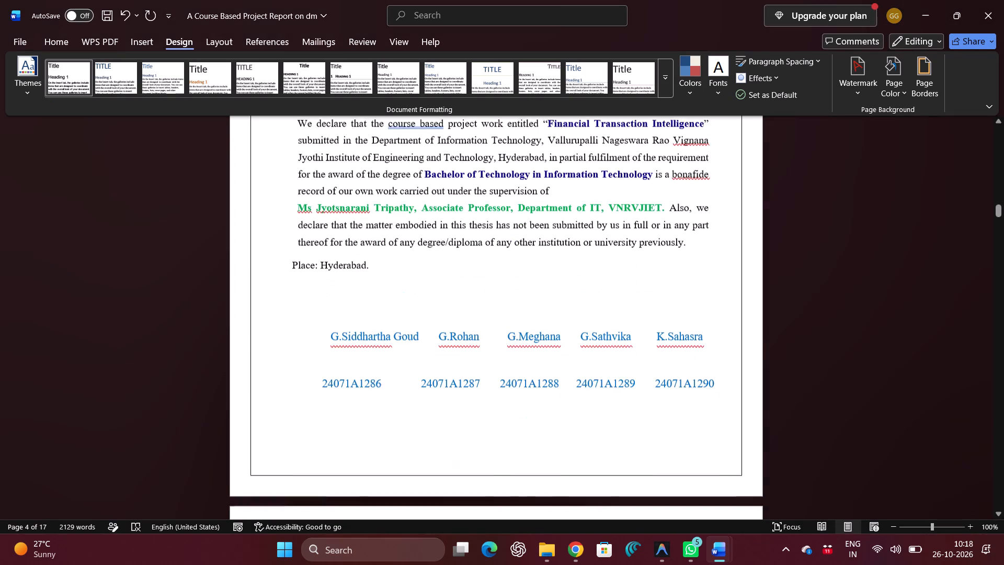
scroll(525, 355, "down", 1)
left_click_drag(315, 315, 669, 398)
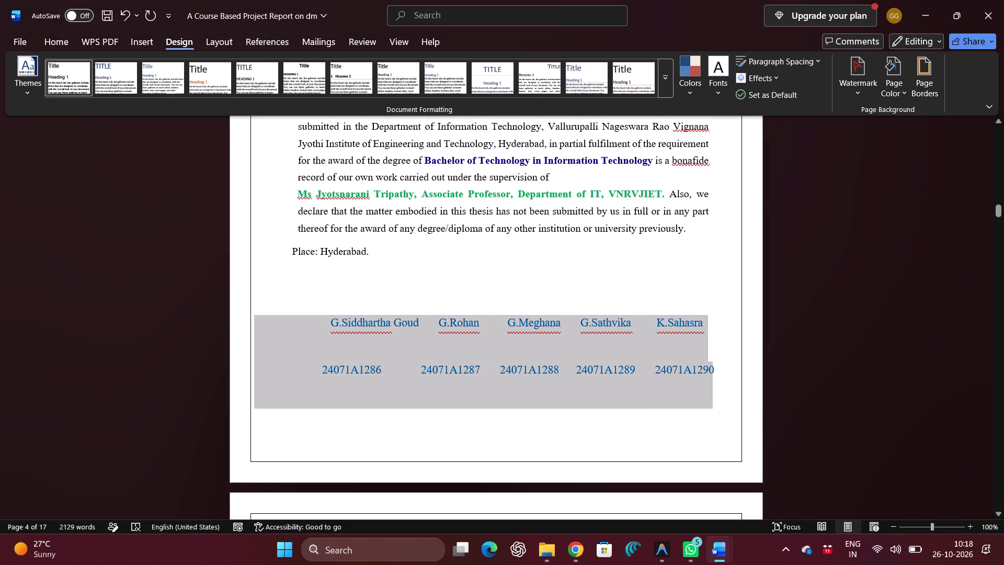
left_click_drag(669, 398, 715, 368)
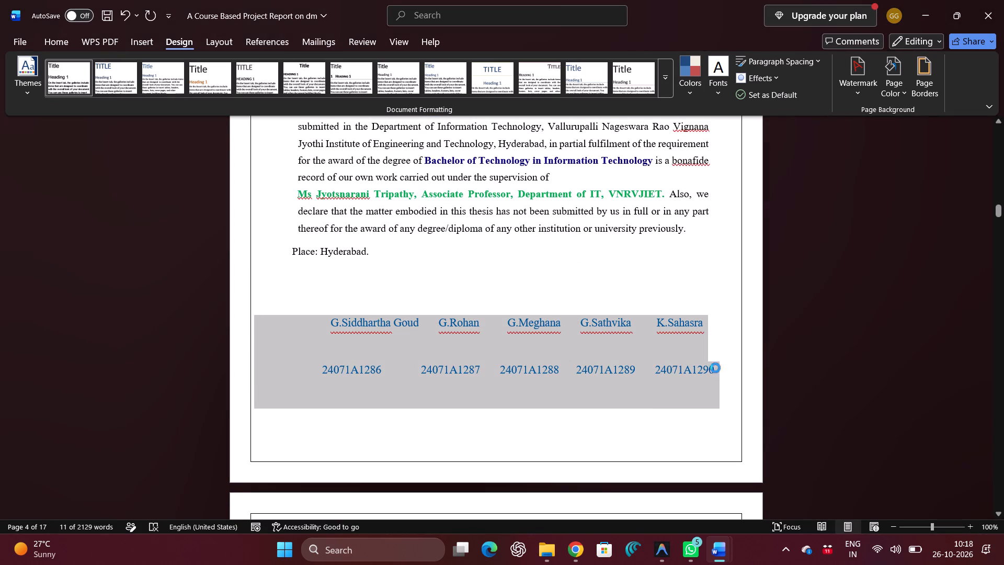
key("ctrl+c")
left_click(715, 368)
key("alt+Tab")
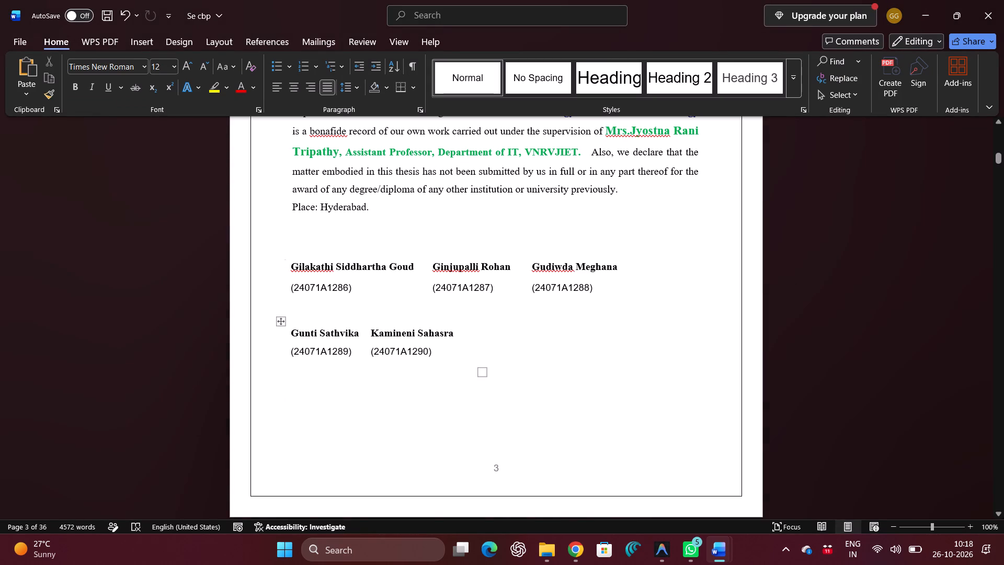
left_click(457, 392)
Compare the Acknowledgement page of the Se cbp report with the one in the other report.
scroll(457, 392, "down", 3)
scroll(457, 392, "up", 1)
key("alt+Tab")
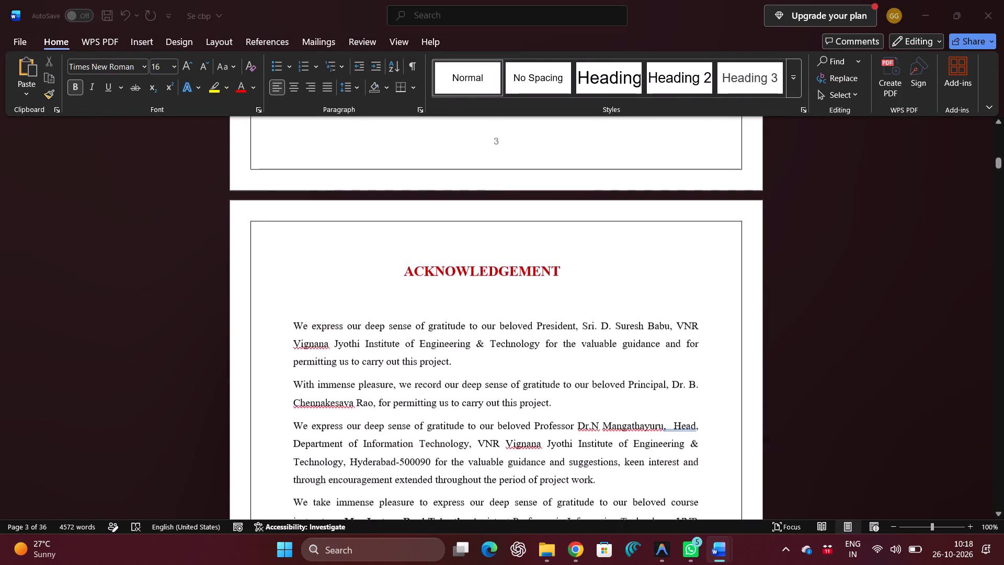
scroll(457, 392, "down", 3)
scroll(457, 392, "up", 1)
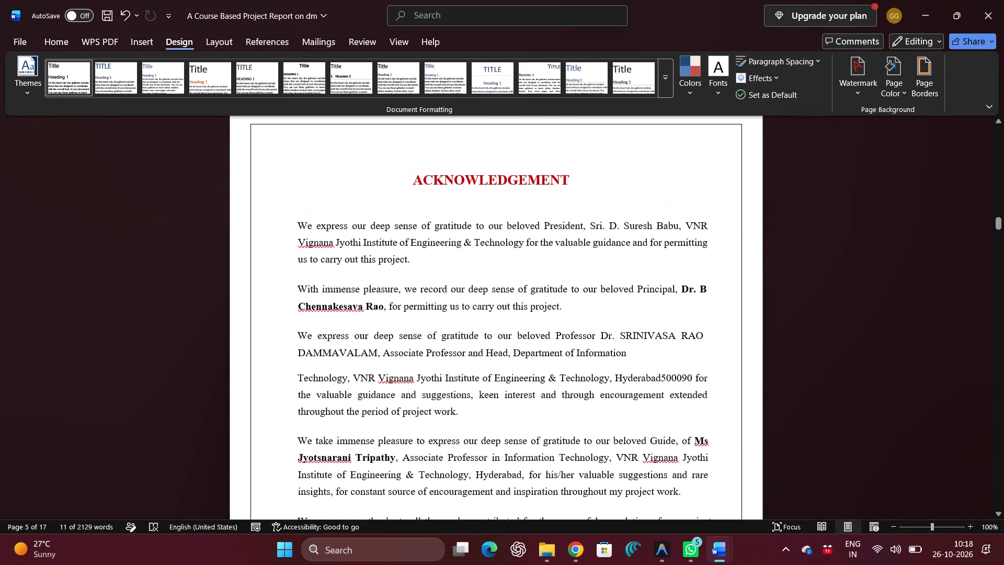
key("alt+Tab")
scroll(457, 392, "down", 1)
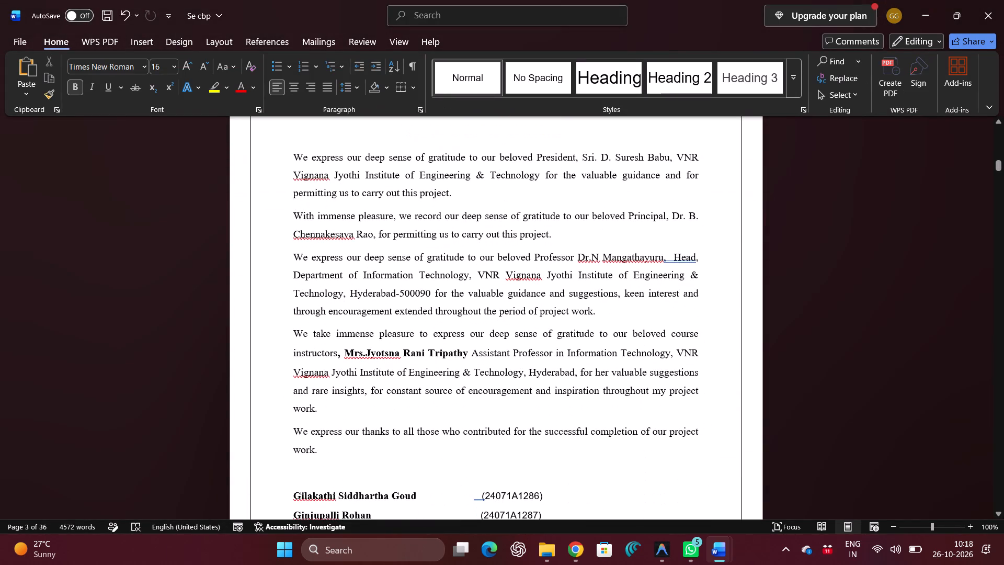
key("alt+Tab")
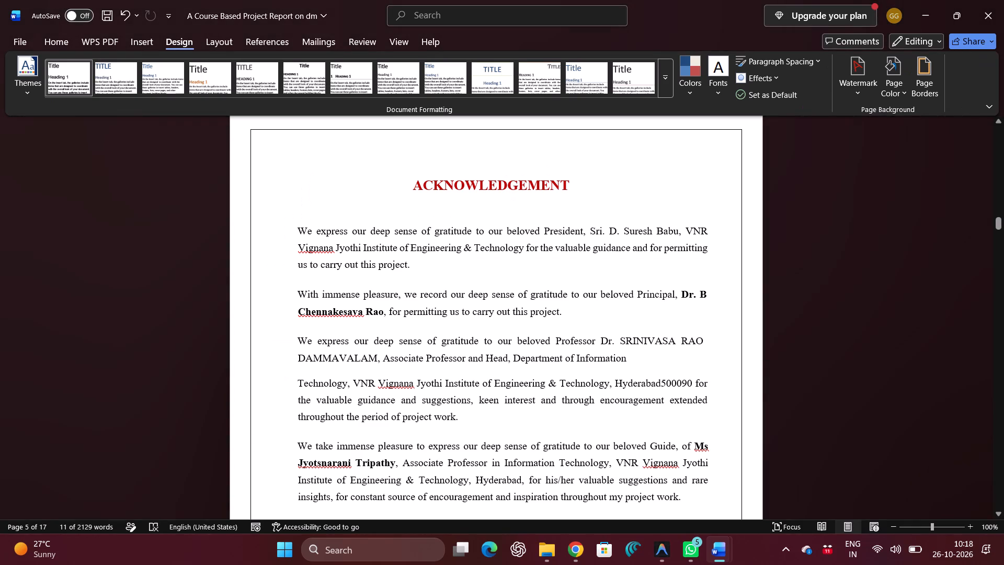
left_click(509, 328)
key("alt+Tab")
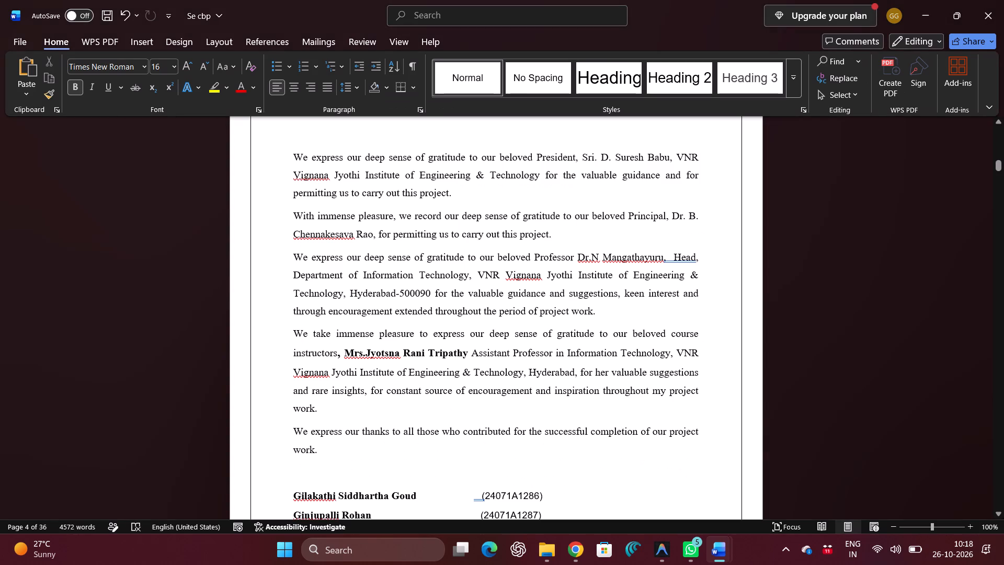
key("alt+Tab")
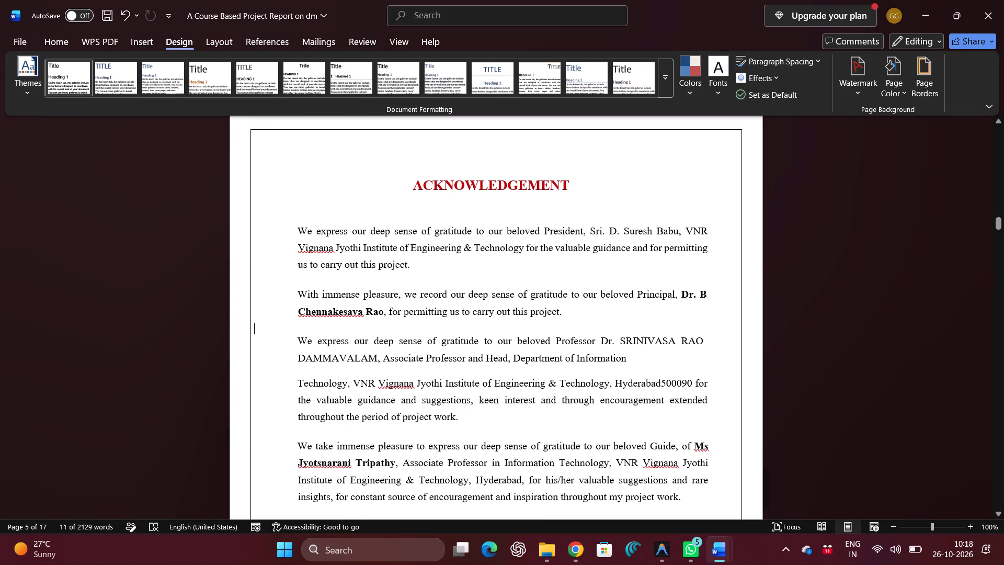
key("alt+Tab")
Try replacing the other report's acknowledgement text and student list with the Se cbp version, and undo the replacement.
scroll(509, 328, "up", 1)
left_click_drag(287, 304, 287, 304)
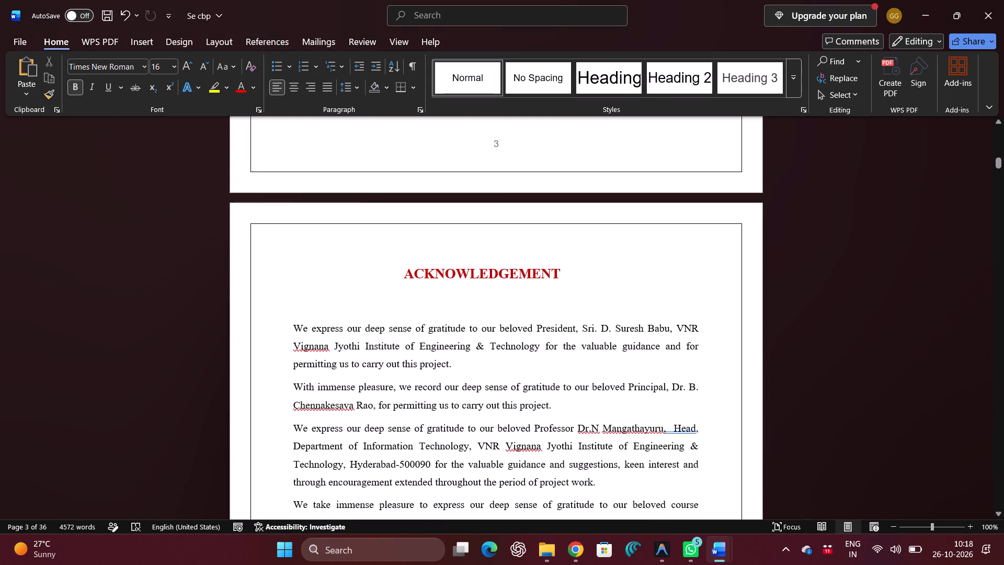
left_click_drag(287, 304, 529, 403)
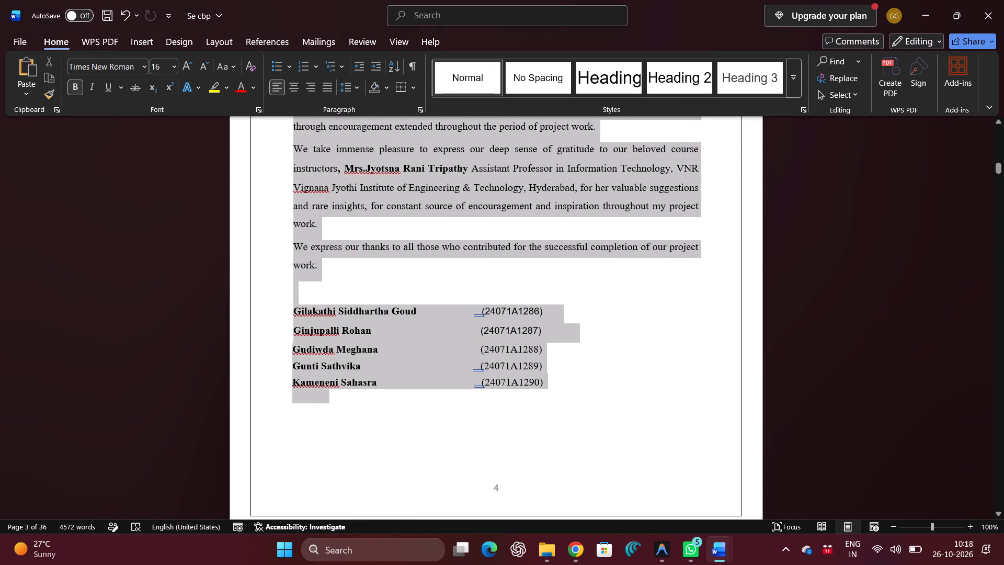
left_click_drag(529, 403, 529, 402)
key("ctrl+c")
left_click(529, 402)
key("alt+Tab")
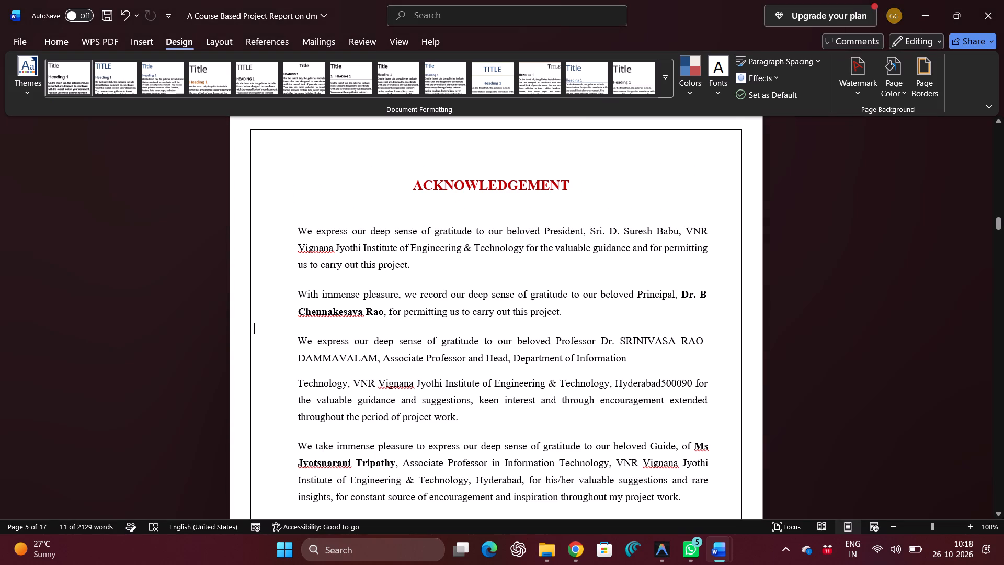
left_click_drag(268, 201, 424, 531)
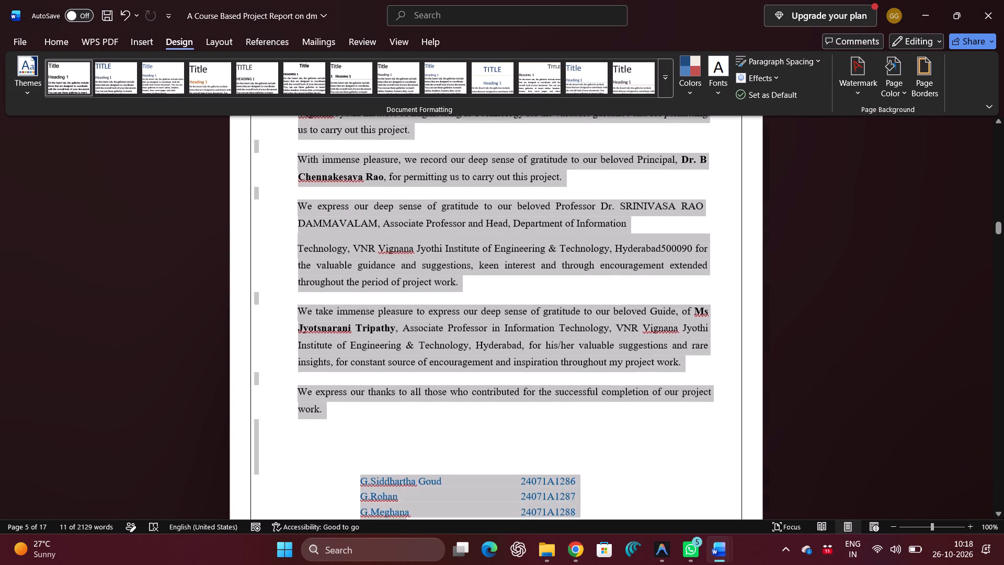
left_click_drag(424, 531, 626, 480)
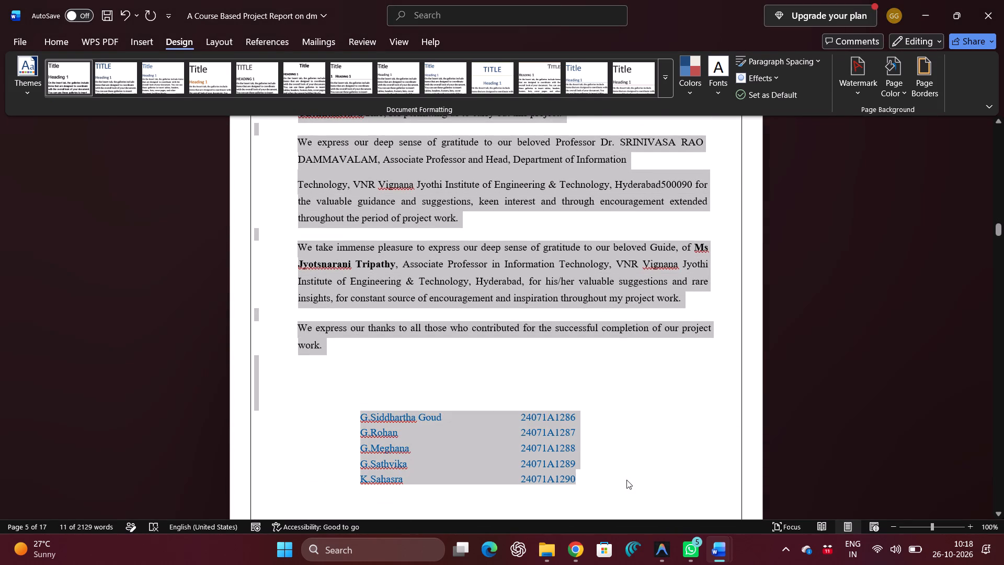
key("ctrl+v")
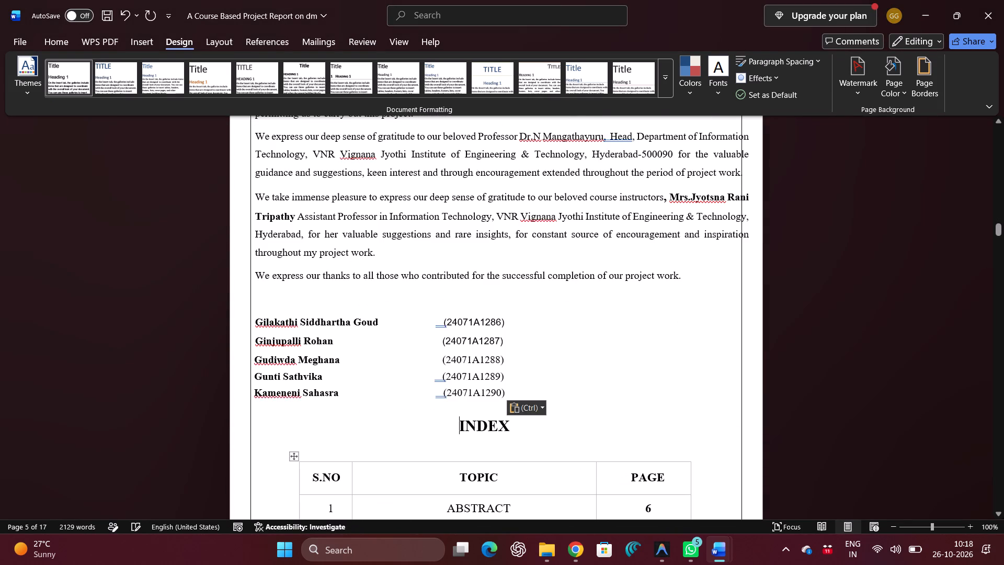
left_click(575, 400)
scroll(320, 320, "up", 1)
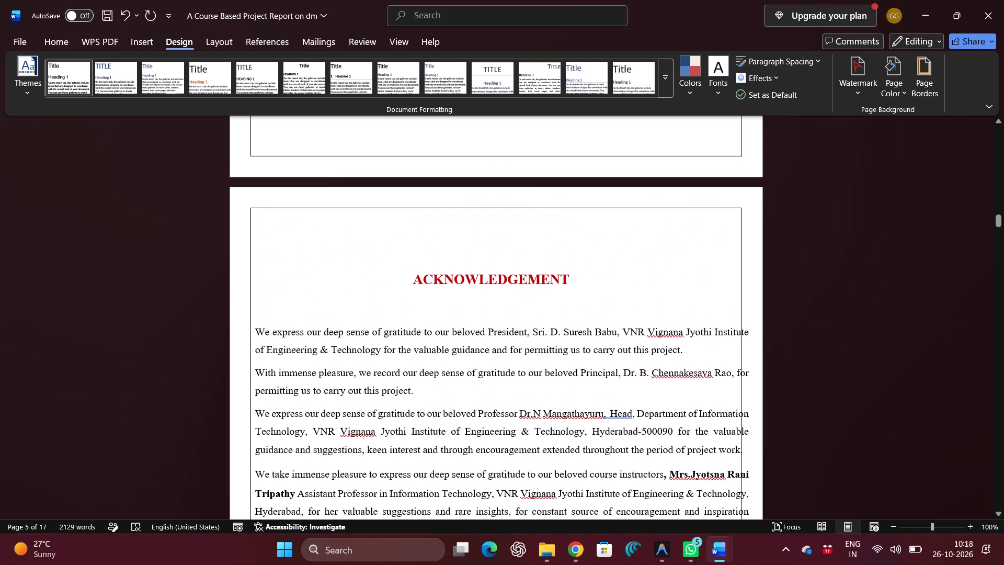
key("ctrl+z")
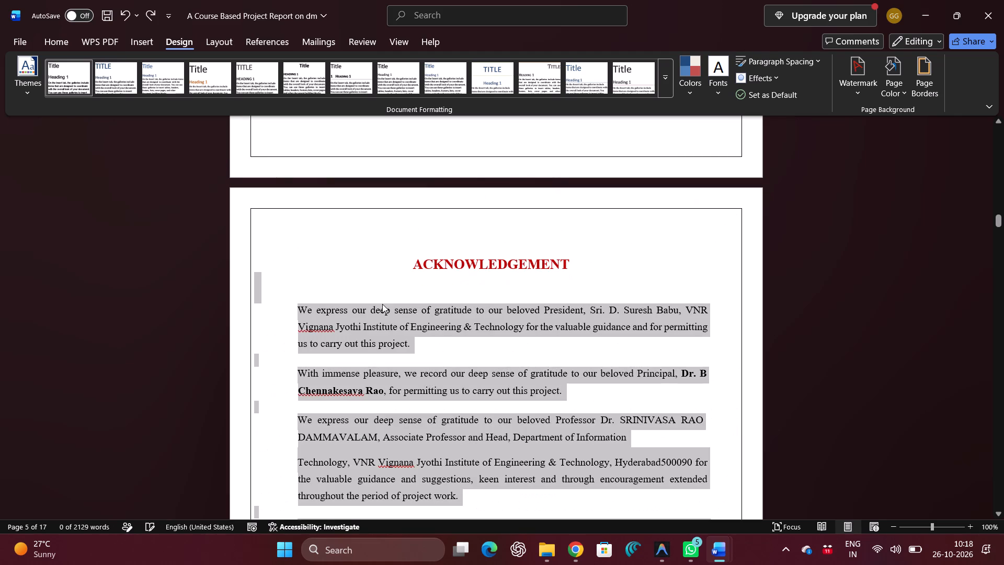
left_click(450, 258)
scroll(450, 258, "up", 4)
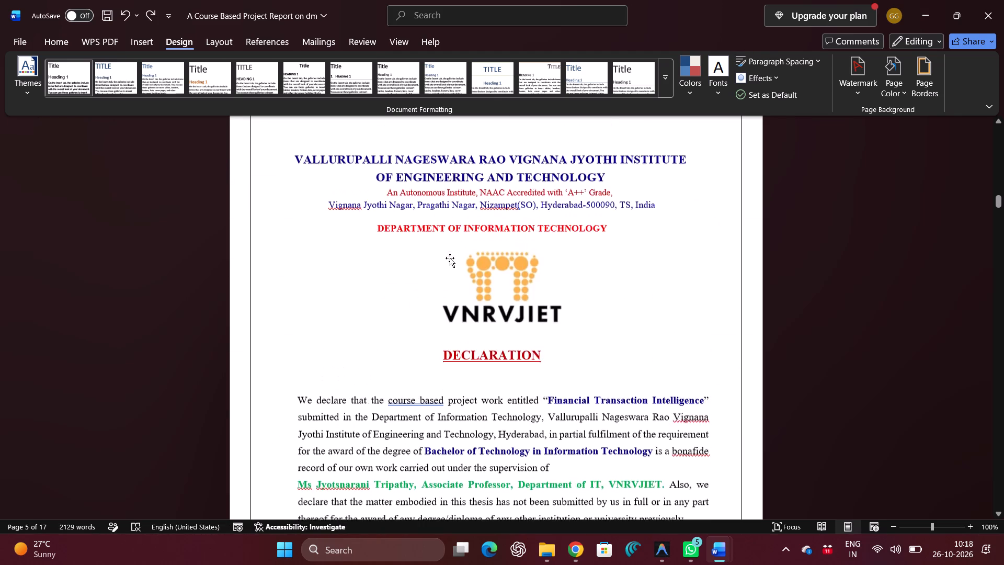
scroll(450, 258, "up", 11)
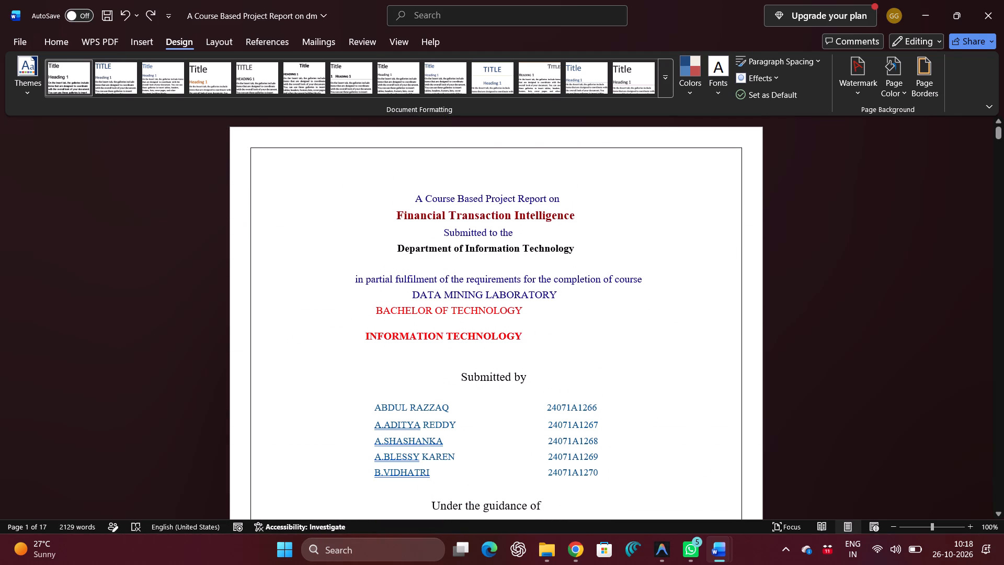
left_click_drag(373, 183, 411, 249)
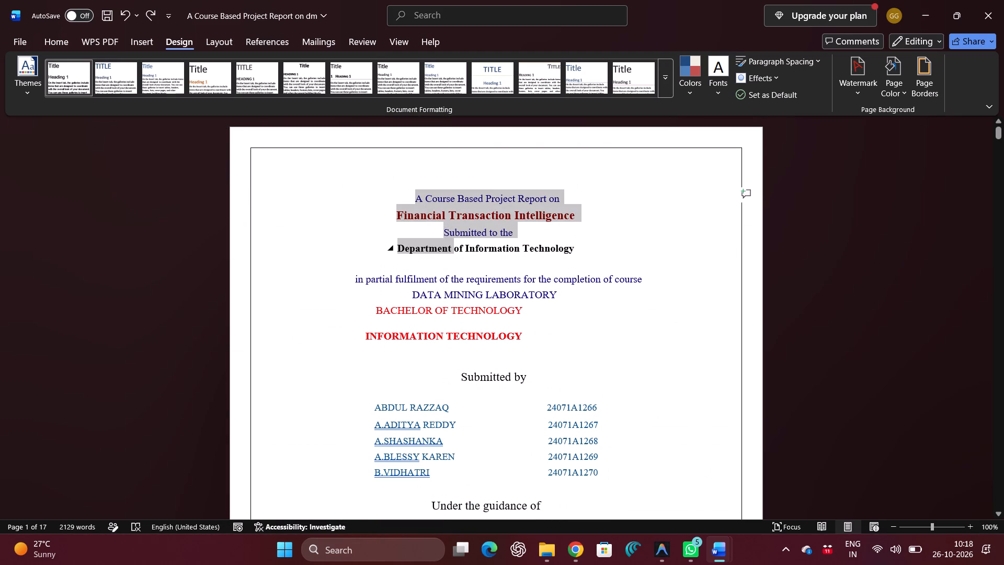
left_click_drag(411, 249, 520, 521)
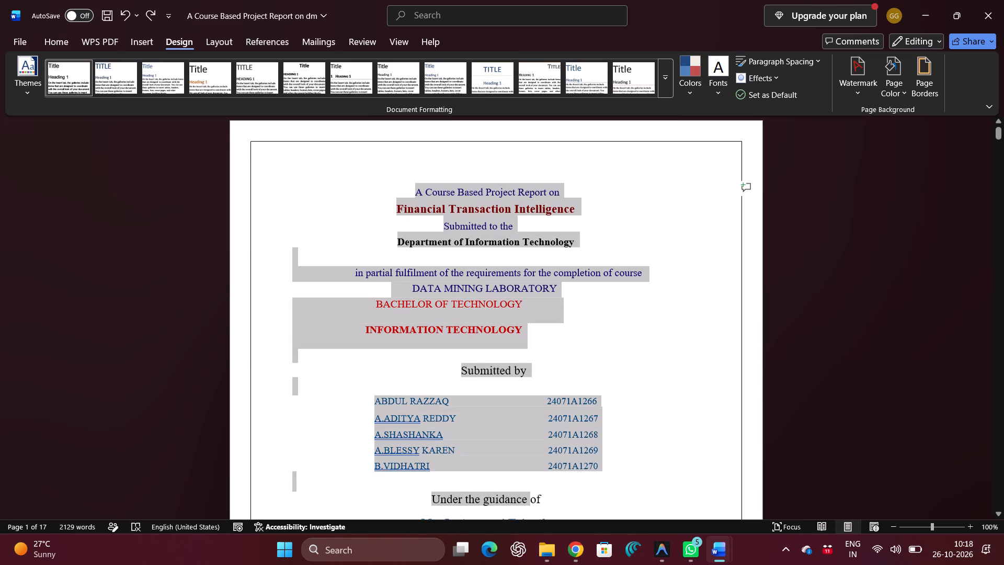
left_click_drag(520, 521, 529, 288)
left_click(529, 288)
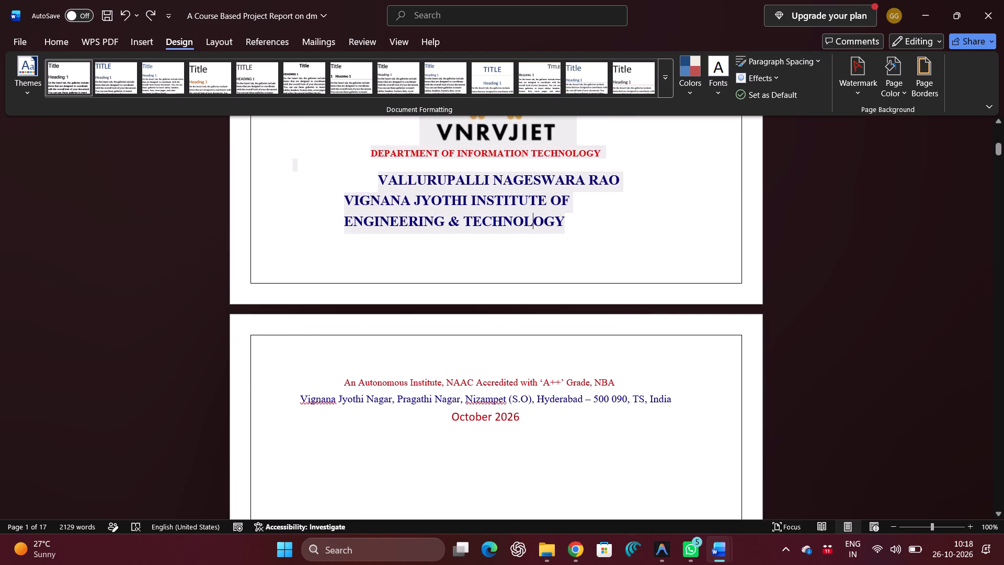
Review the Se cbp report's front pages, from the cover through the declaration and acknowledgement to the table of contents.
key("alt+Tab")
scroll(482, 312, "up", 13)
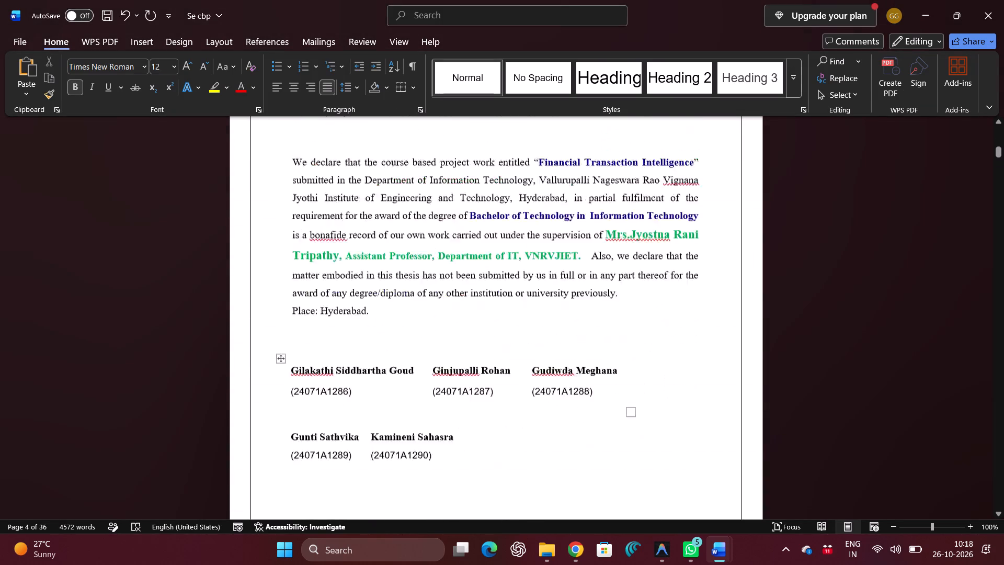
scroll(482, 312, "up", 5)
scroll(482, 312, "down", 2)
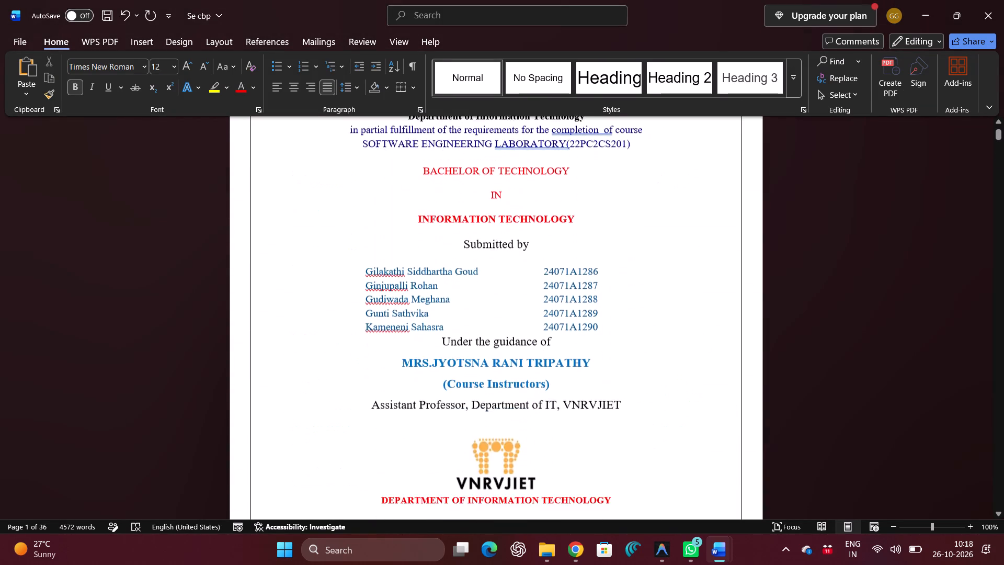
scroll(482, 312, "down", 9)
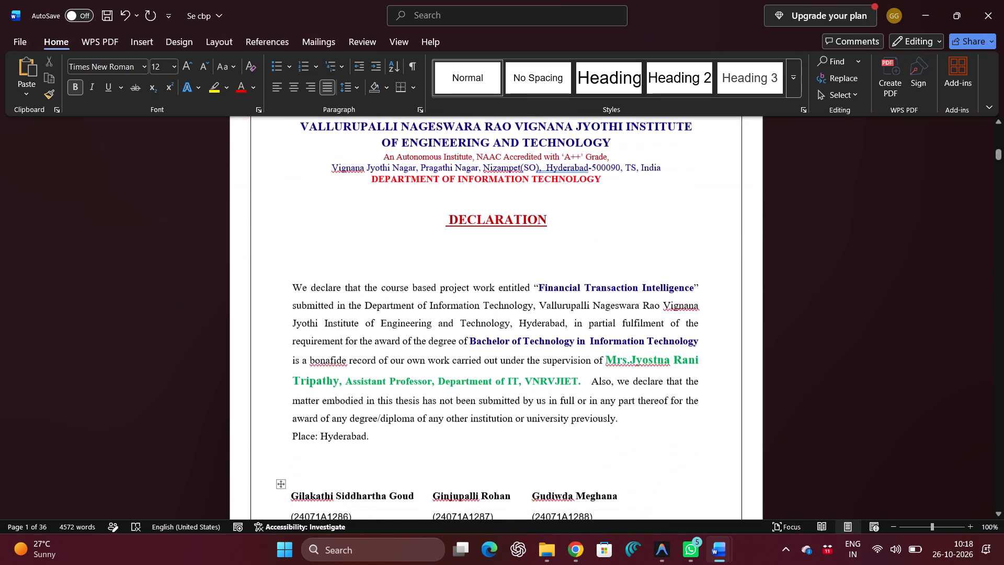
scroll(482, 312, "down", 5)
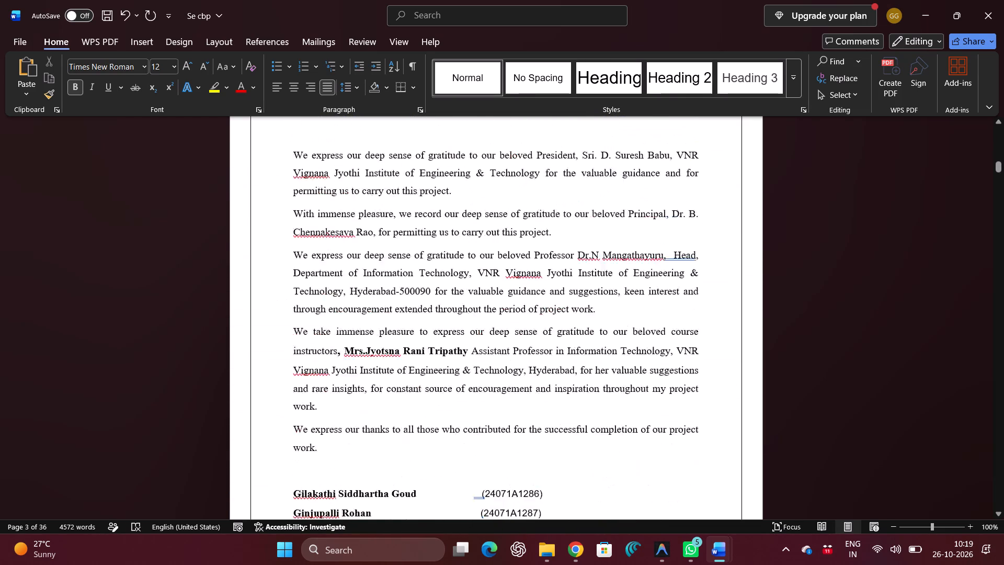
scroll(482, 312, "down", 2)
scroll(482, 312, "up", 1)
scroll(482, 312, "down", 2)
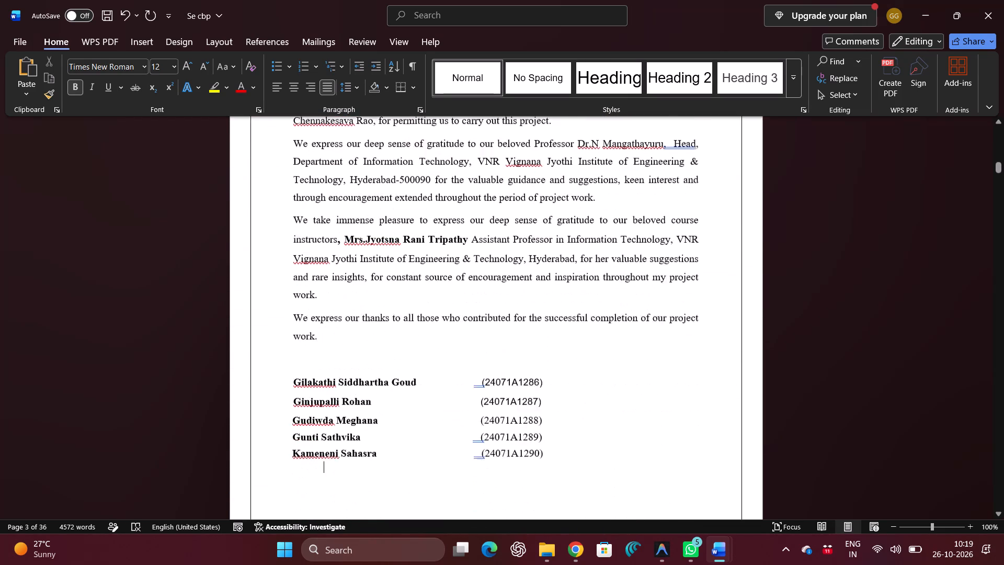
scroll(482, 312, "down", 2)
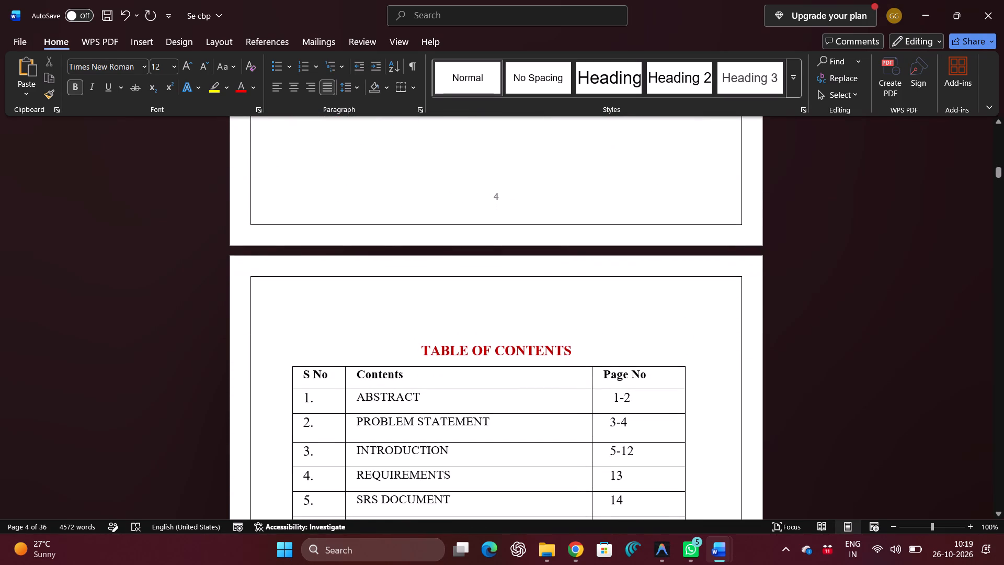
scroll(482, 317, "up", 1)
scroll(456, 395, "down", 1)
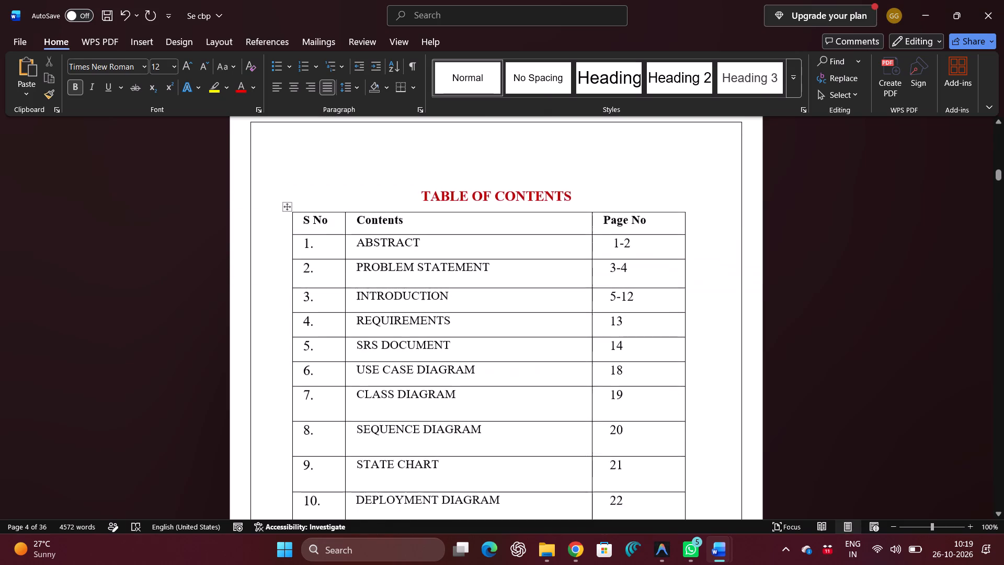
scroll(456, 395, "up", 3)
scroll(456, 395, "down", 3)
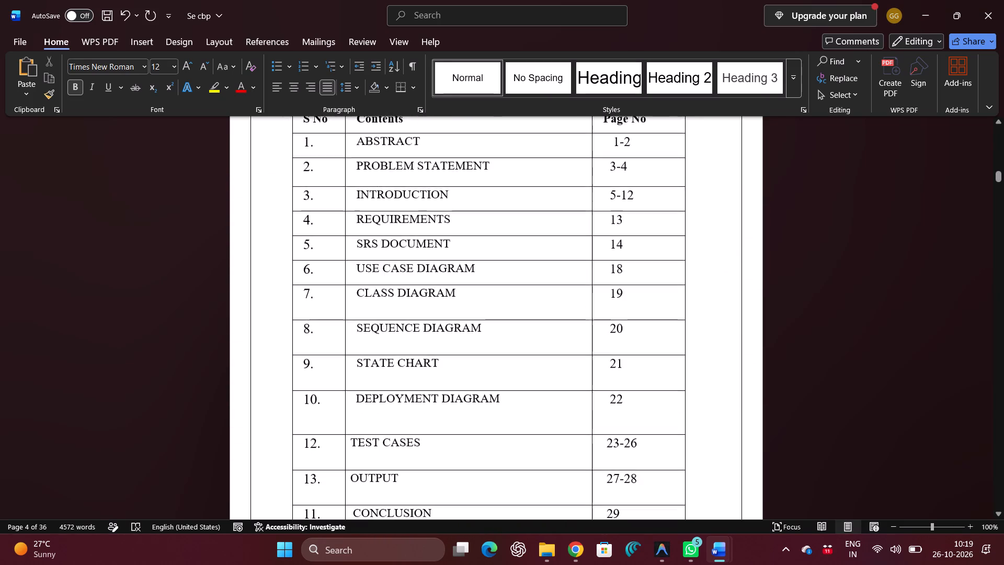
scroll(456, 395, "up", 1)
Copy the INDEX heading and its entire topic table, through REFERENCES, from the Course Based Project Report on dm.
key("alt+Tab")
scroll(472, 337, "up", 1)
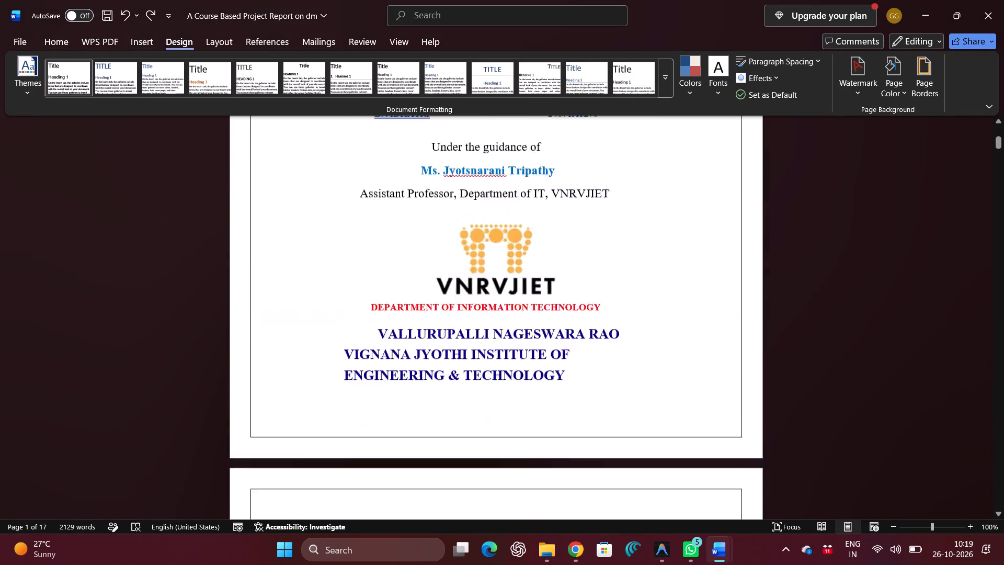
scroll(472, 337, "up", 1)
scroll(472, 337, "down", 10)
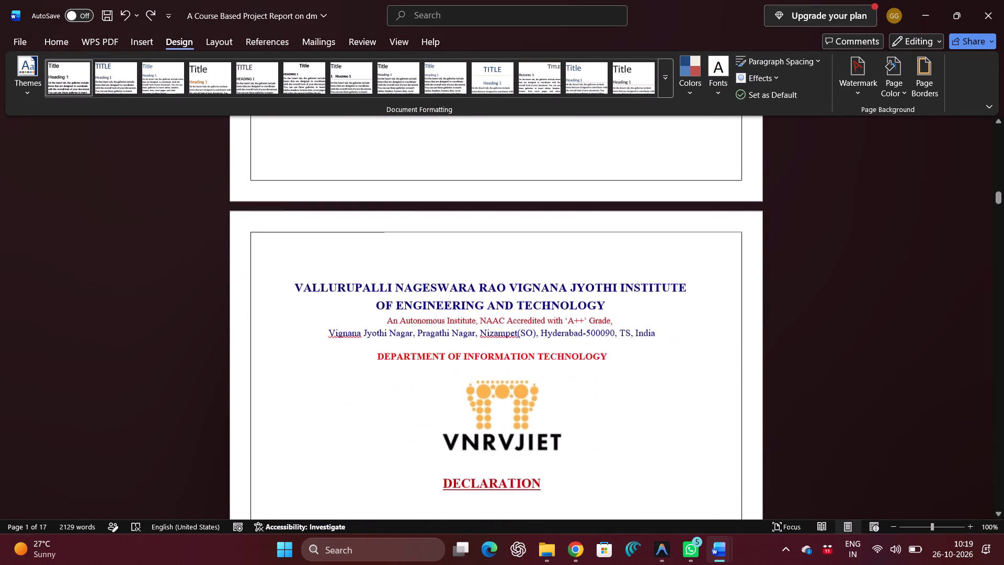
scroll(472, 337, "down", 8)
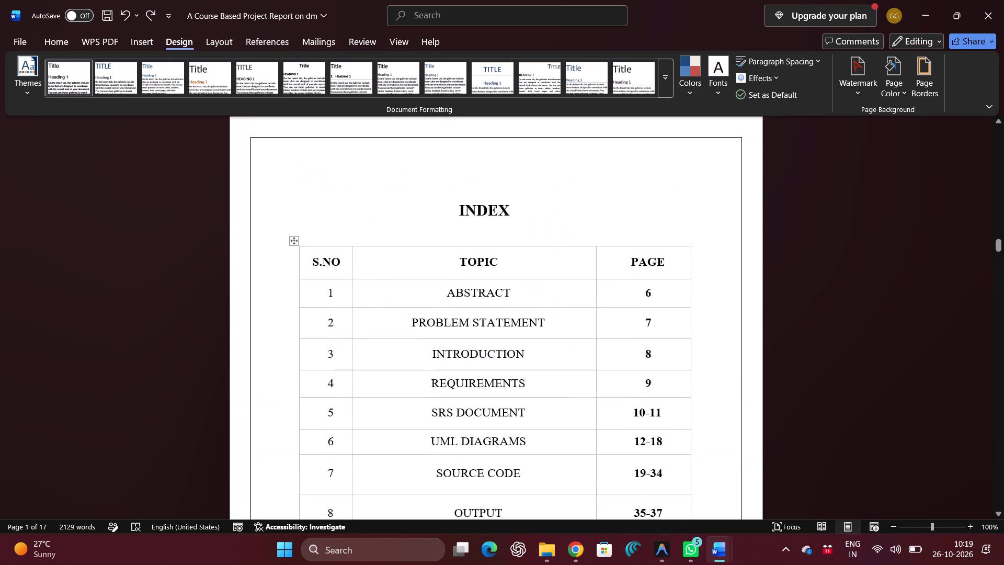
scroll(472, 337, "down", 2)
scroll(472, 337, "up", 1)
left_click(461, 227)
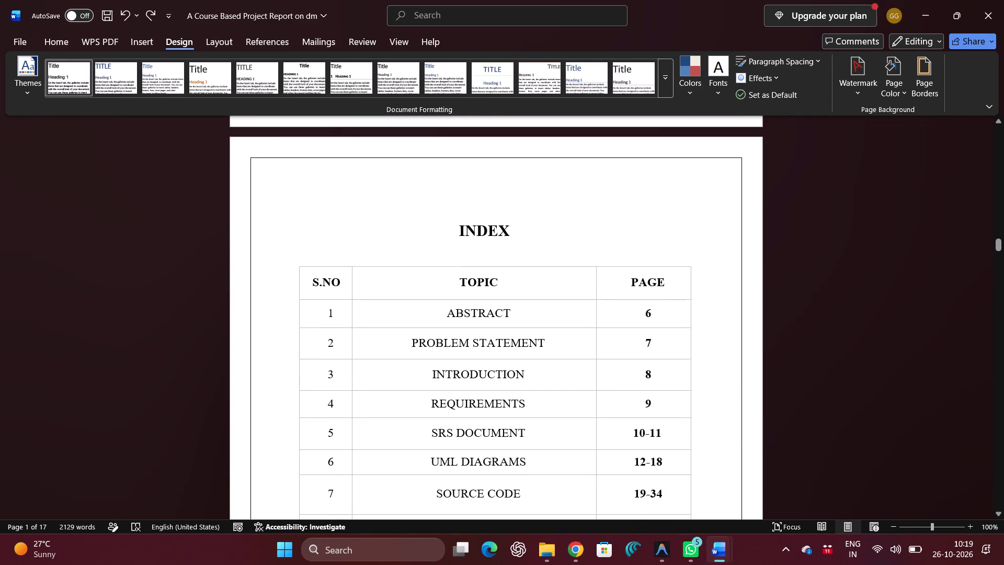
left_click_drag(461, 227, 551, 483)
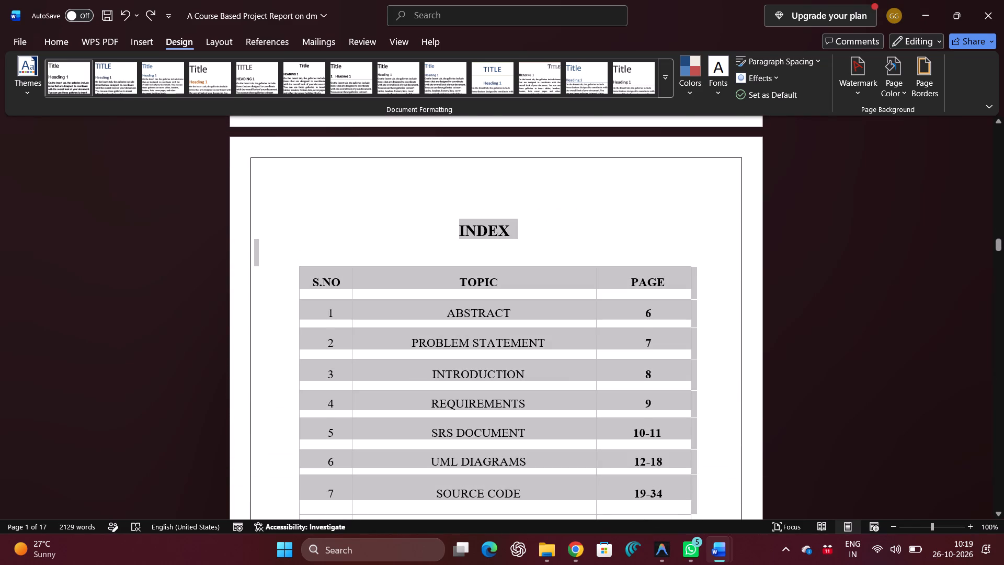
left_click_drag(551, 483, 607, 250)
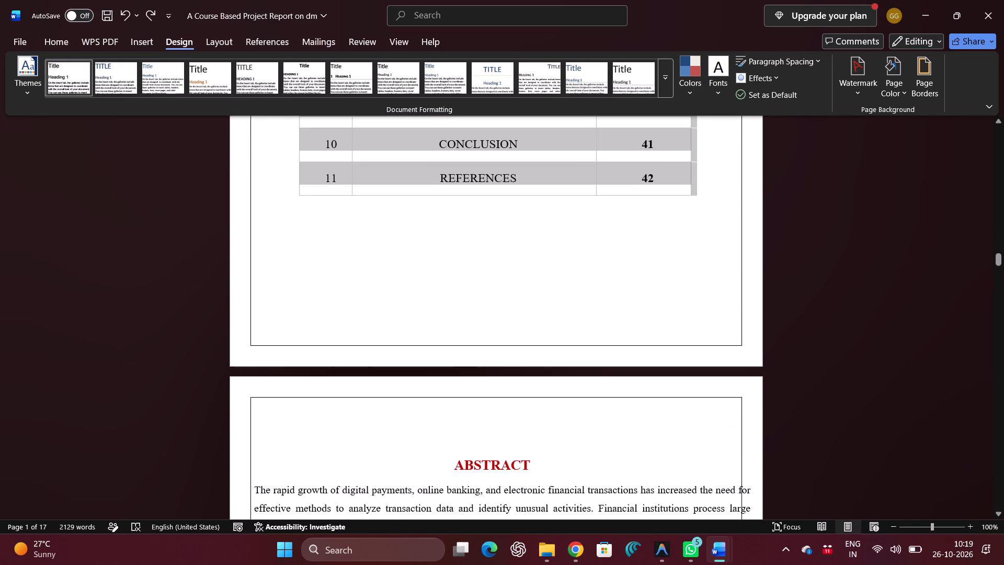
left_click_drag(607, 250, 607, 250)
key("ctrl+c")
left_click(607, 250)
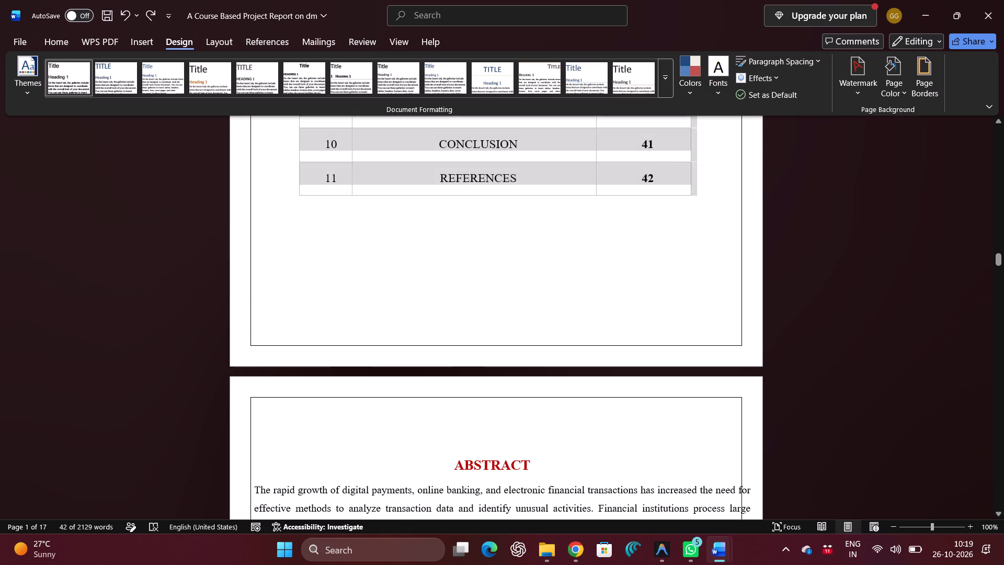
Replace the Se cbp report's TABLE OF CONTENTS heading and table with the copied INDEX heading and table.
key("alt+Tab")
left_click_drag(425, 255, 442, 337)
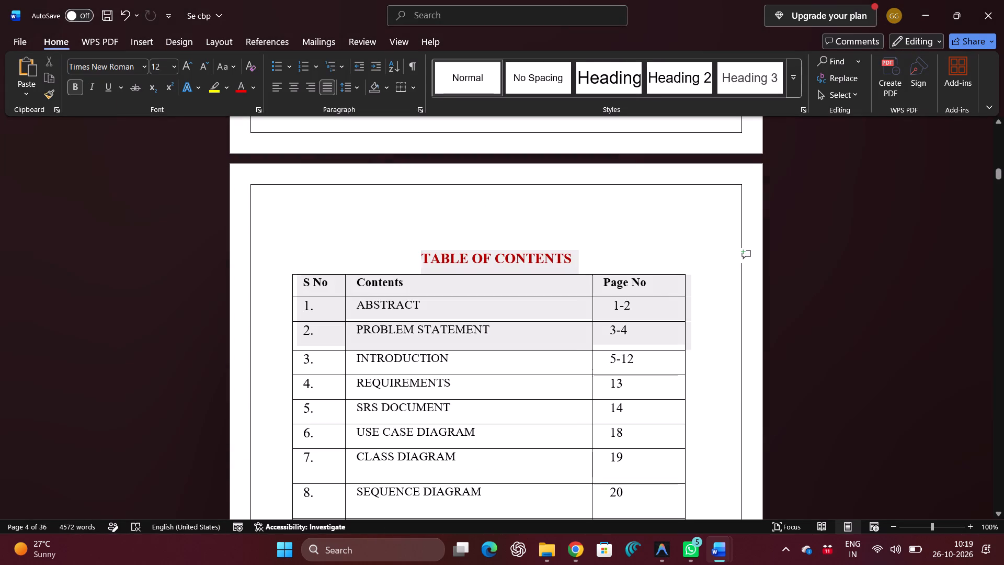
left_click_drag(442, 337, 555, 343)
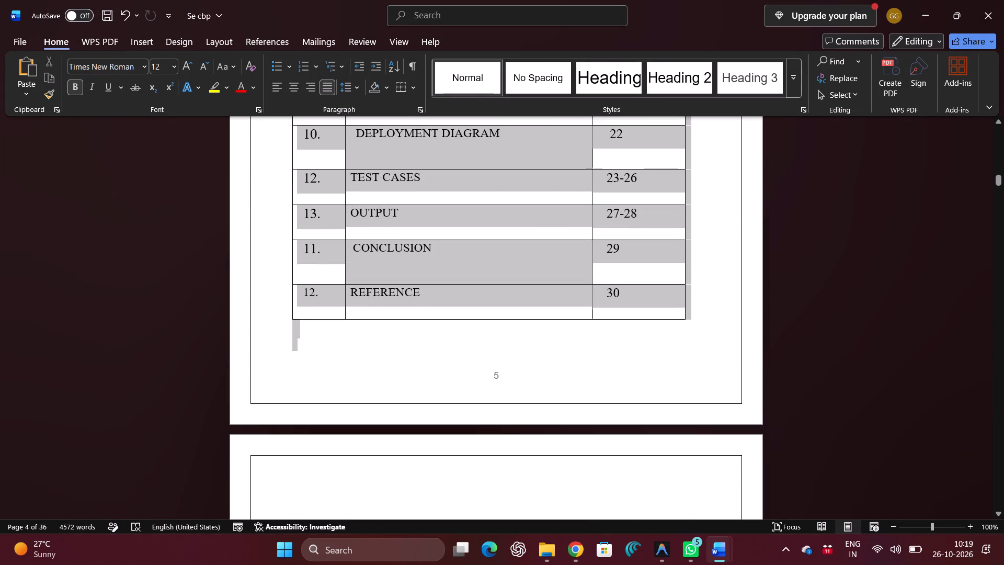
left_click_drag(555, 343, 557, 332)
key("ctrl+v")
scroll(557, 332, "up", 2)
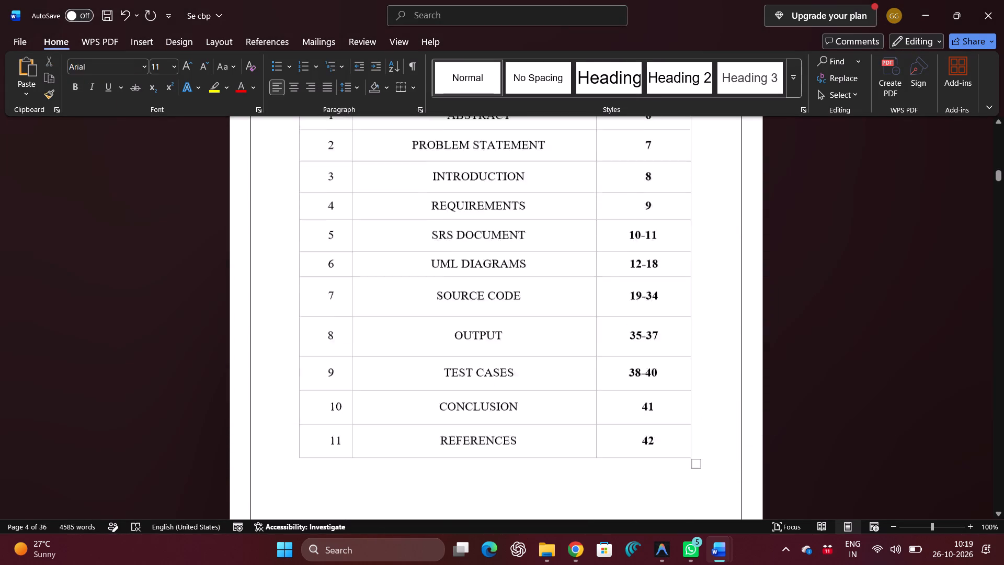
Place the insertion point in the blank space between the student list and the INDEX heading in the Se cbp report.
scroll(557, 332, "up", 1)
scroll(509, 358, "up", 1)
left_click(445, 309)
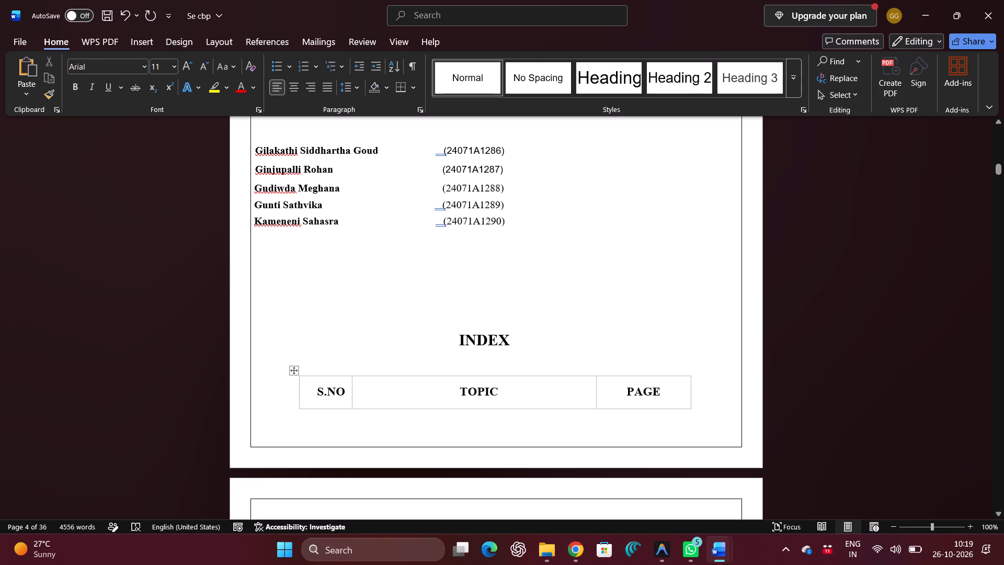
Insert three blank lines above the INDEX heading to move the heading and its table onto the following page.
key("Return")
key("Return")
key("Return")
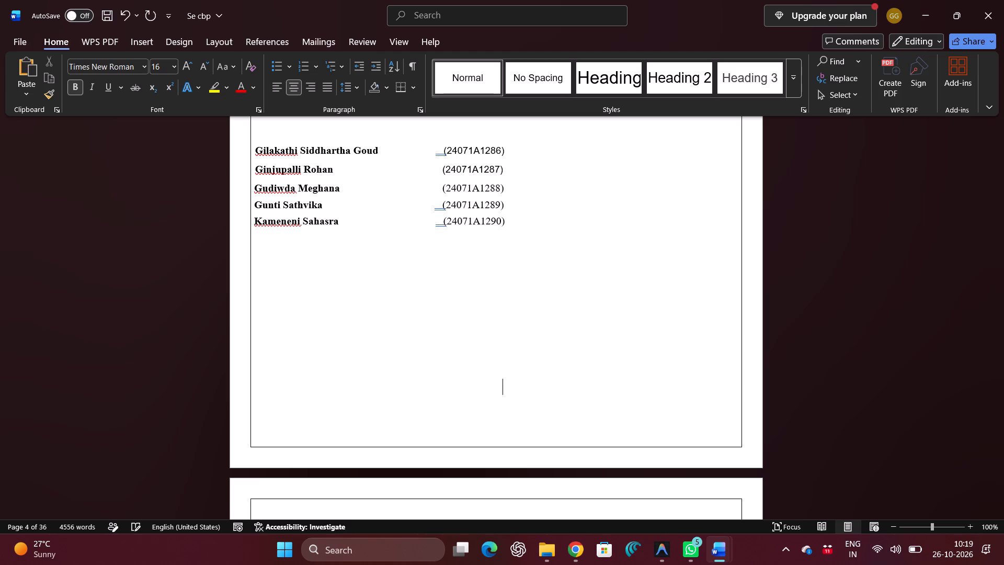
Insert four spaces before the first student's name in the cover page's Submitted by list.
scroll(445, 309, "up", 4)
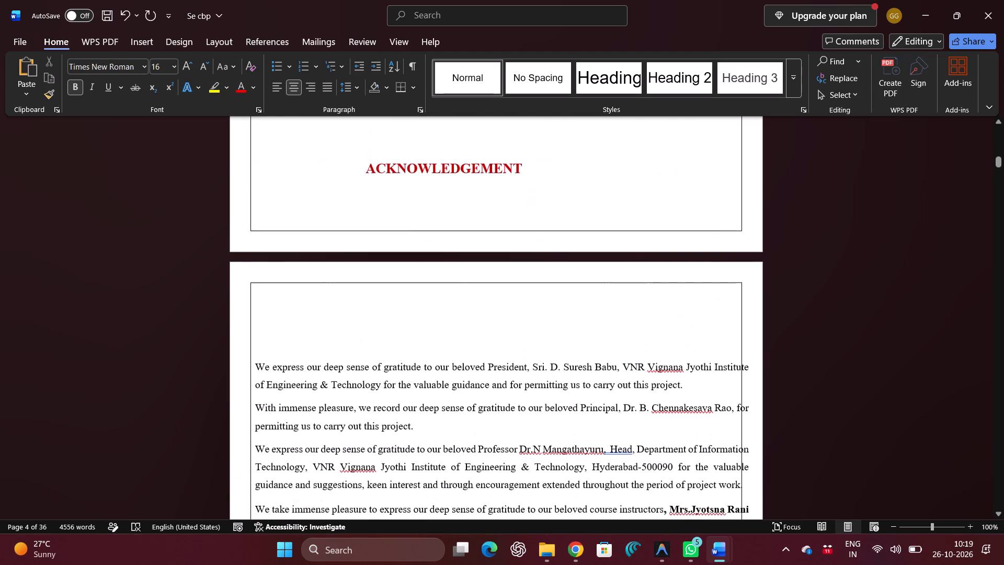
scroll(445, 309, "up", 4)
scroll(445, 309, "down", 4)
scroll(445, 309, "up", 16)
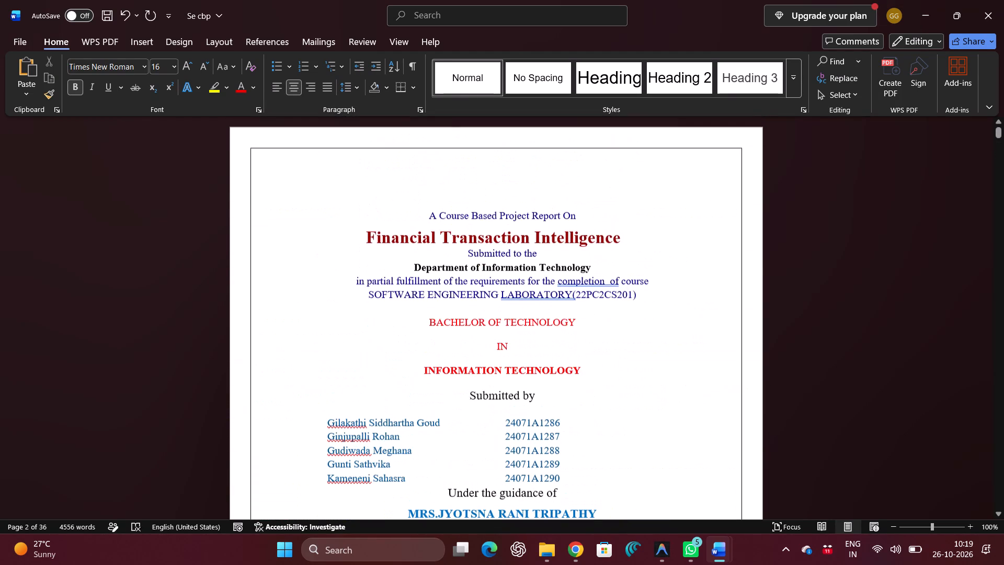
scroll(445, 309, "down", 3)
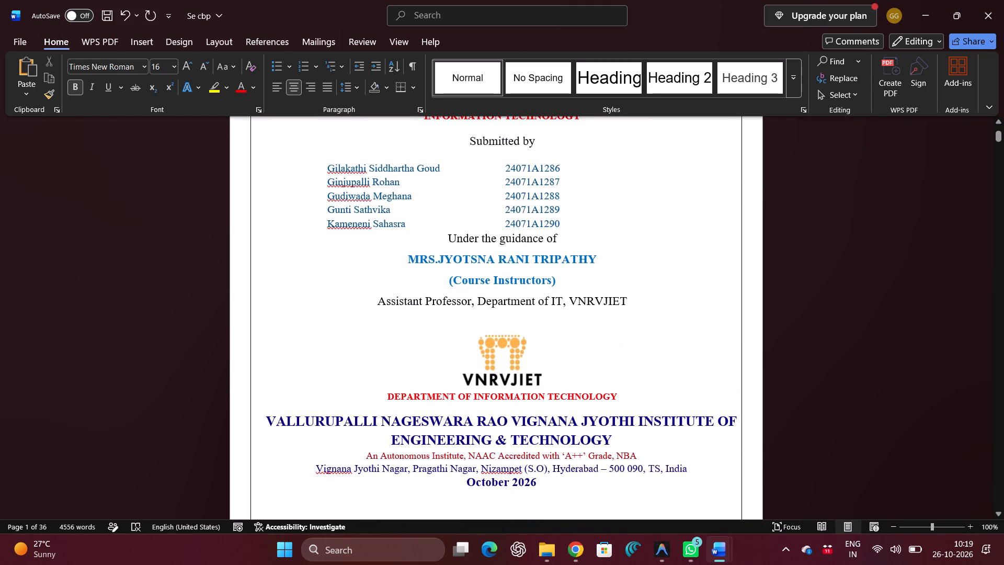
left_click(327, 163)
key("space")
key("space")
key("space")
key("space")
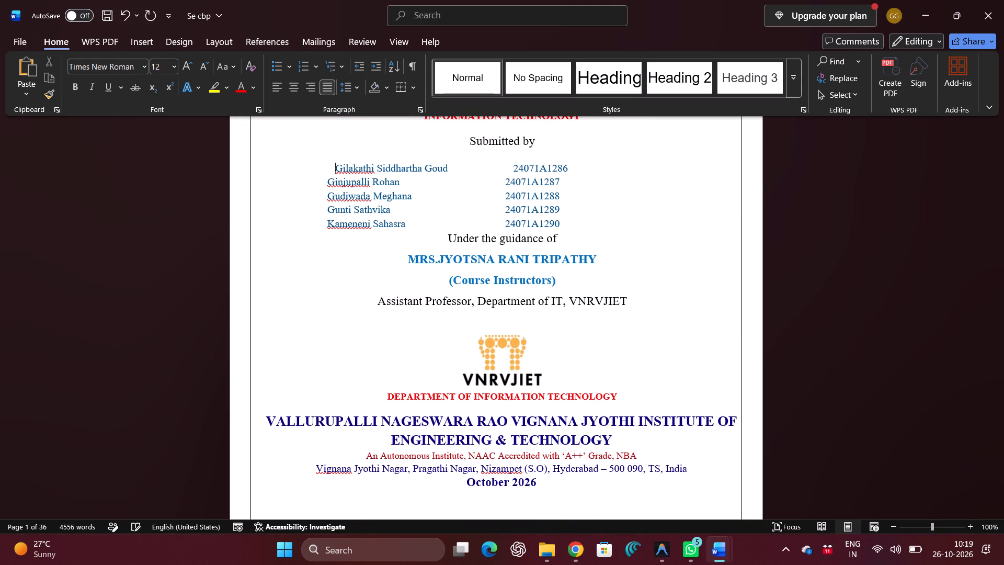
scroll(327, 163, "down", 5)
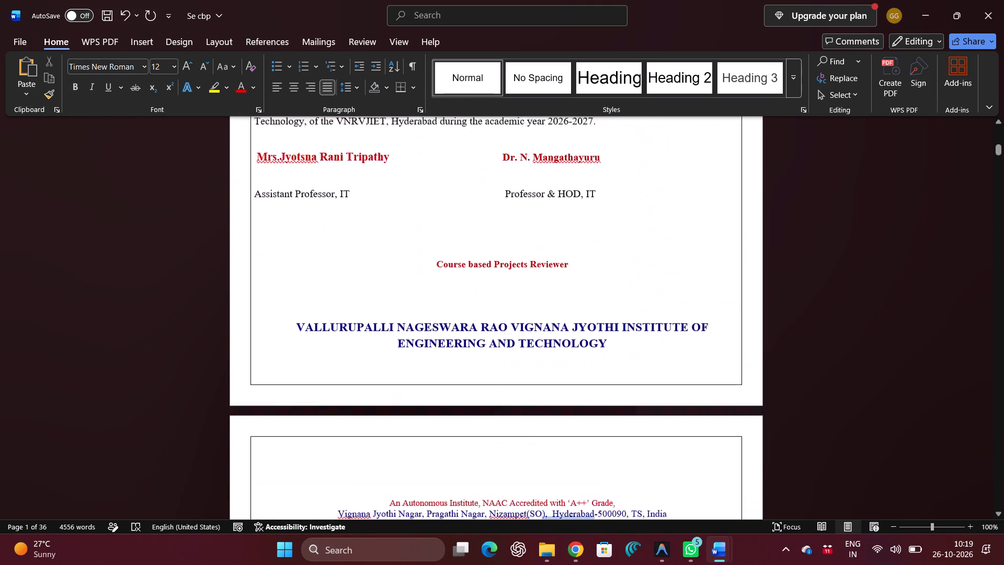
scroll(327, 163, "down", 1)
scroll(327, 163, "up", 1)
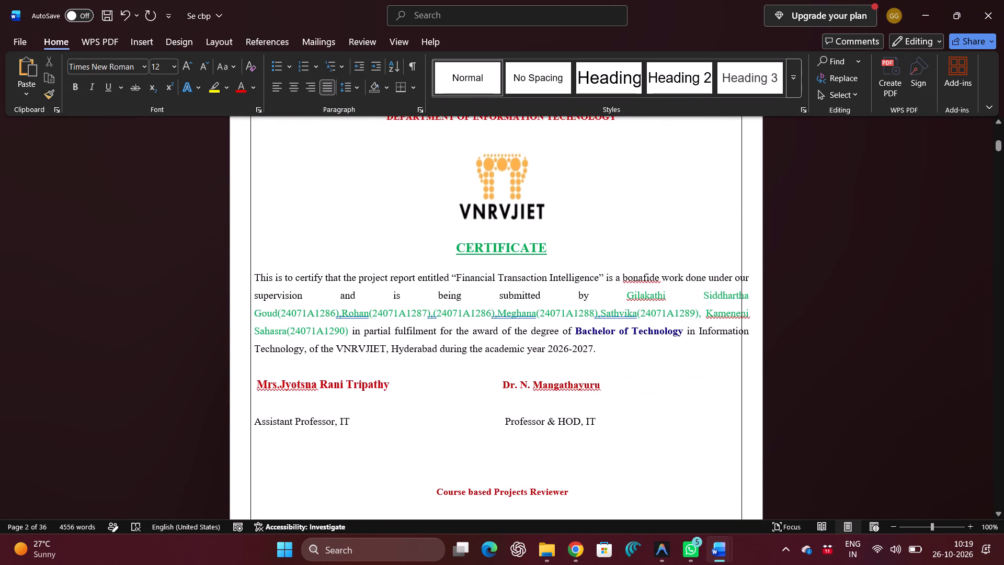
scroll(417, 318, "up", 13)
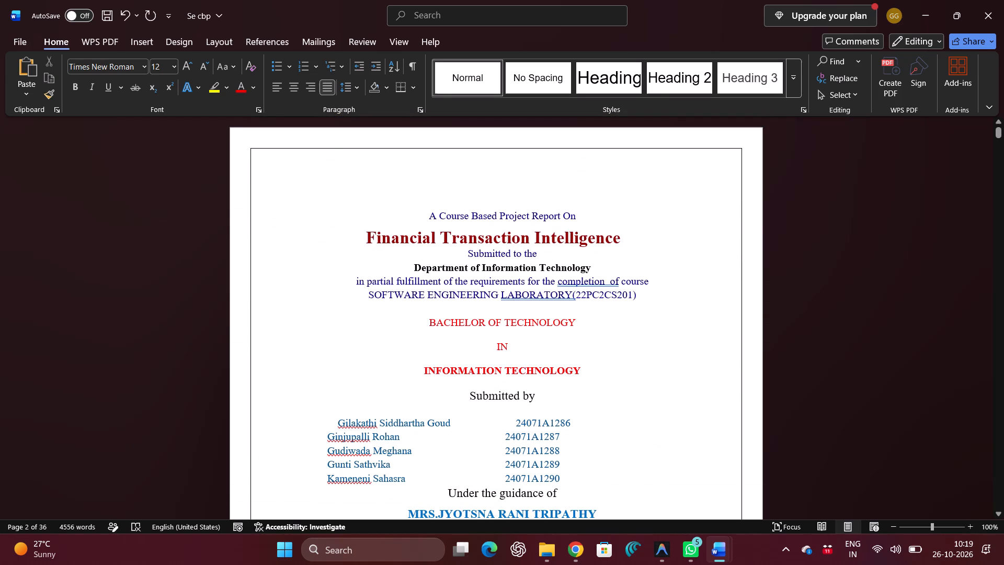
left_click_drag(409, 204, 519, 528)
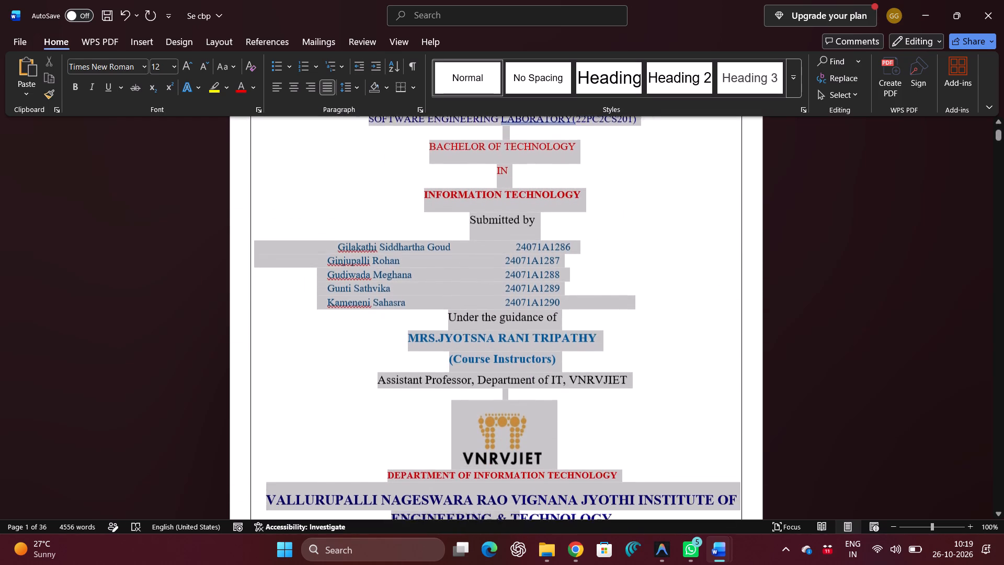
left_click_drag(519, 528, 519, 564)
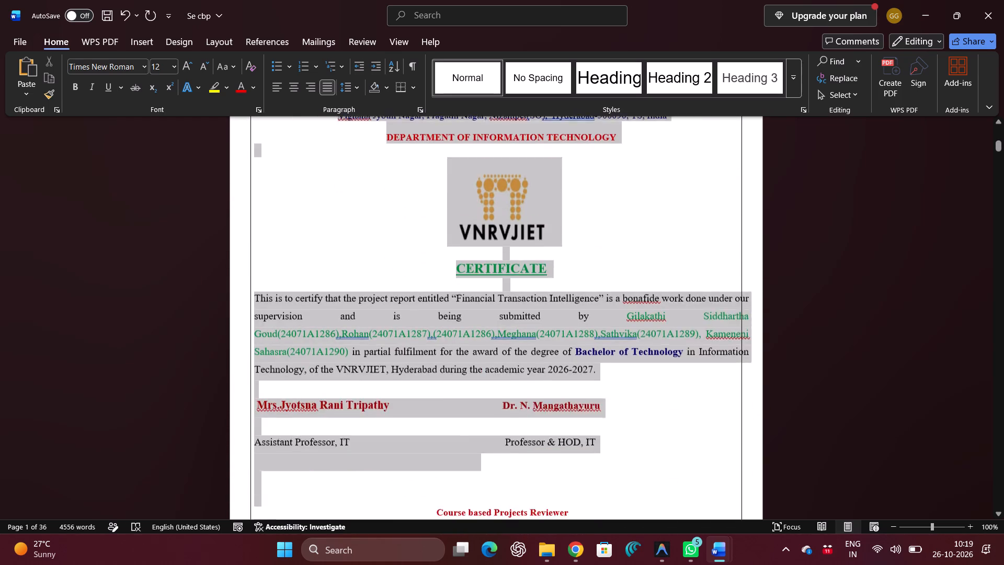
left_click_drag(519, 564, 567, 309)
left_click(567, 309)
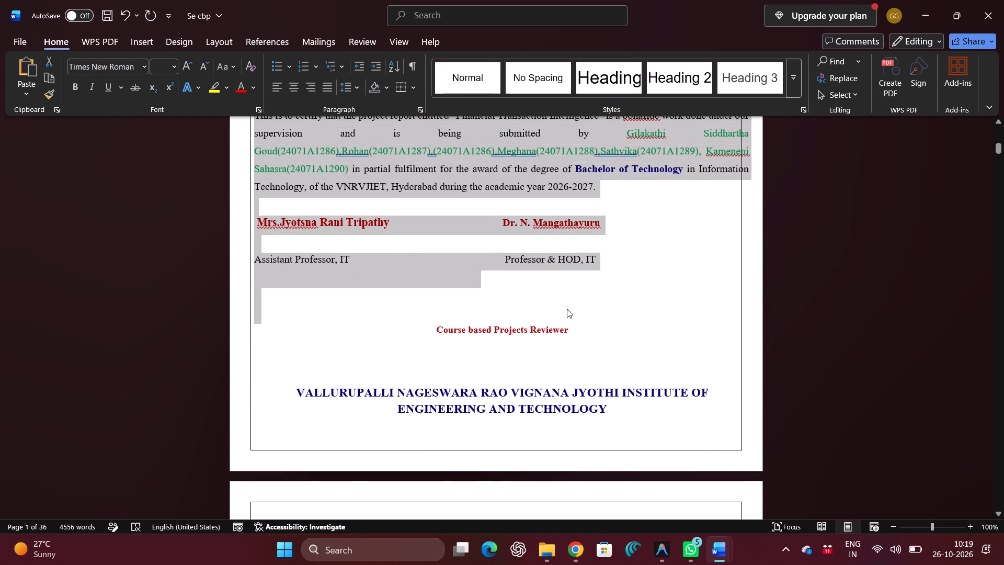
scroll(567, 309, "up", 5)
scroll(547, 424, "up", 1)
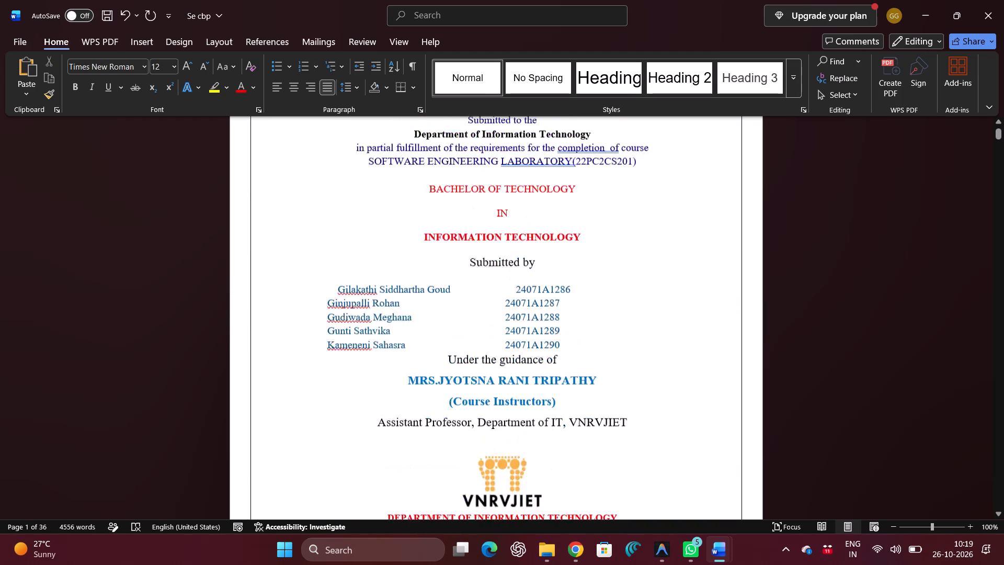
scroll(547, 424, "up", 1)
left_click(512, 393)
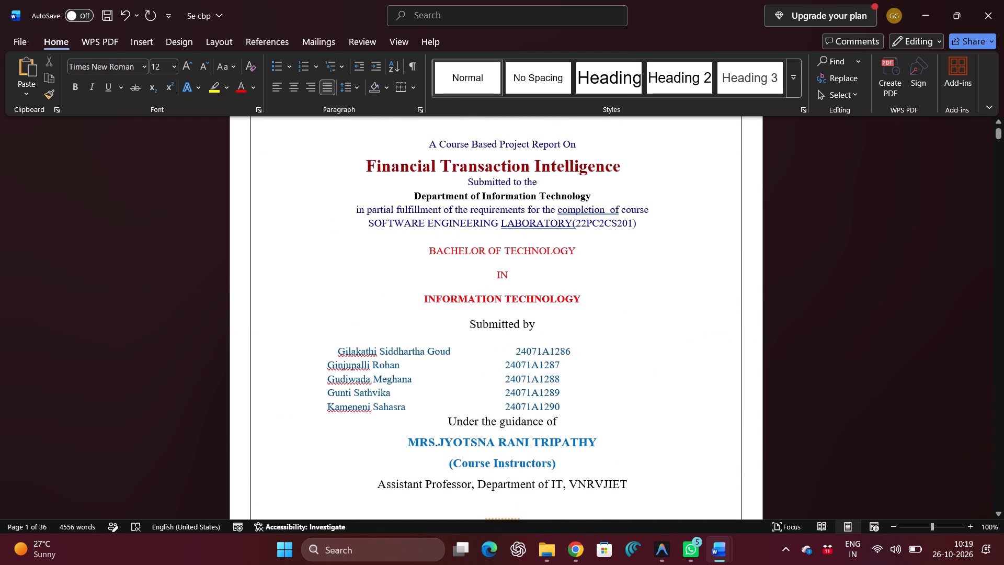
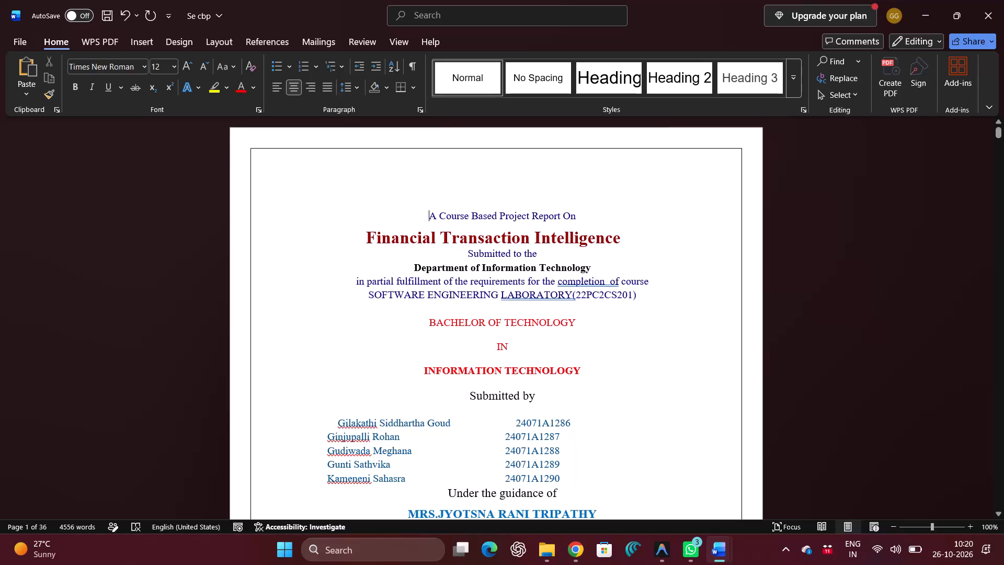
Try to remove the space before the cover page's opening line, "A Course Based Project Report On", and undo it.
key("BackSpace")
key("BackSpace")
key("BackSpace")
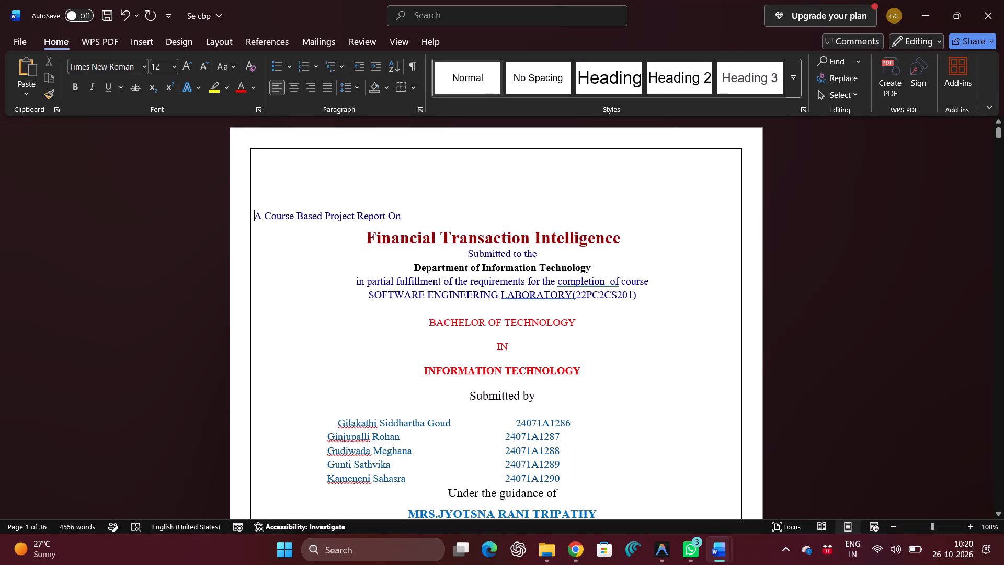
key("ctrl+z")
Copy the Se cbp report's entire cover page, from "A Course Based Project Report On" through "October 2026".
left_click(436, 192)
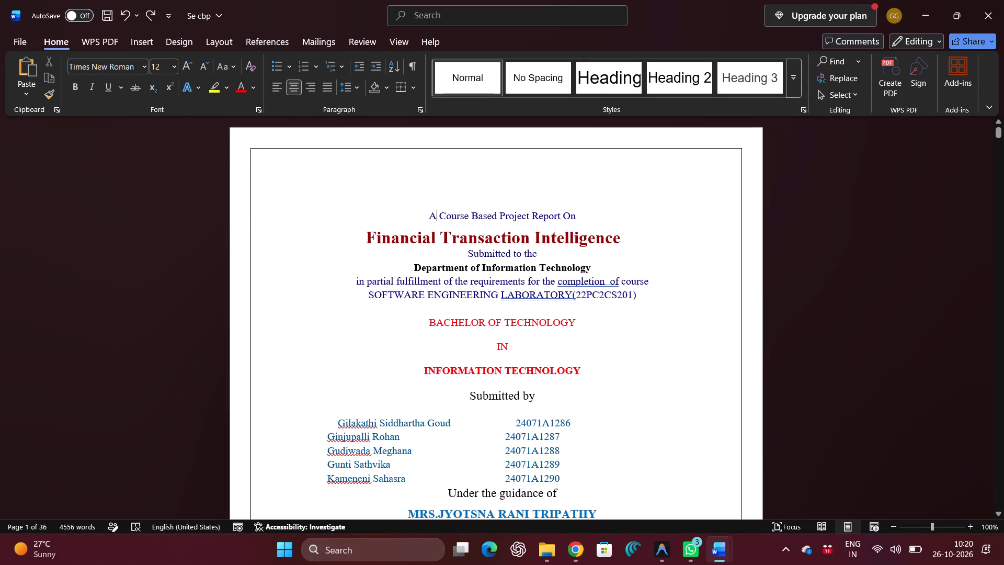
left_click(436, 187)
left_click(426, 199)
left_click_drag(426, 208, 541, 541)
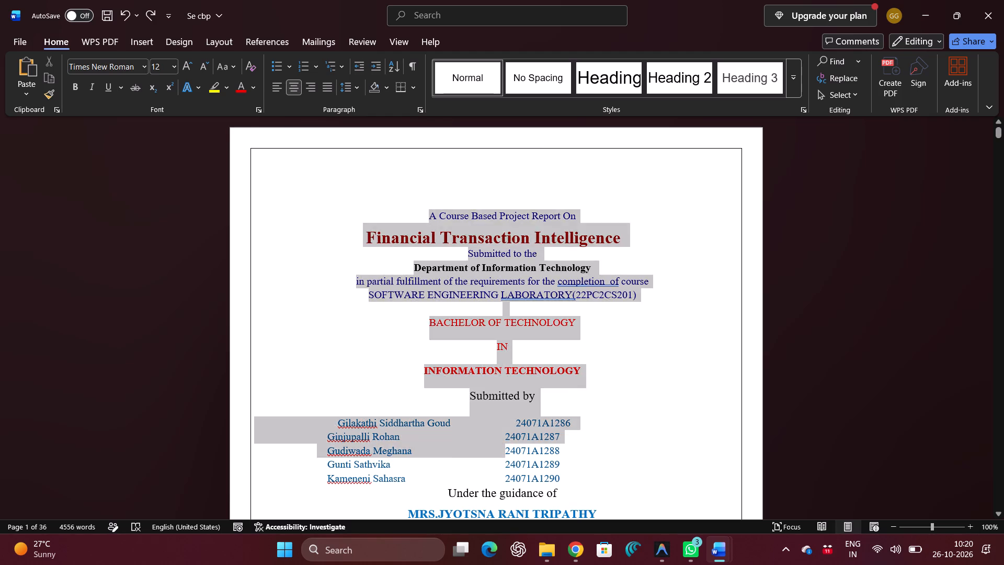
left_click_drag(541, 541, 588, 141)
scroll(588, 141, "up", 1)
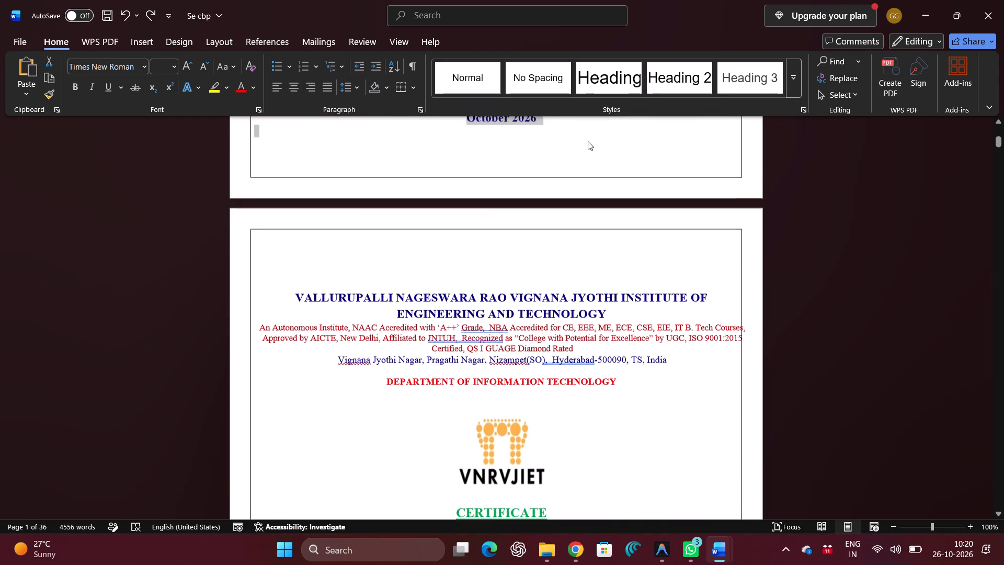
scroll(588, 141, "up", 1)
key("ctrl+c")
left_click(574, 163)
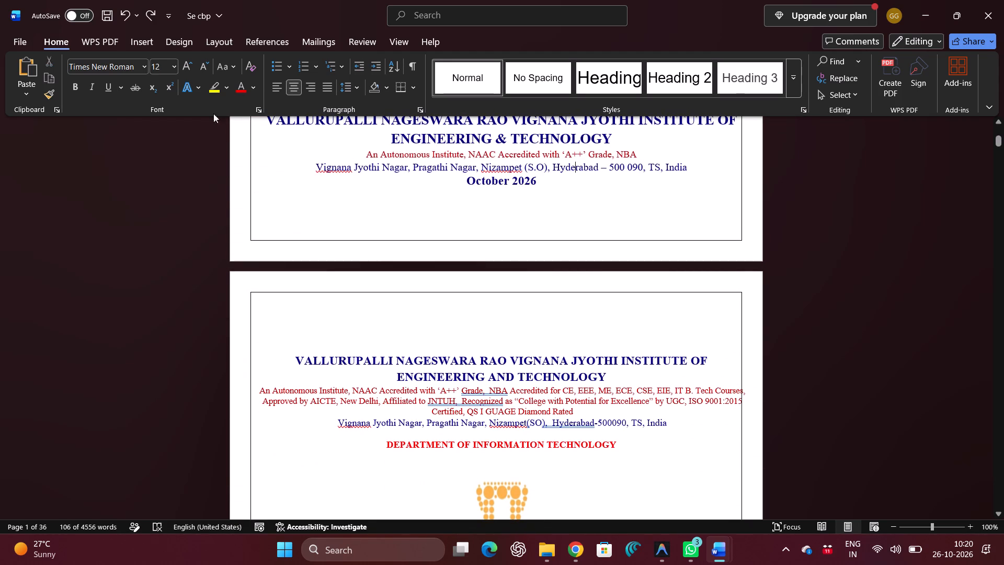
Create a new blank document.
left_click(26, 41)
left_click(186, 106)
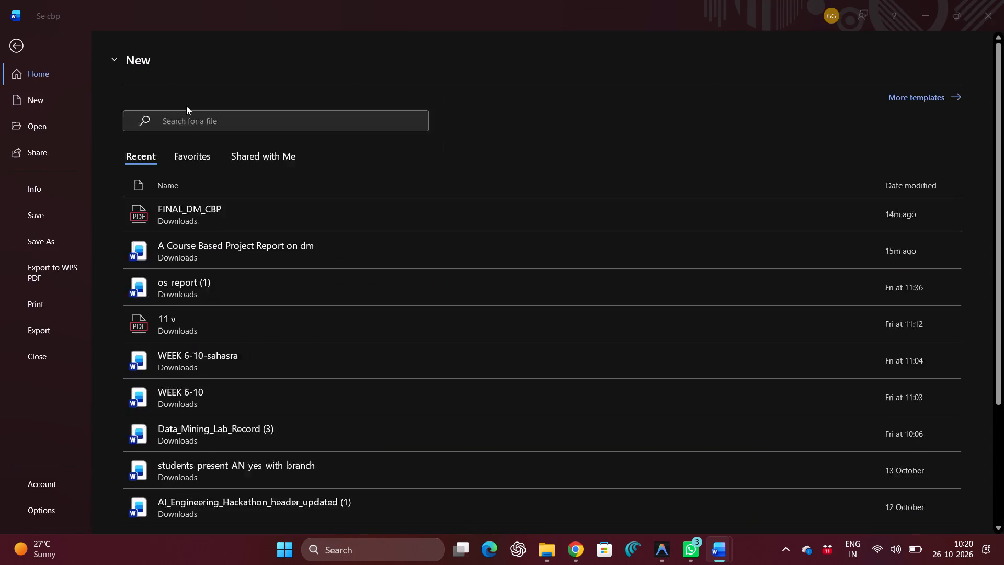
Paste the copied Financial Transaction Intelligence cover page into the blank Document1.
key("ctrl+v")
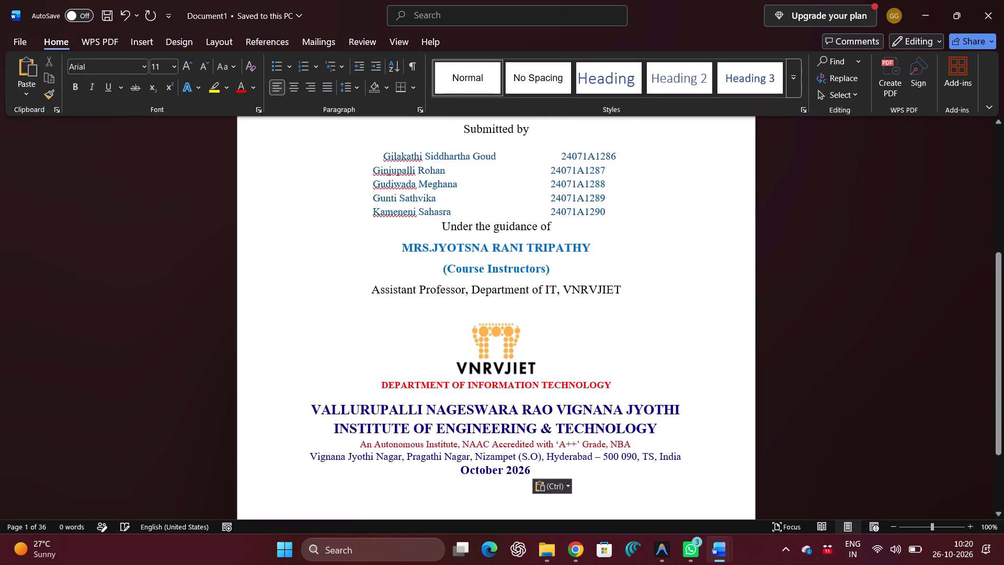
Remove the extra spaces before the first student's roll number so it lines up with the roll numbers below.
scroll(489, 250, "up", 2)
left_click(383, 400)
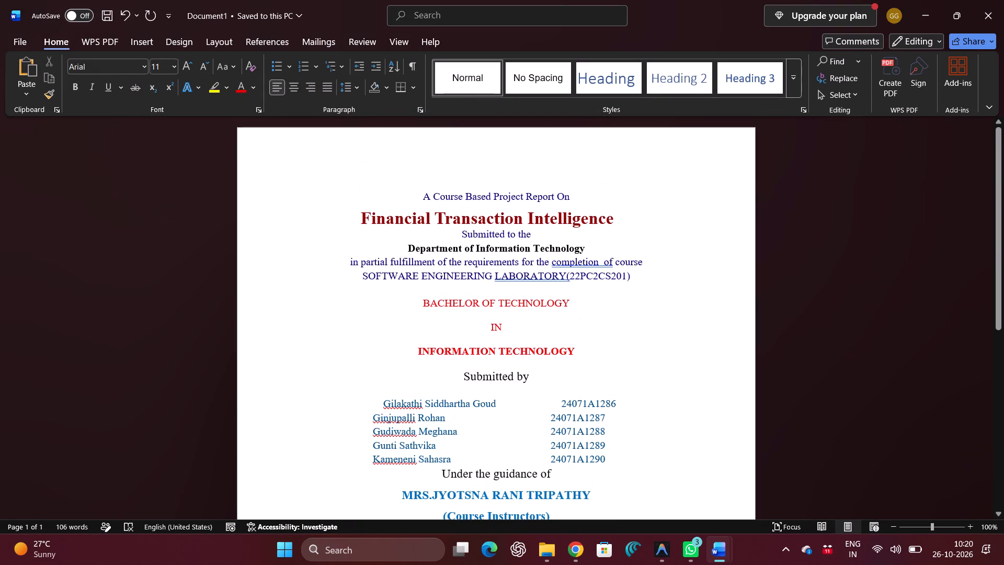
left_click(563, 405)
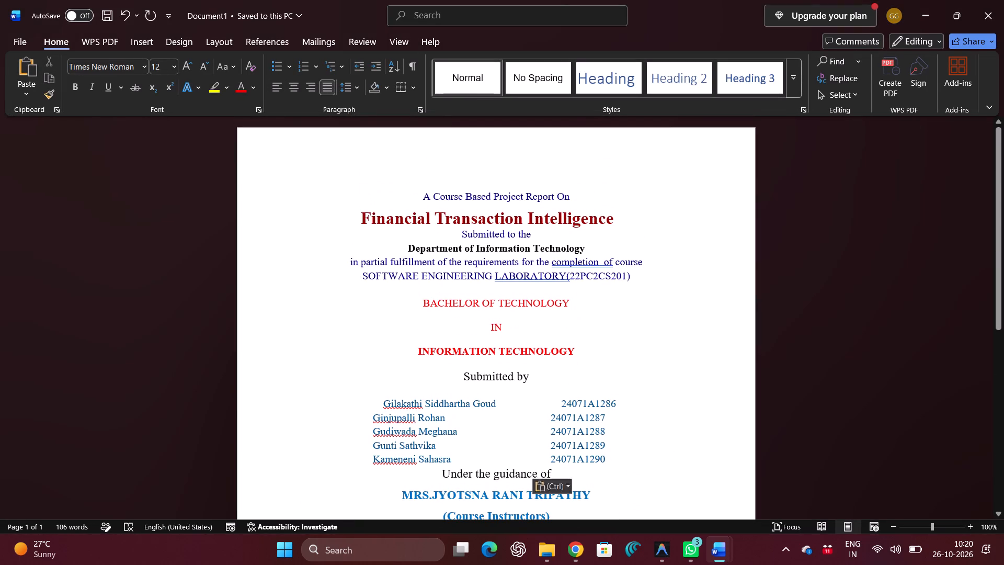
key("BackSpace")
key("BackSpace")
key("BackSpace")
key("BackSpace")
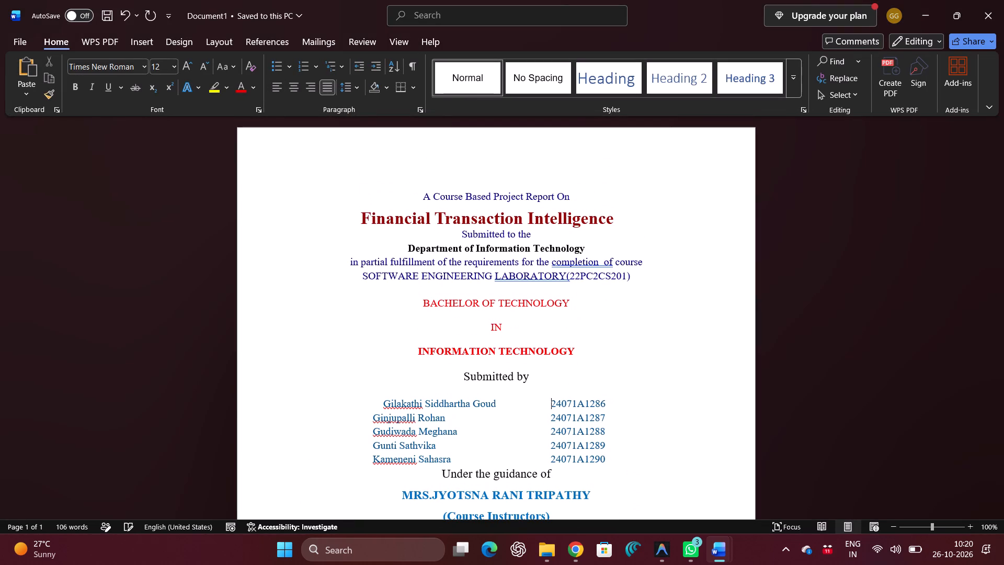
Indent the second and third student names on the cover page with leading spaces to match the first name.
left_click(372, 414)
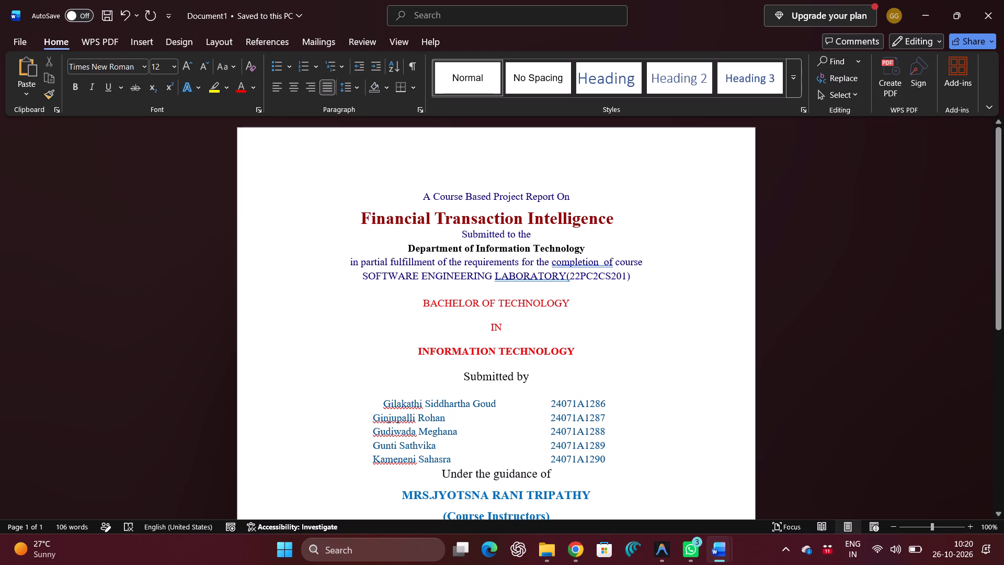
key("space")
key("space")
key("space")
key("space")
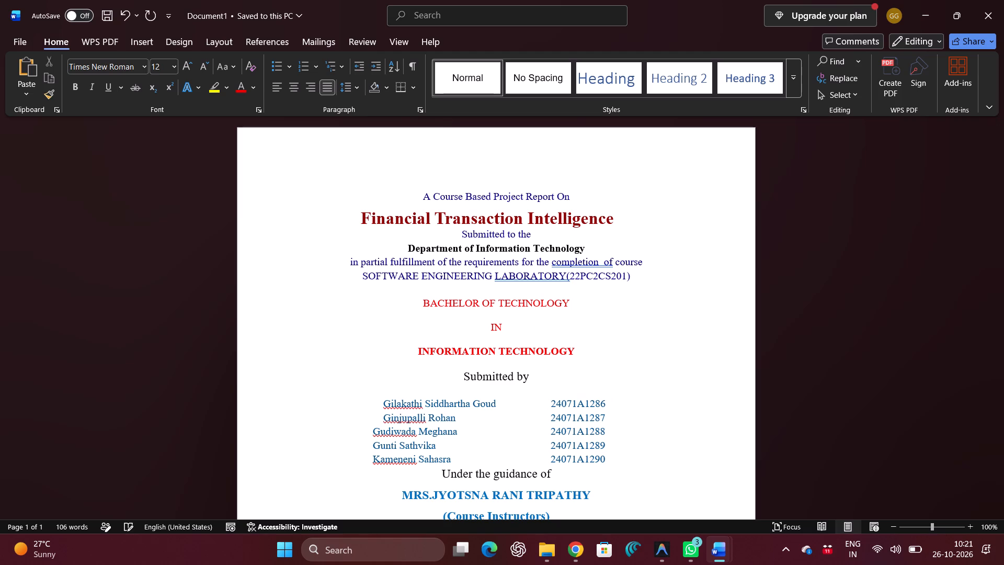
left_click(371, 433)
key("space")
key("space")
key("space")
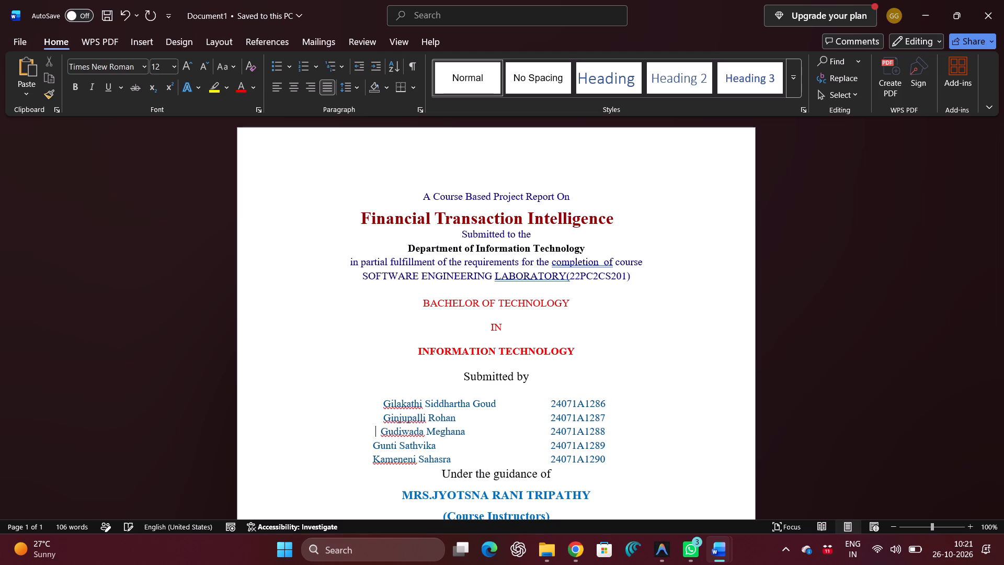
key("space")
key("BackSpace")
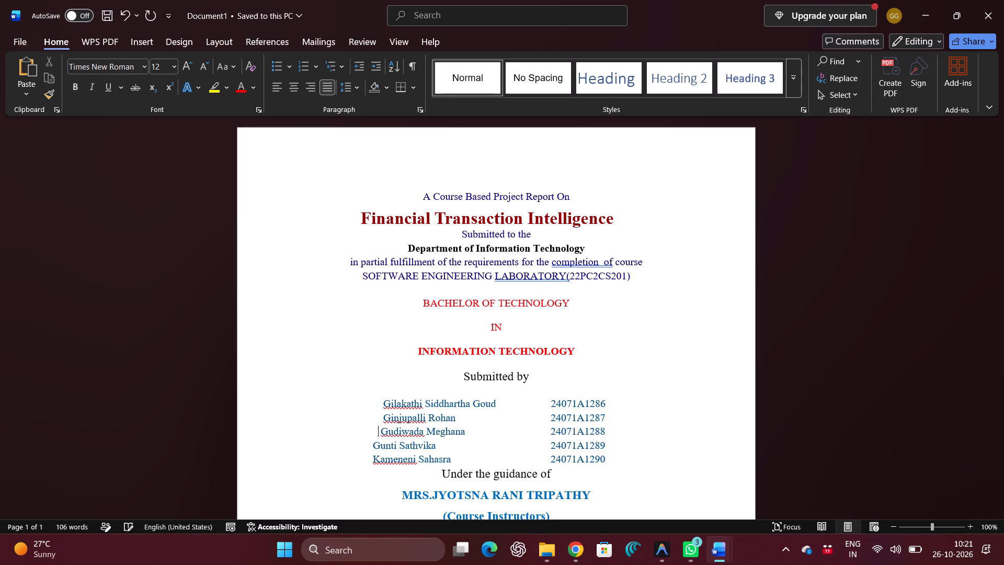
Indent the fourth and fifth student names on the cover page with three leading spaces each.
left_click(373, 443)
key("space")
key("space")
key("space")
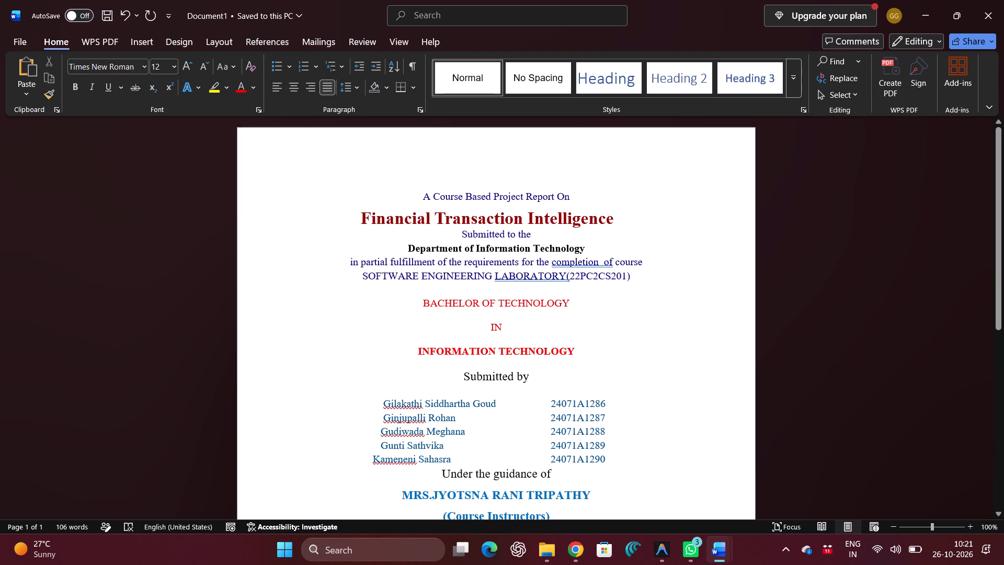
left_click(375, 459)
key("space")
key("space")
key("space")
Remove one leading space before the second student's name so it aligns with the names below it.
scroll(374, 428, "up", 3, "ctrl")
scroll(374, 428, "down", 1)
scroll(338, 300, "up", 3, "ctrl")
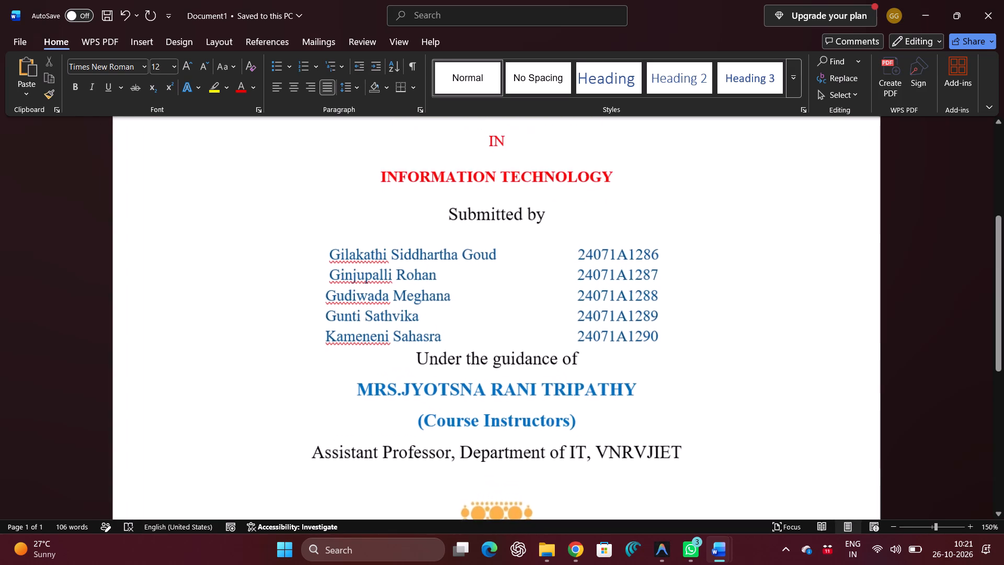
left_click(313, 292)
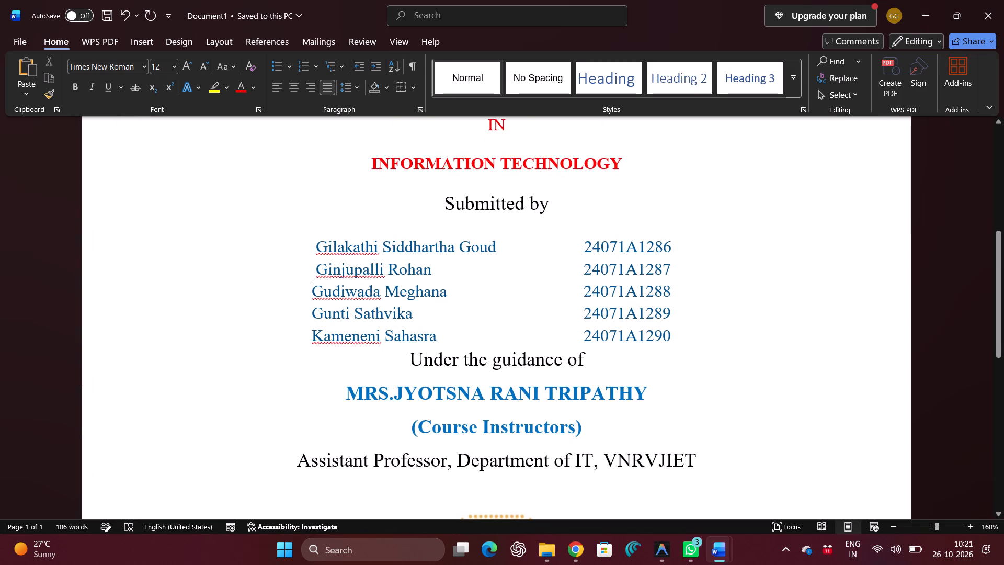
left_click(318, 263)
key("BackSpace")
Insert a blank page after the October 2026 line at the end of the cover page.
scroll(350, 345, "down", 1)
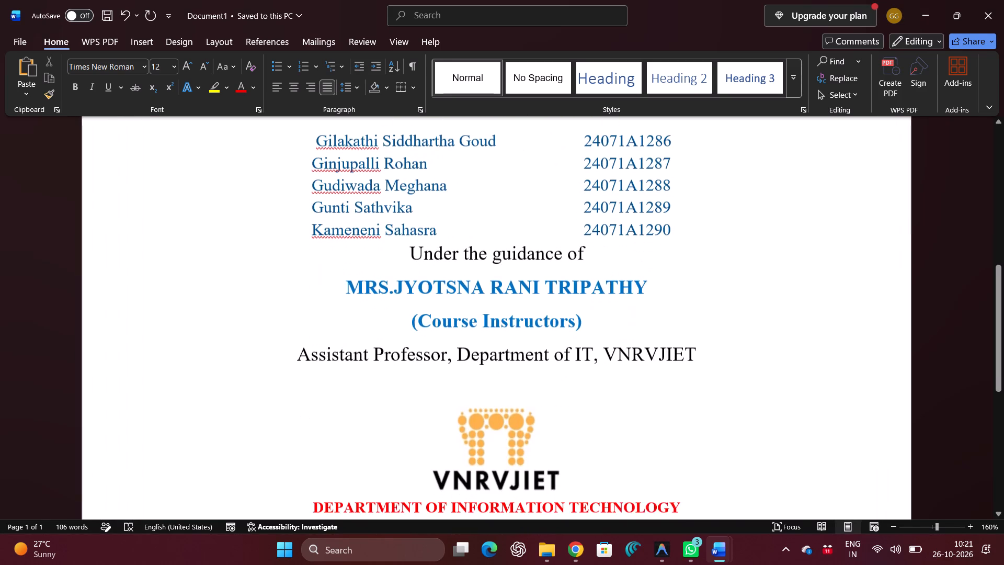
scroll(350, 345, "down", 1, "ctrl")
scroll(350, 345, "down", 1)
scroll(350, 345, "down", 2, "ctrl")
scroll(350, 345, "down", 1)
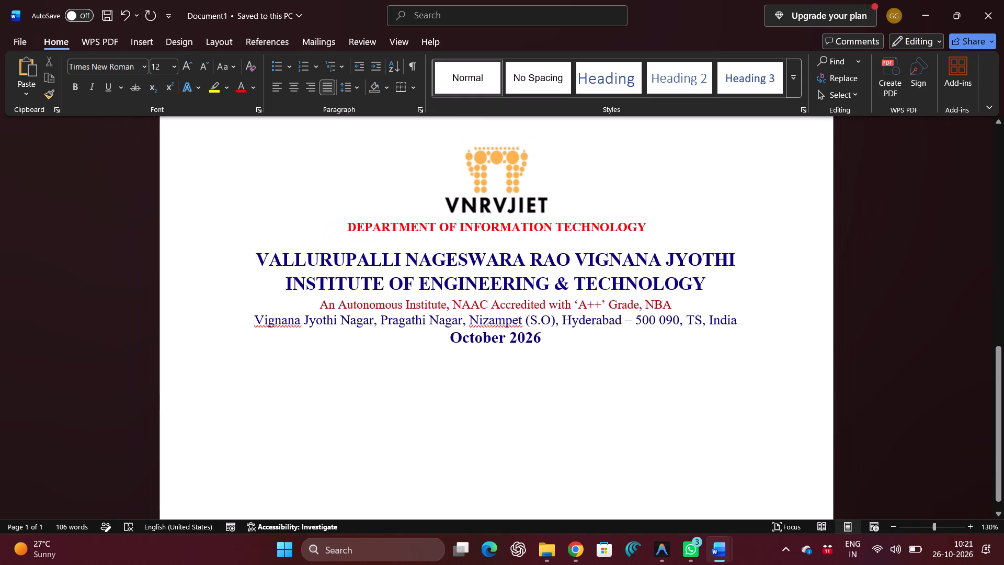
scroll(350, 345, "down", 3)
scroll(350, 345, "down", 3, "ctrl")
left_click(594, 490)
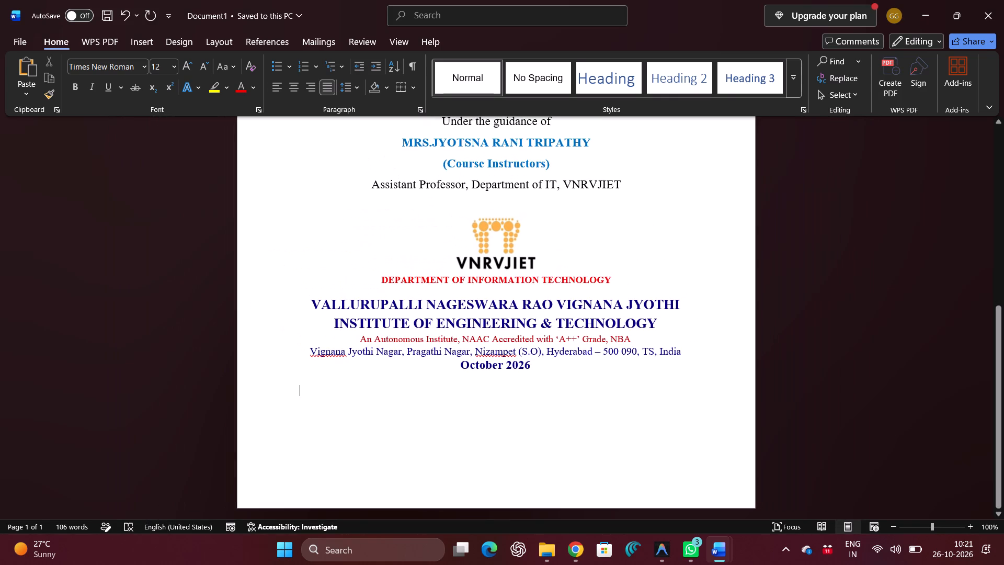
left_click(154, 42)
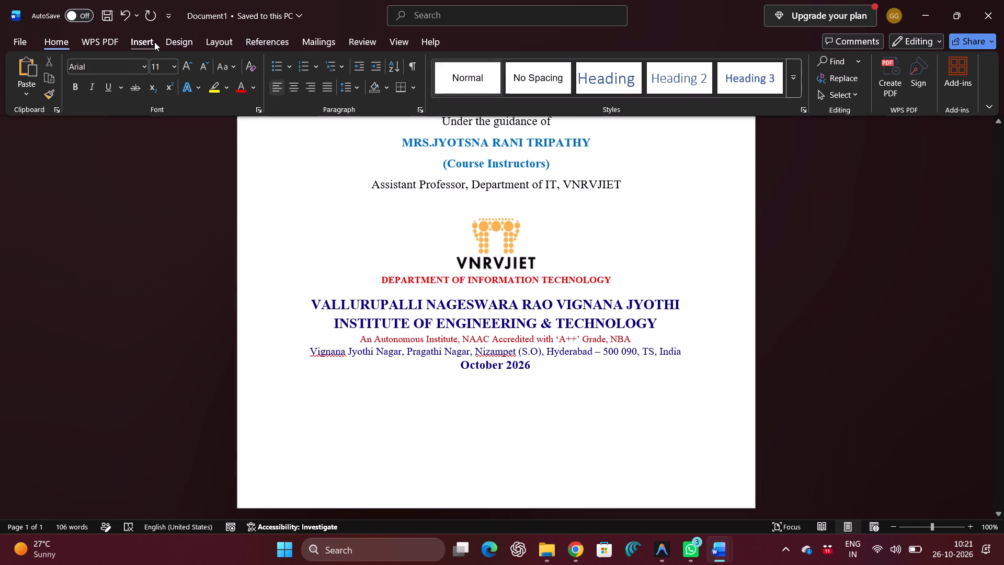
left_click(47, 74)
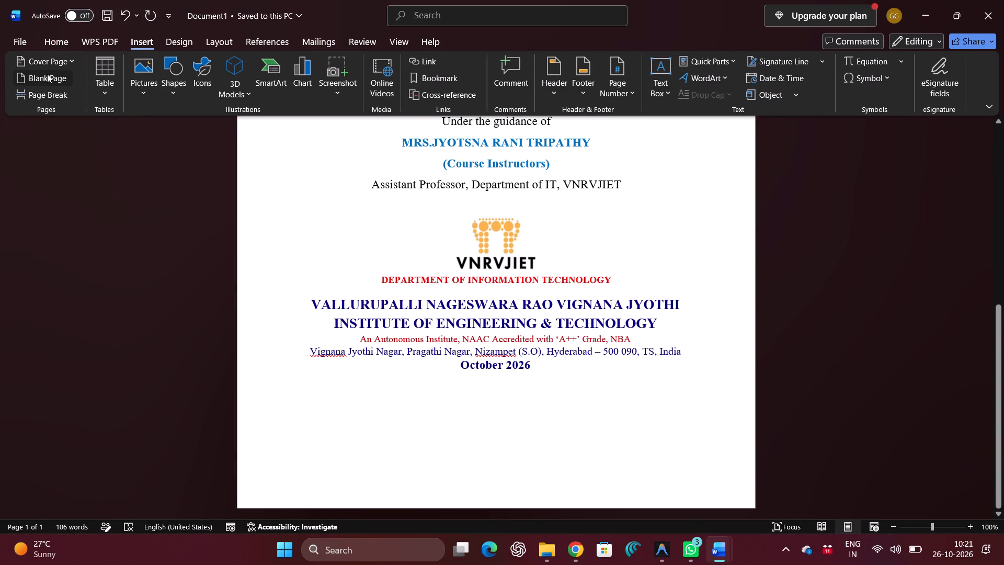
scroll(445, 254, "down", 1)
Copy the Se cbp report's certificate page, from the institute heading through Course based Projects Reviewer, onto Document1's new second page.
key("alt+Tab")
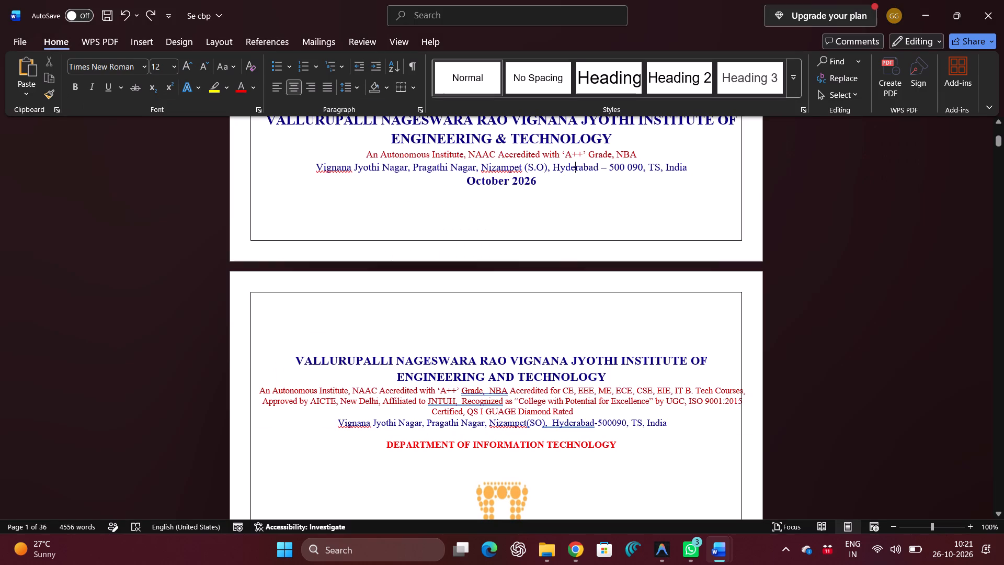
scroll(565, 374, "down", 1)
scroll(370, 191, "up", 1)
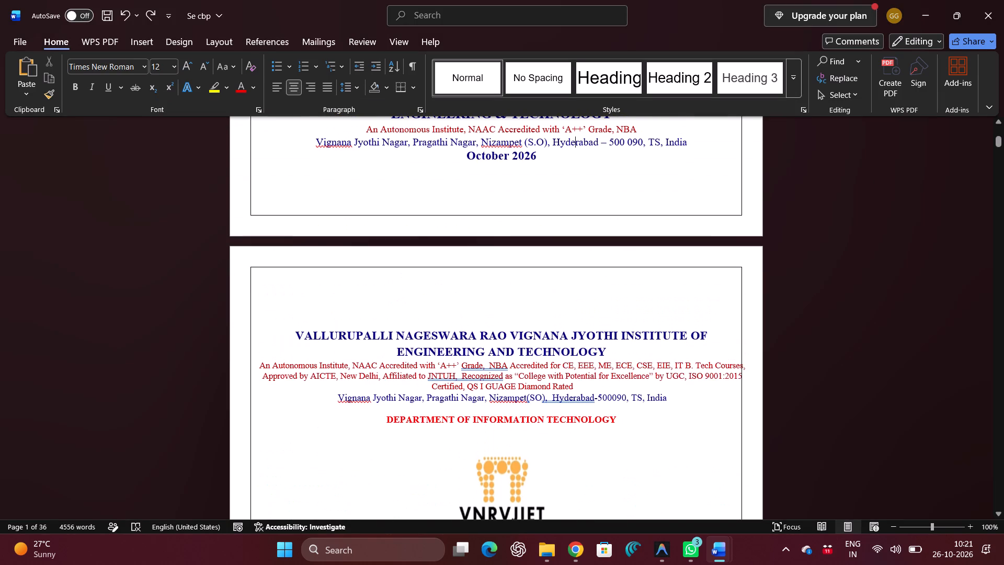
left_click_drag(283, 304, 566, 344)
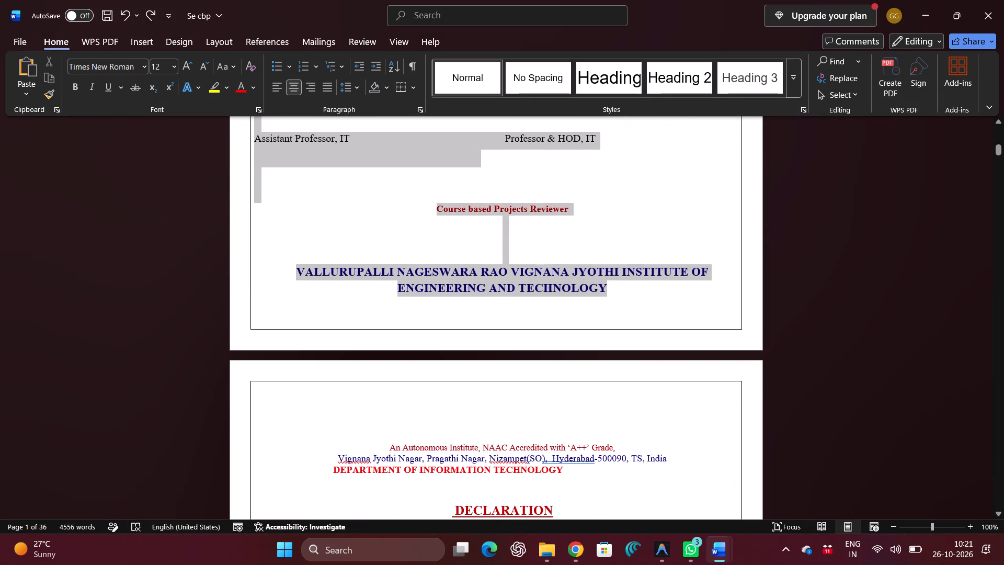
left_click_drag(566, 344, 581, 223)
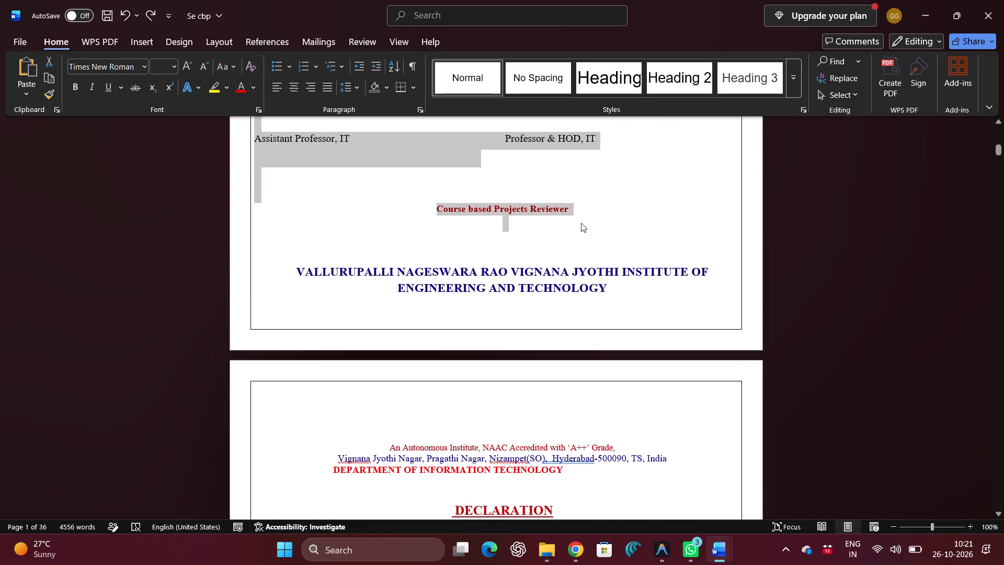
key("ctrl+c")
left_click(581, 223)
key("alt+Tab")
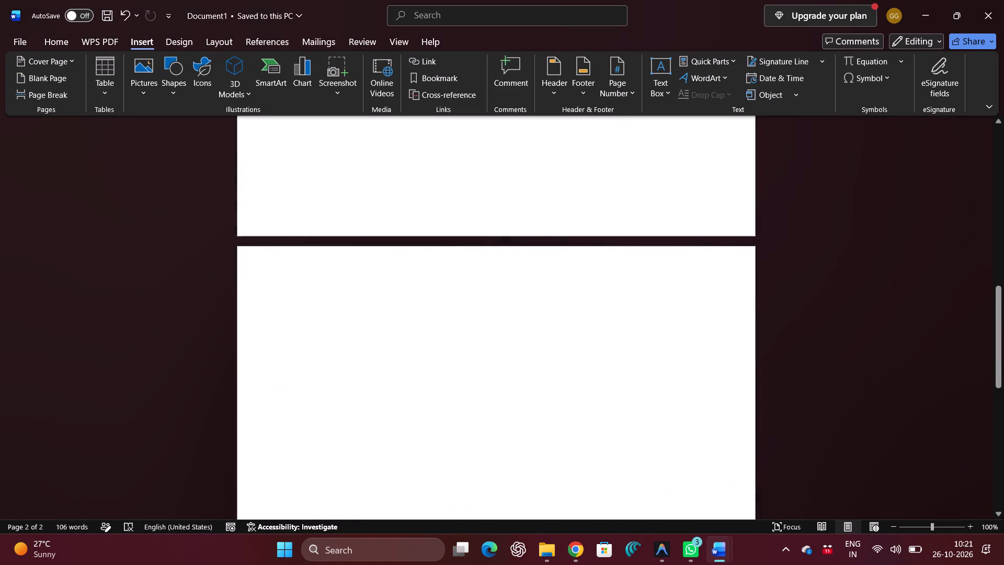
key("ctrl+v")
scroll(581, 223, "up", 1)
scroll(461, 222, "up", 1)
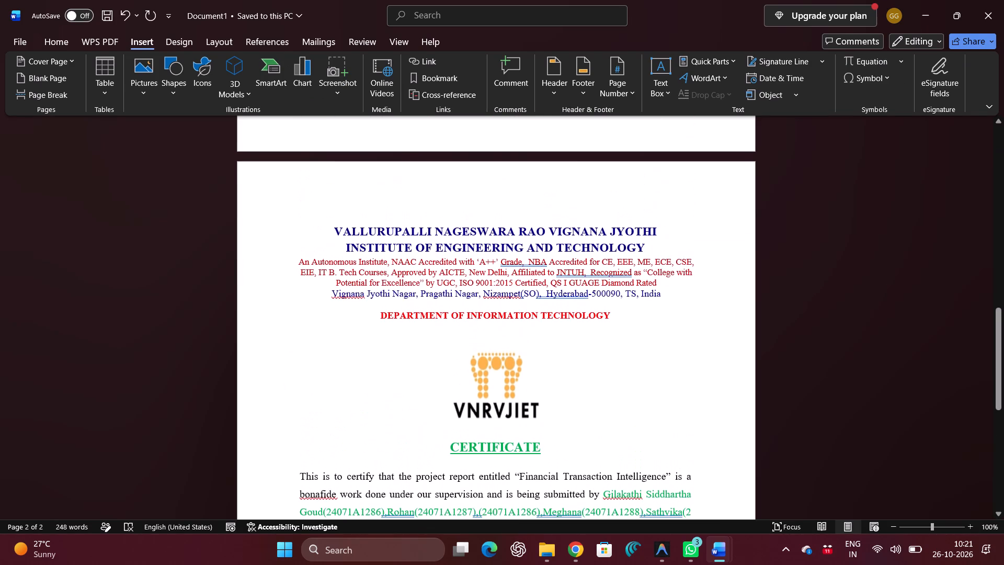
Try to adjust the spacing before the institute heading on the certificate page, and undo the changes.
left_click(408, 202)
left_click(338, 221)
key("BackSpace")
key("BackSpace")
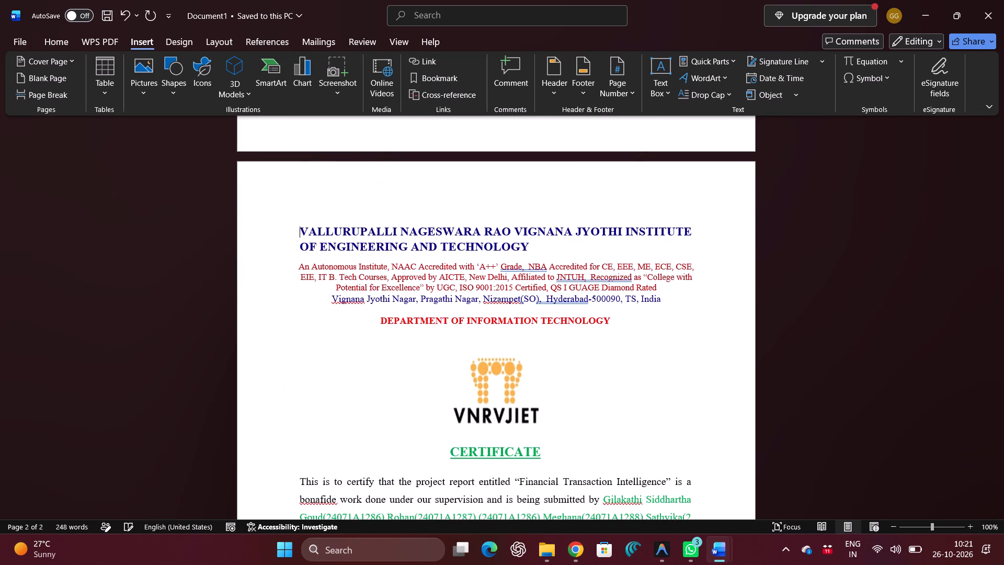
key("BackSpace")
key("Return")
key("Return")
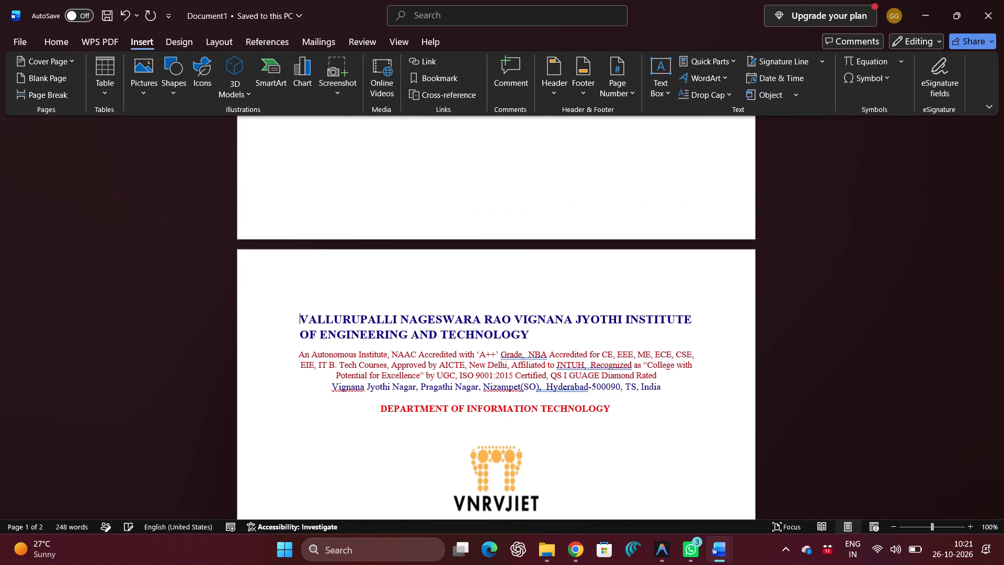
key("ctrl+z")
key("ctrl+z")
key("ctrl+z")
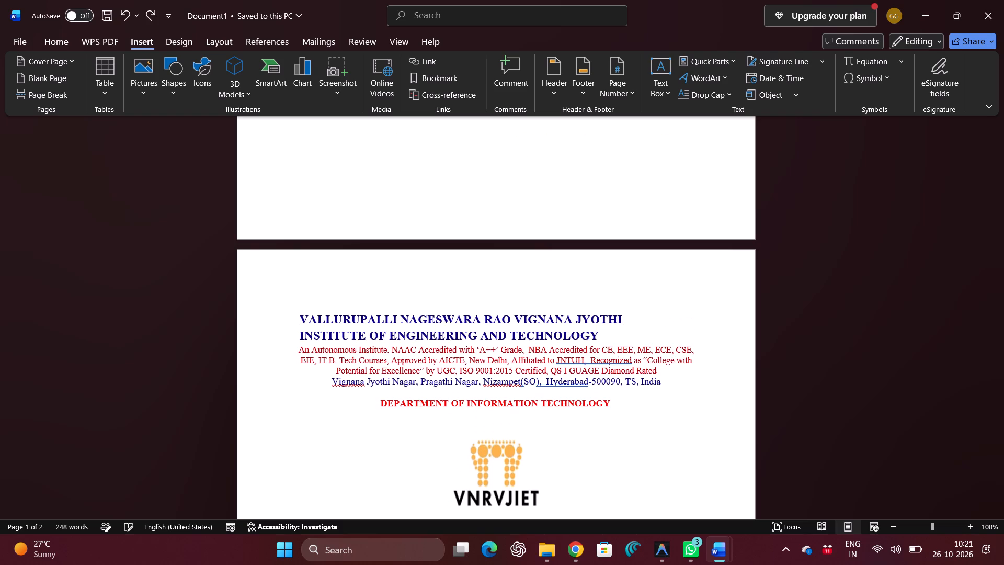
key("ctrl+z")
Examine the pasted certificate page from the CERTIFICATE heading down to the end of the page.
scroll(433, 301, "down", 1)
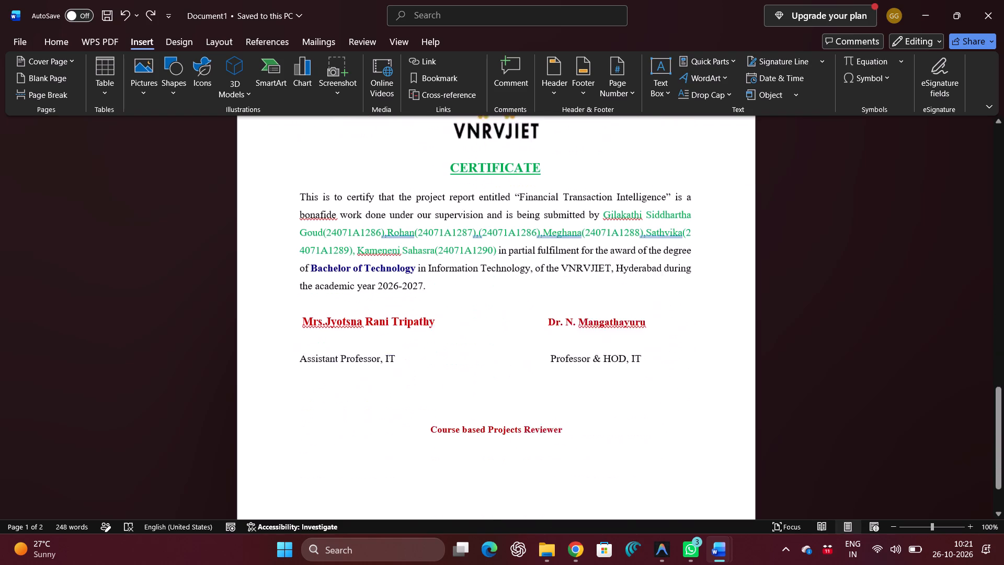
scroll(433, 301, "down", 1)
left_click(407, 321)
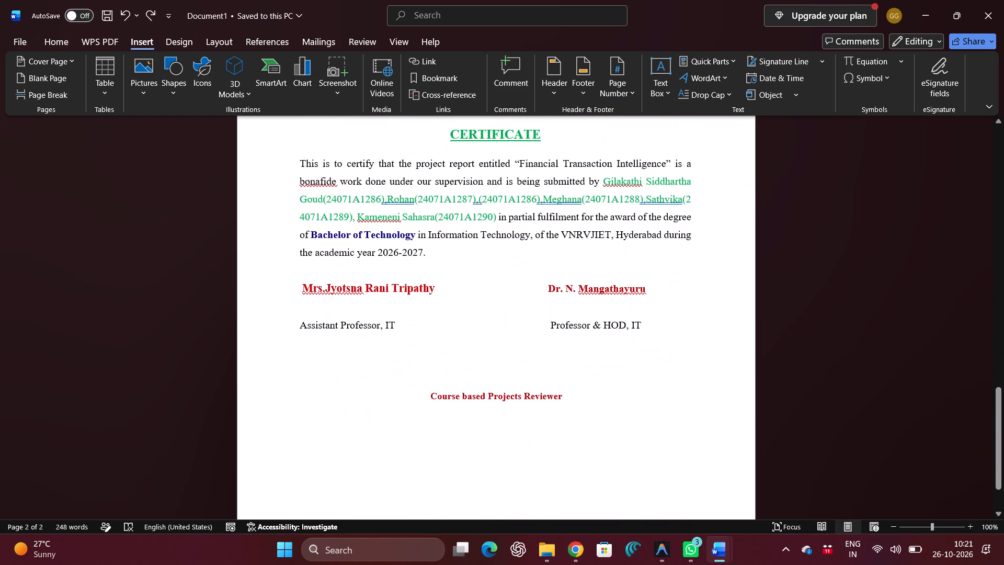
left_click(429, 346)
scroll(429, 346, "down", 2)
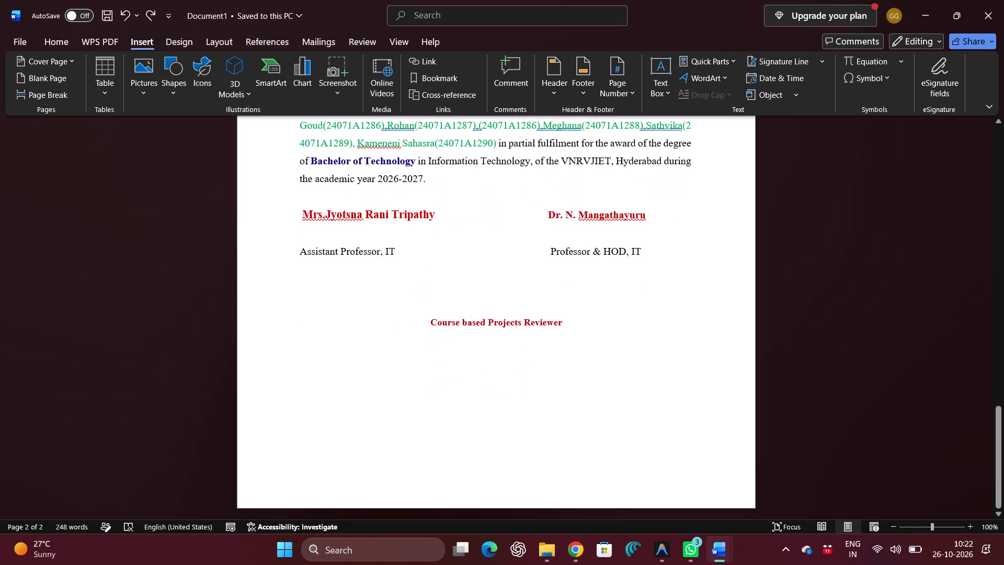
scroll(429, 346, "down", 1)
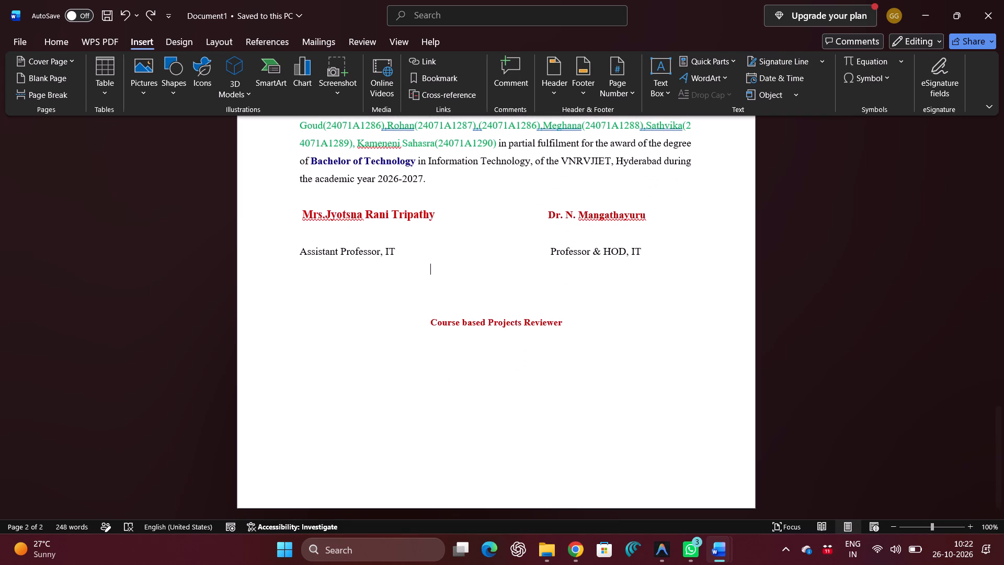
scroll(429, 346, "down", 3)
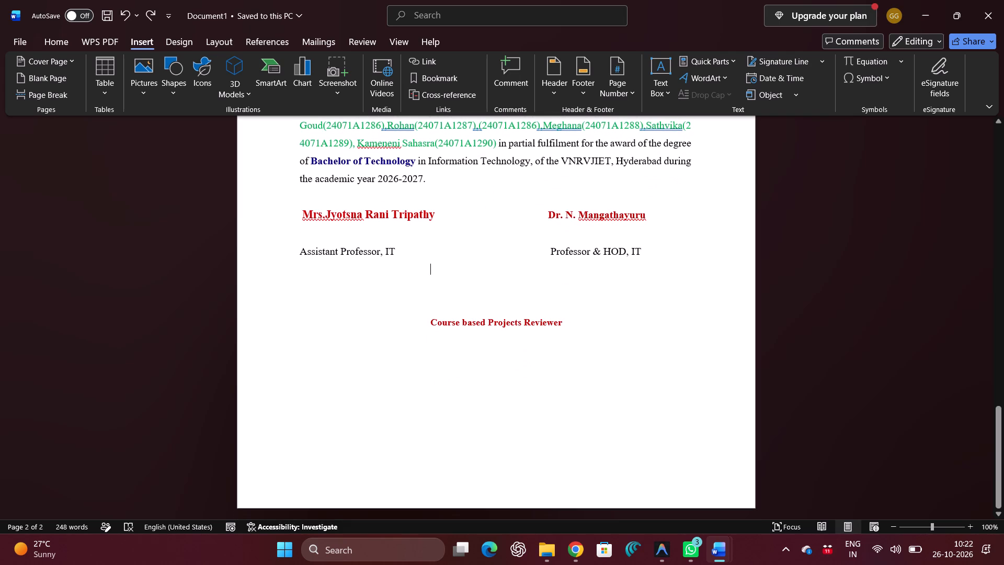
Insert a blank page after the Course based Projects Reviewer line at the end of the certificate page.
scroll(463, 265, "up", 1)
scroll(463, 265, "down", 2)
left_click(462, 440)
left_click(48, 71)
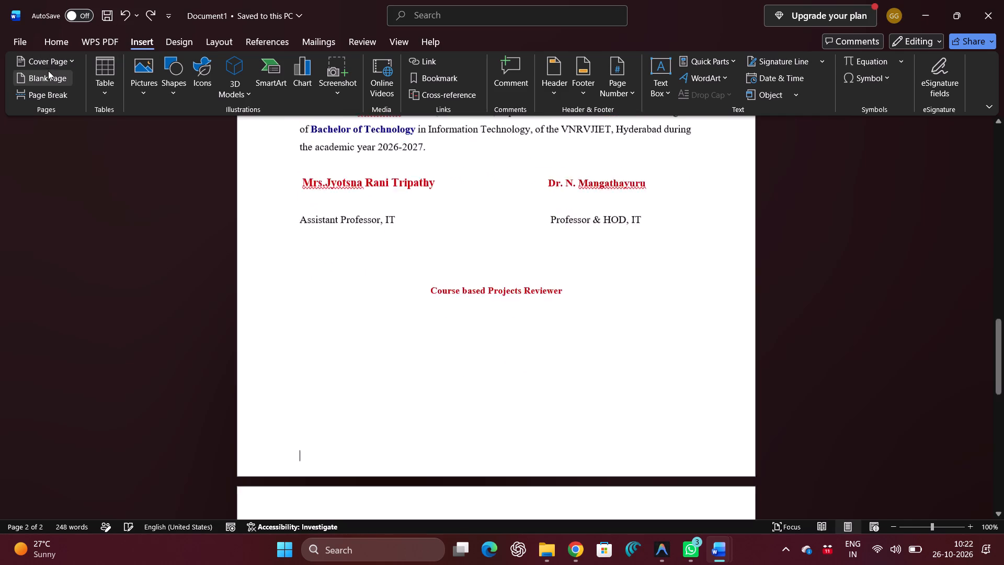
Copy the Se cbp report's declaration page, from the institute heading through the student names and roll numbers, onto Document1's new third page.
key("alt+Tab")
scroll(637, 310, "down", 1)
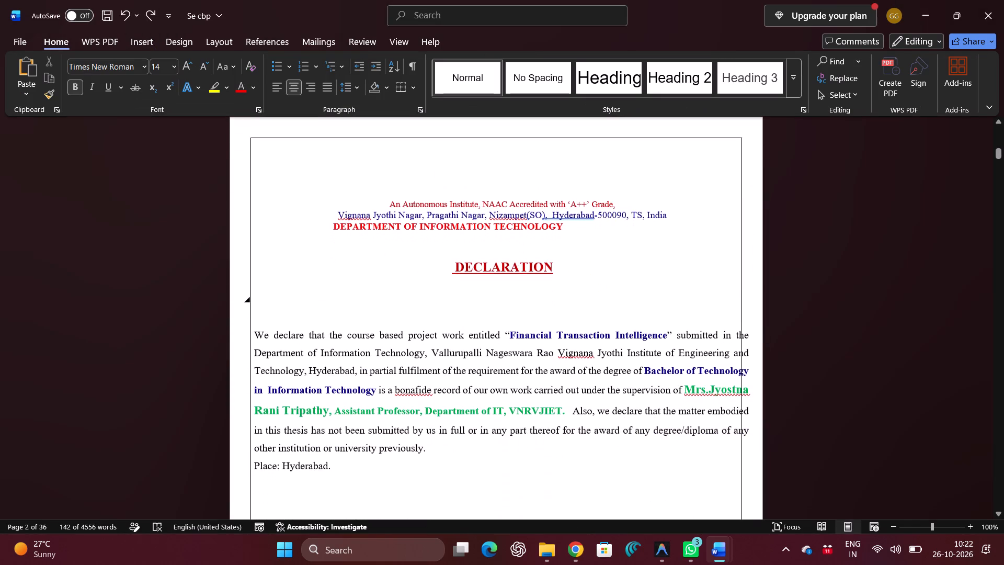
left_click_drag(437, 251, 464, 487)
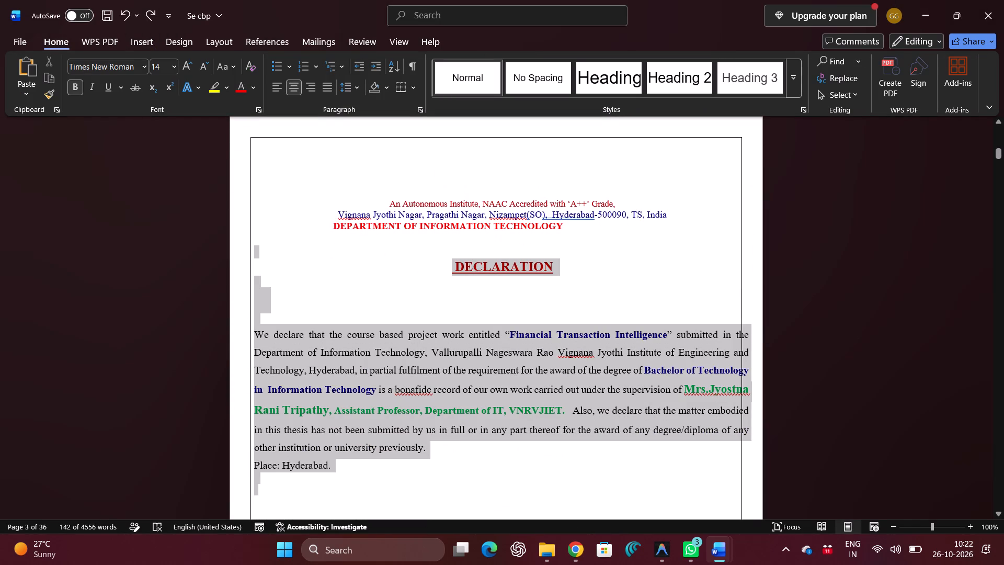
left_click_drag(464, 487, 464, 471)
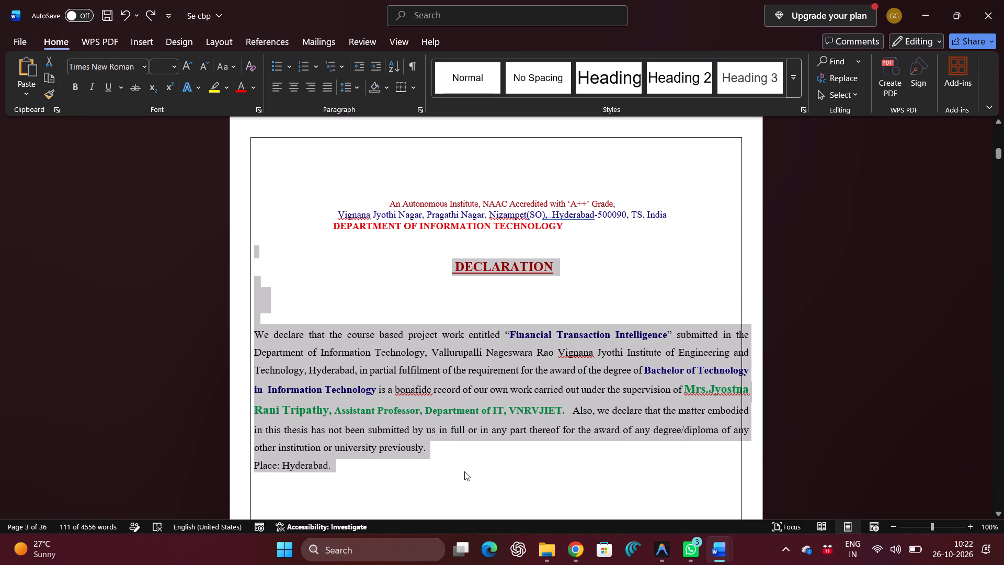
key("ctrl+c")
left_click(464, 471)
scroll(464, 471, "up", 2)
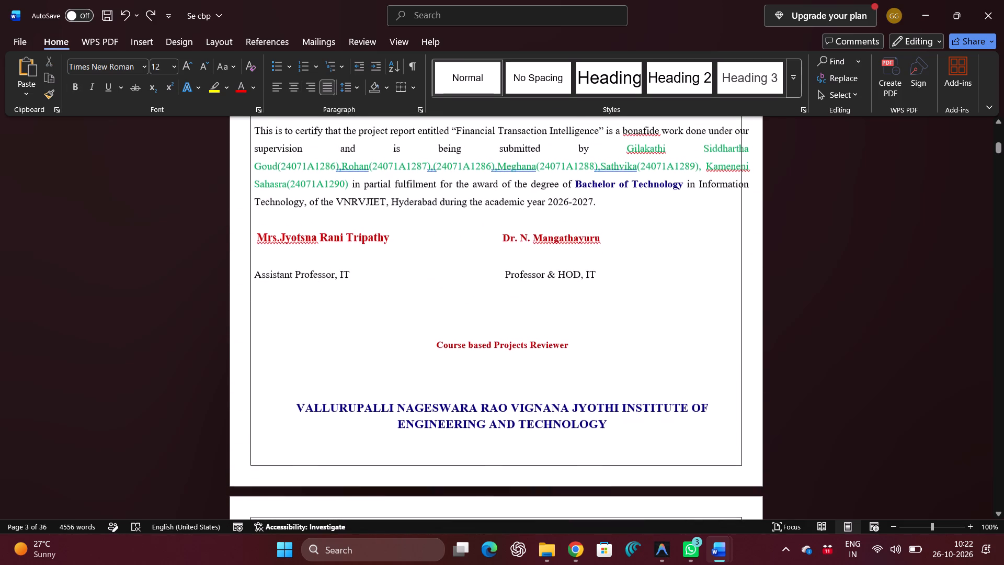
left_click_drag(296, 404, 467, 314)
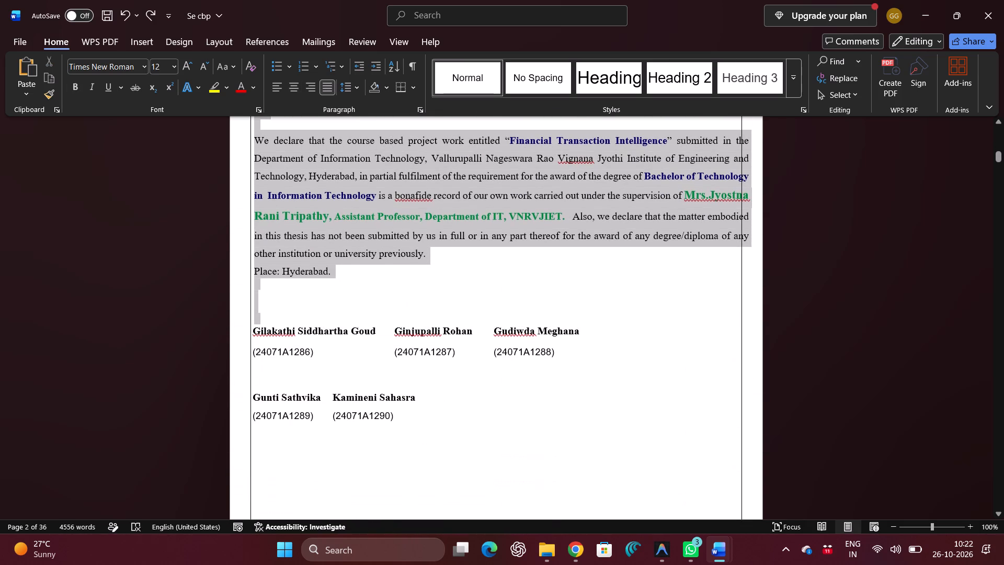
left_click_drag(467, 314, 470, 422)
key("ctrl+c")
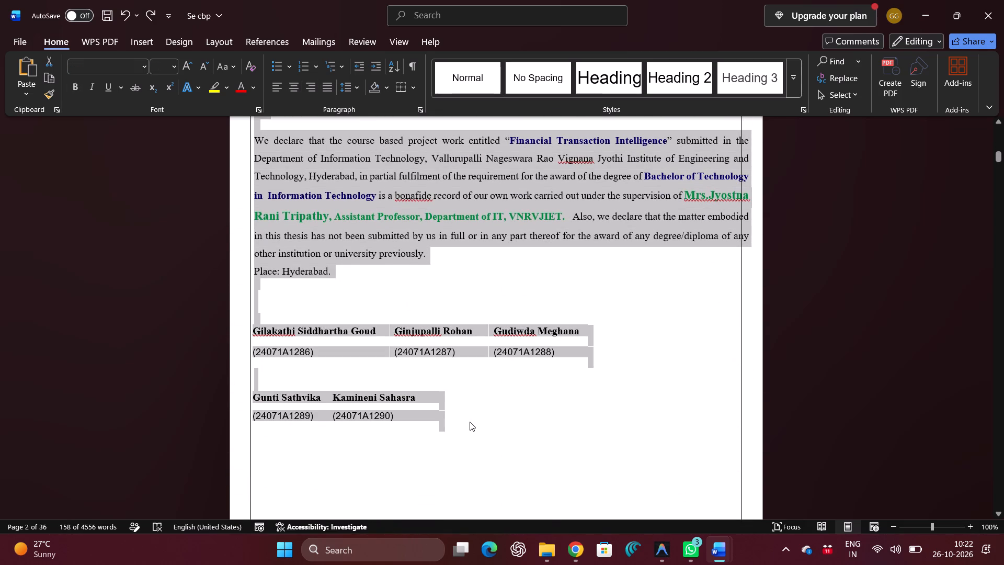
left_click(470, 422)
key("alt+Tab")
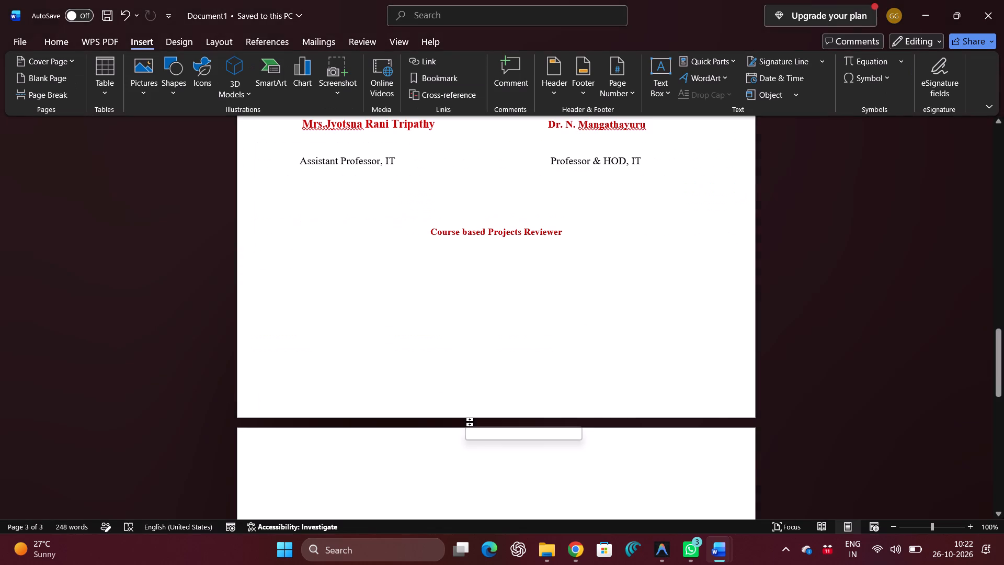
key("ctrl+v")
scroll(470, 422, "up", 1)
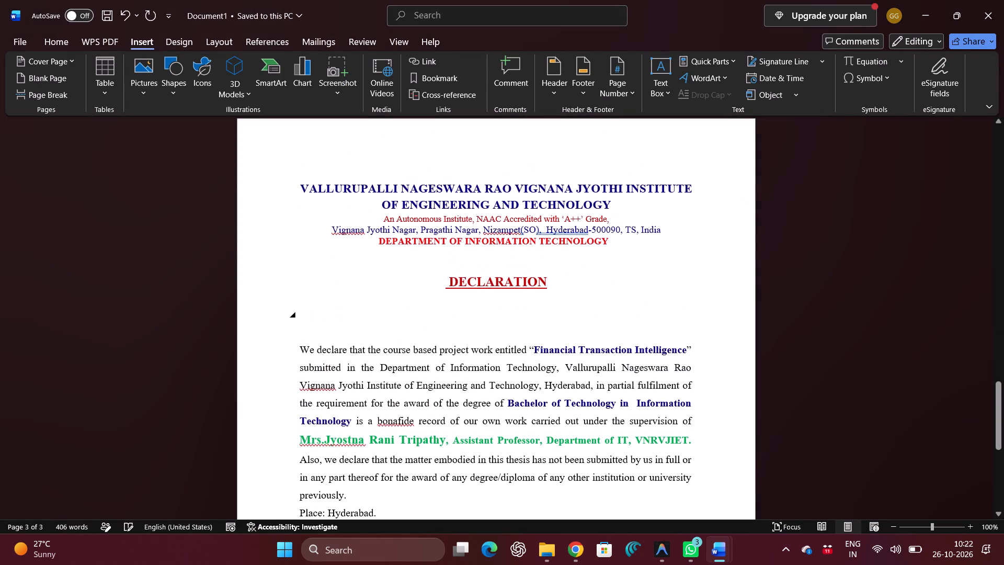
Remove the empty lines between the DECLARATION heading and the paragraph below it.
left_click(414, 304)
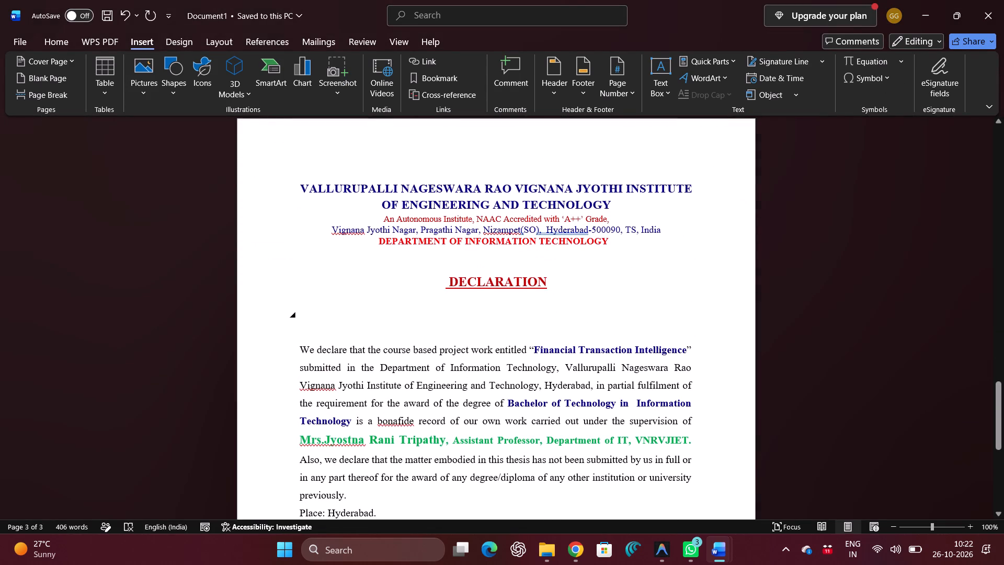
key("BackSpace")
key("BackSpace")
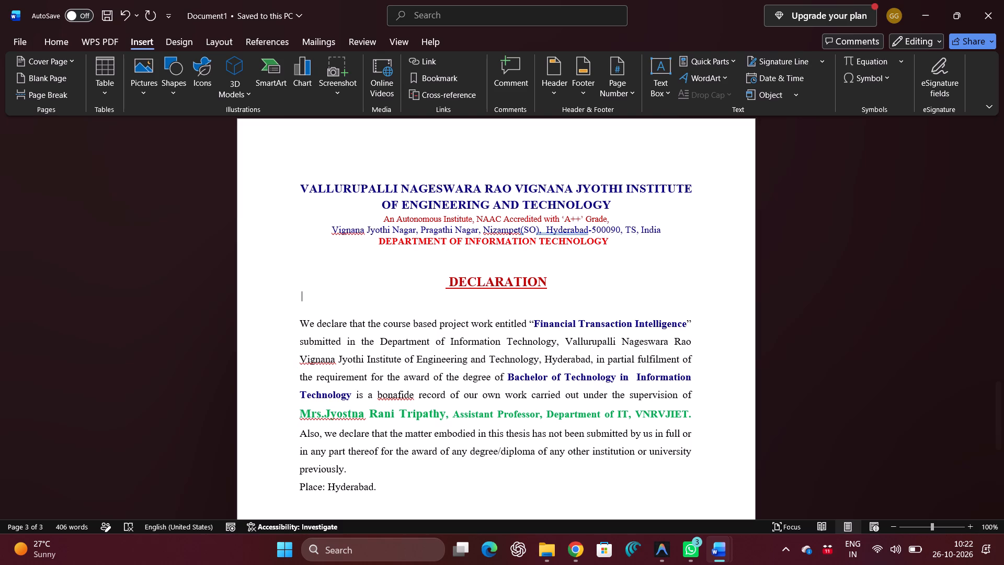
key("BackSpace")
key("BackSpace")
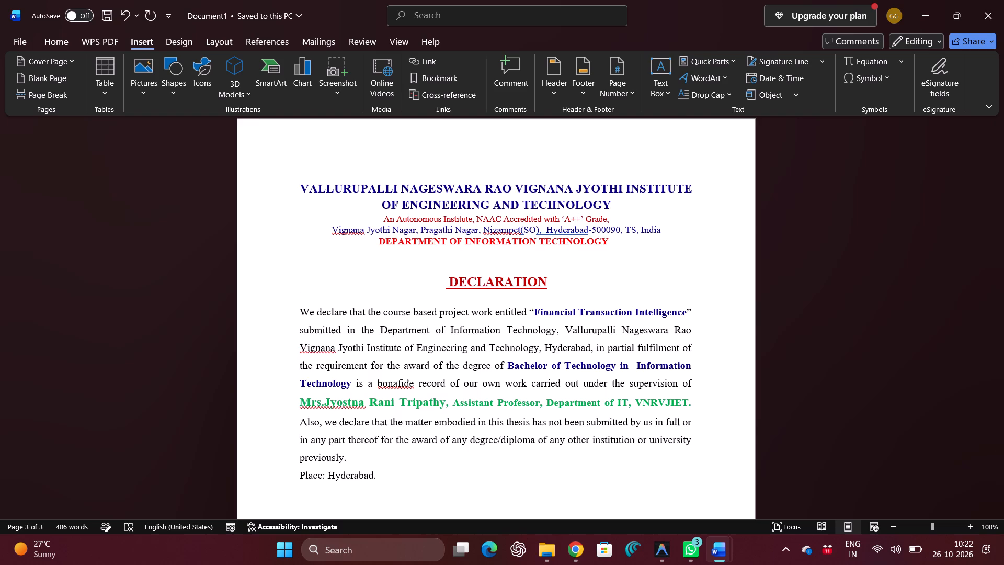
Insert a blank page after the student names and roll numbers at the end of the declaration page.
scroll(420, 306, "down", 1)
left_click(369, 358)
scroll(335, 372, "up", 1)
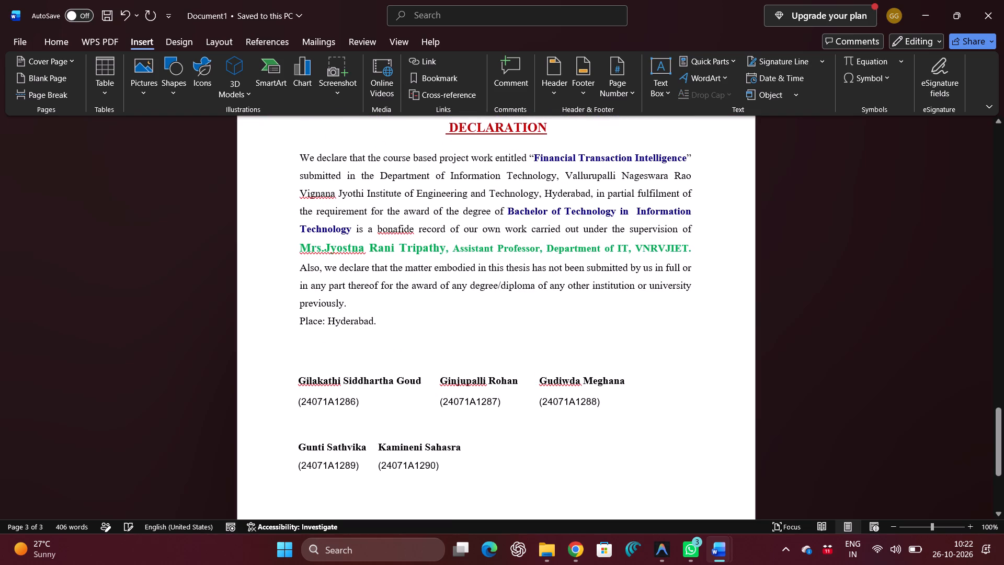
scroll(335, 372, "up", 1)
scroll(335, 372, "down", 4)
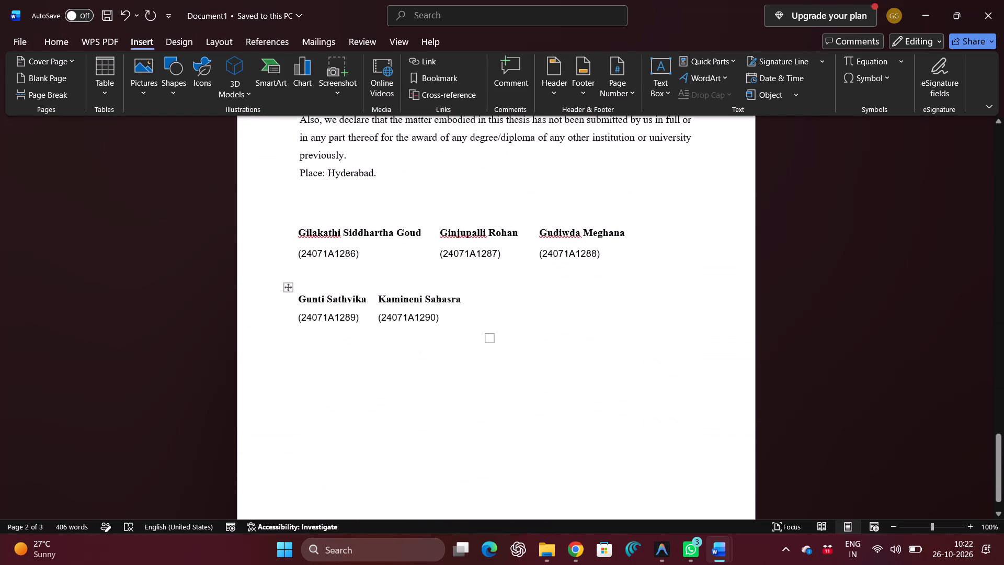
scroll(335, 372, "down", 3)
left_click(379, 408)
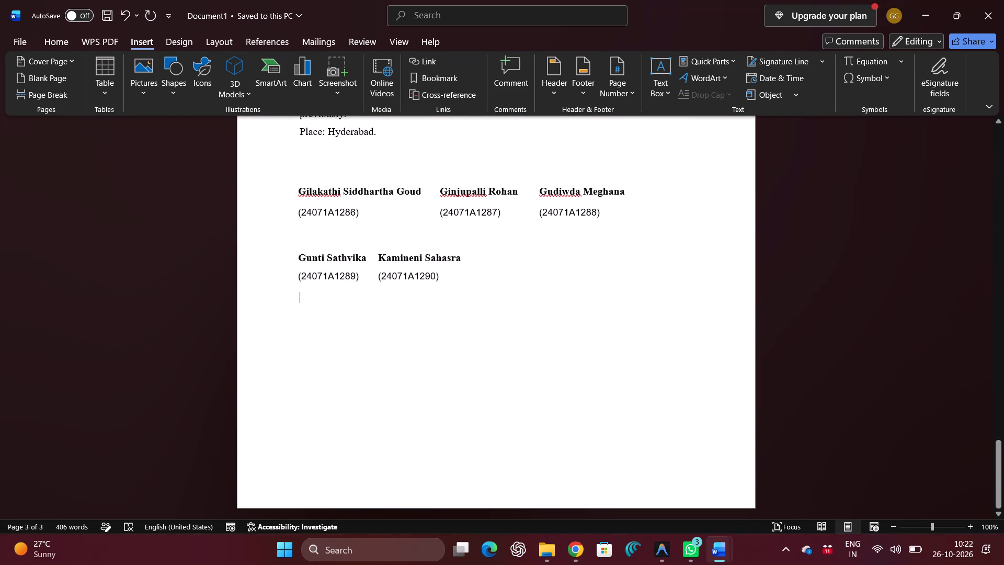
left_click(42, 73)
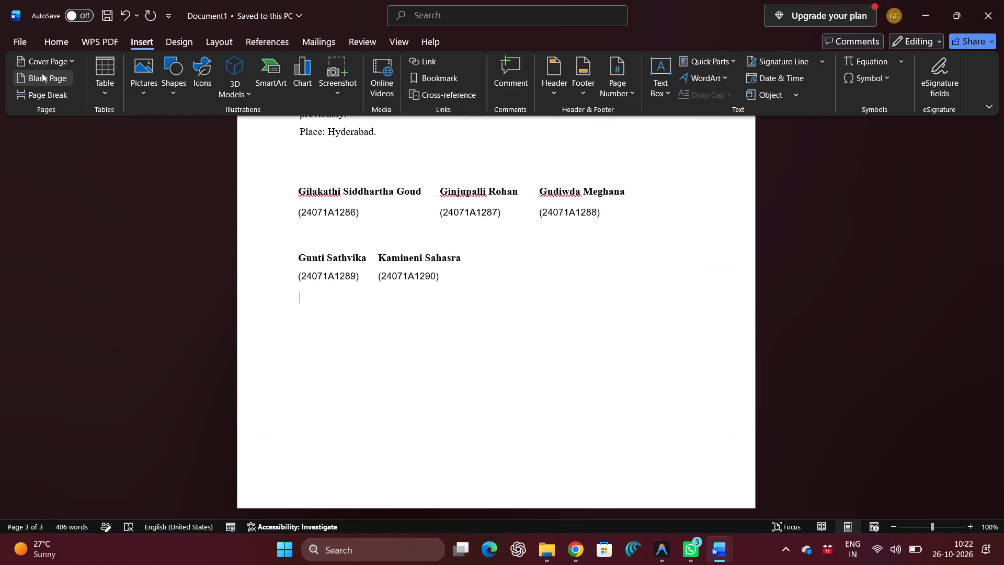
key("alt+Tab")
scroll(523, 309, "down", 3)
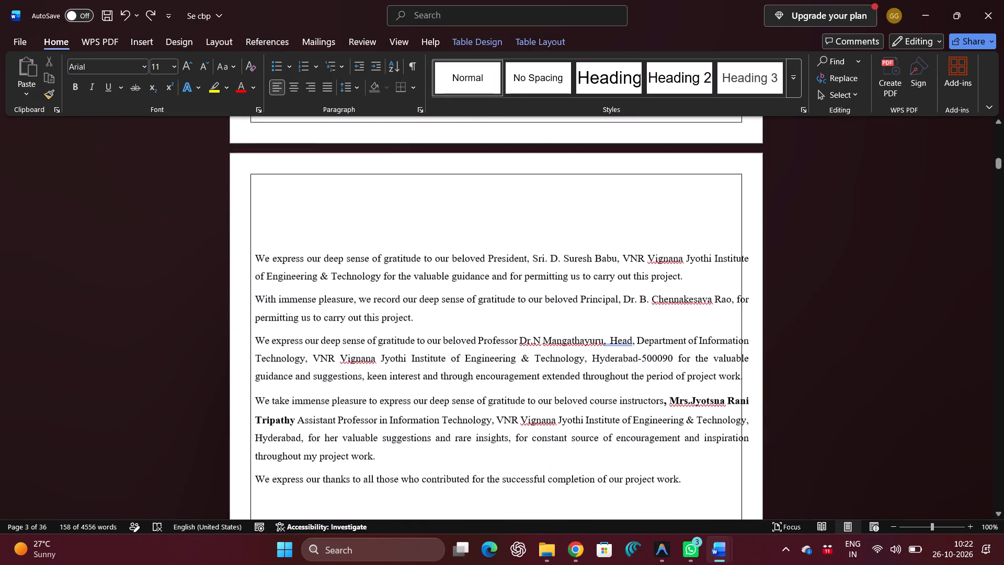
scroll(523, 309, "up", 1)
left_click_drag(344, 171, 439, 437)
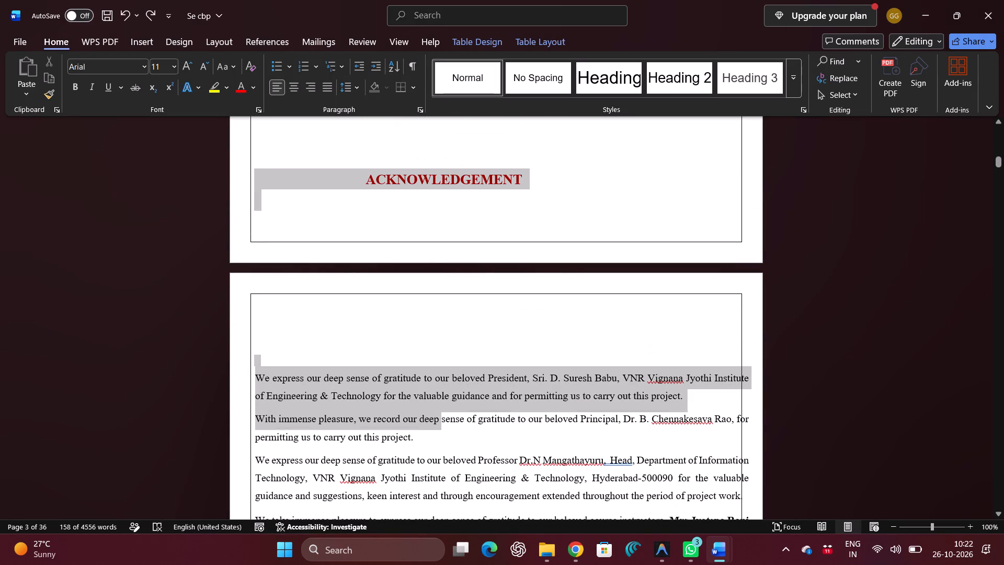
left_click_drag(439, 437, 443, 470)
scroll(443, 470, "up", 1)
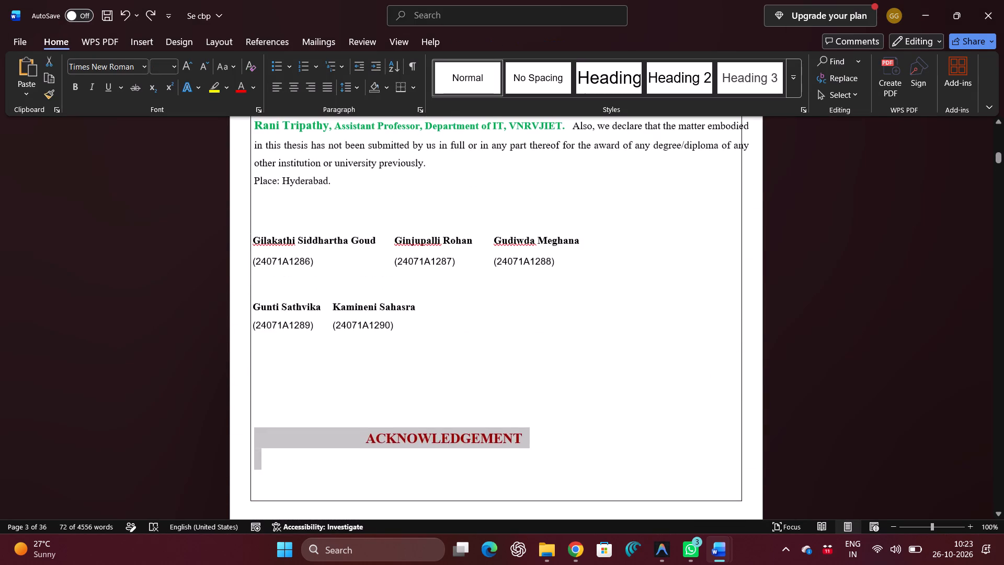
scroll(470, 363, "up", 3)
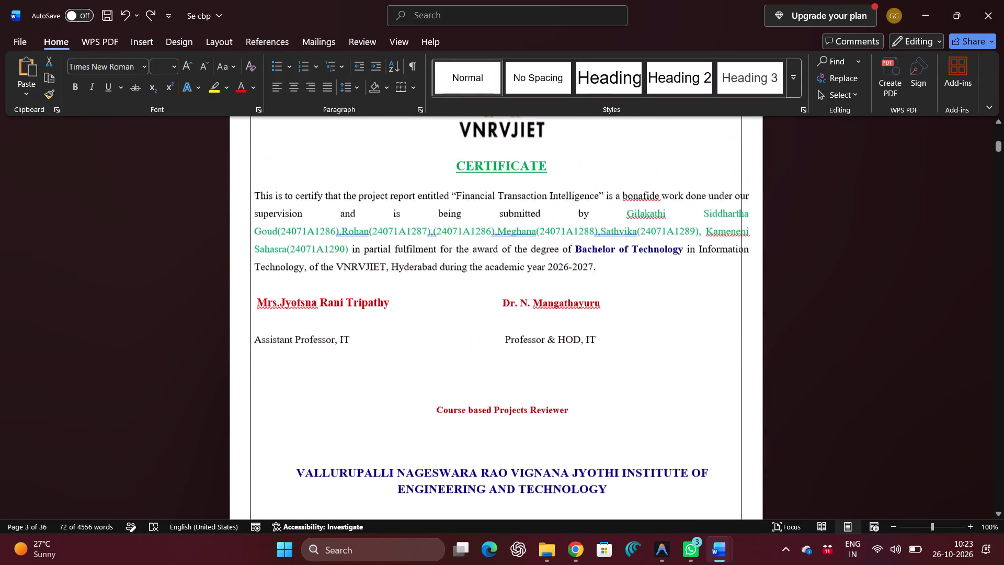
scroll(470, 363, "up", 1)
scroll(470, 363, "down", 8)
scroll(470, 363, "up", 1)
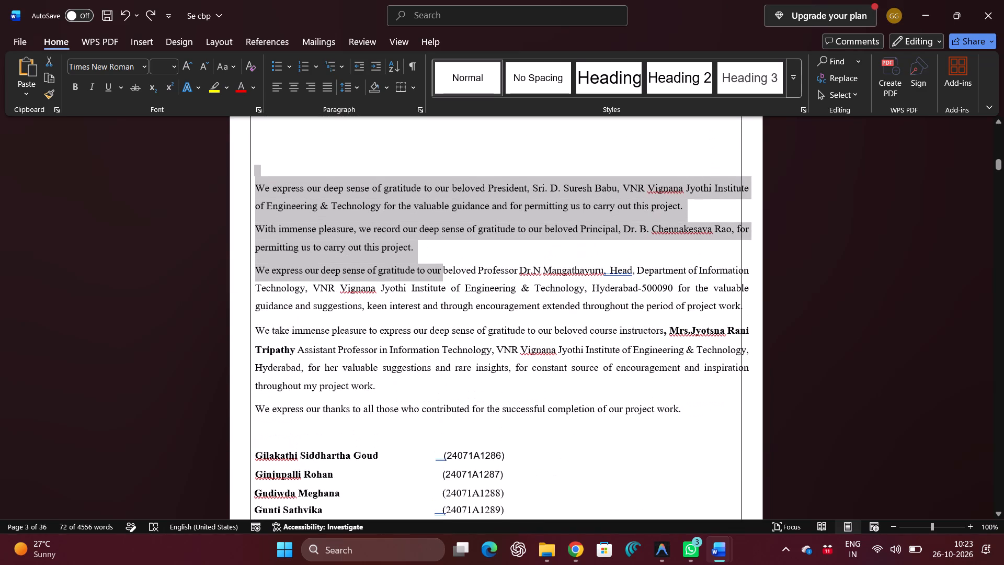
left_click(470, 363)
Copy the Se cbp report's acknowledgement, from the ACKNOWLEDGEMENT heading through the list of students, over to Document1.
scroll(470, 363, "up", 1)
scroll(392, 279, "up", 1)
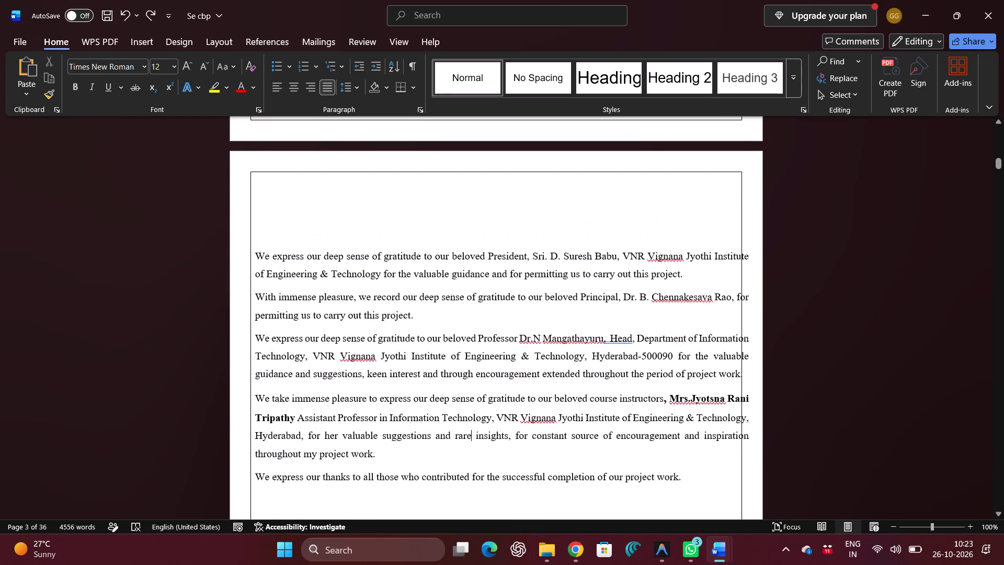
scroll(392, 279, "up", 1)
left_click_drag(351, 153, 448, 513)
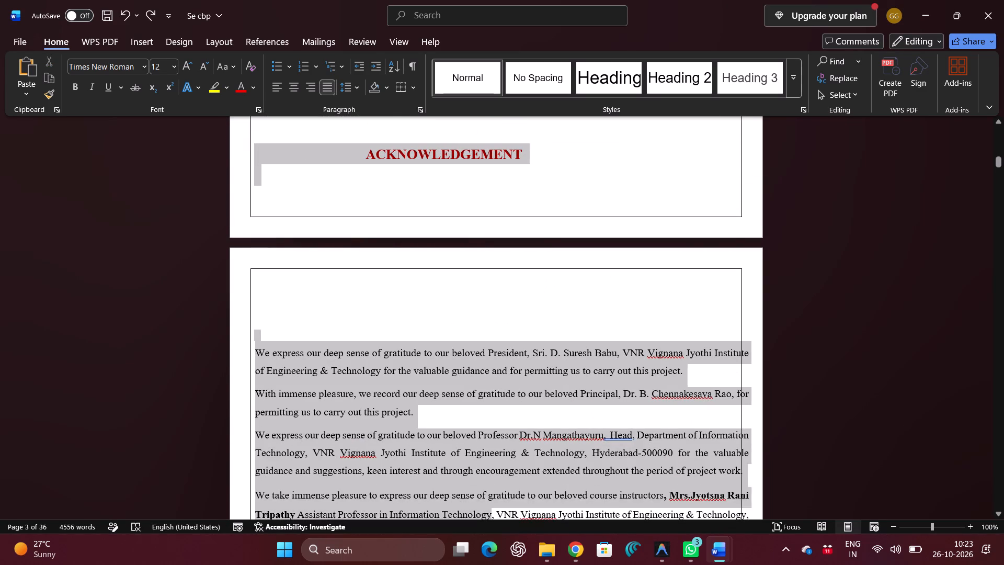
left_click_drag(448, 513, 534, 471)
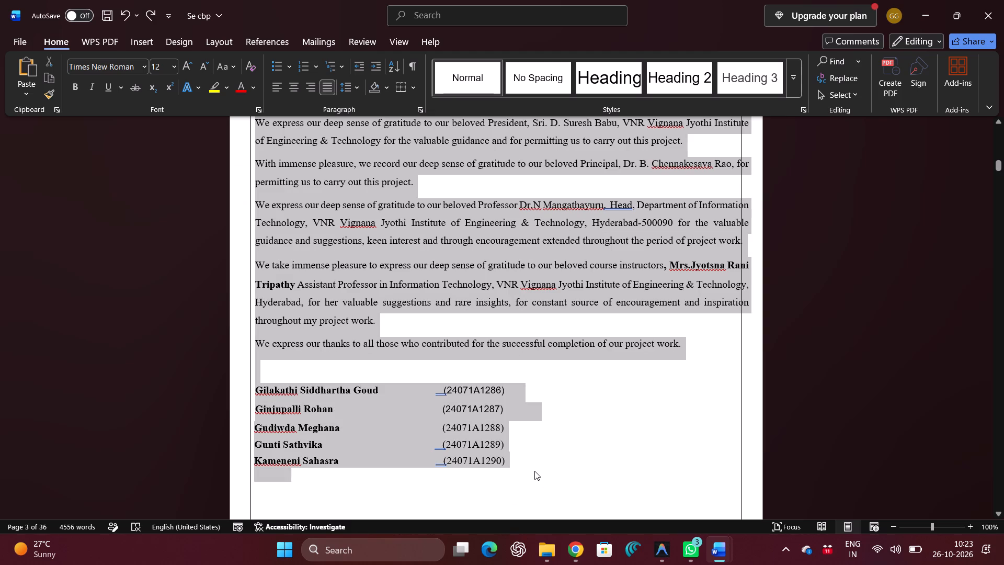
key("ctrl+c")
left_click(534, 471)
key("alt+Tab")
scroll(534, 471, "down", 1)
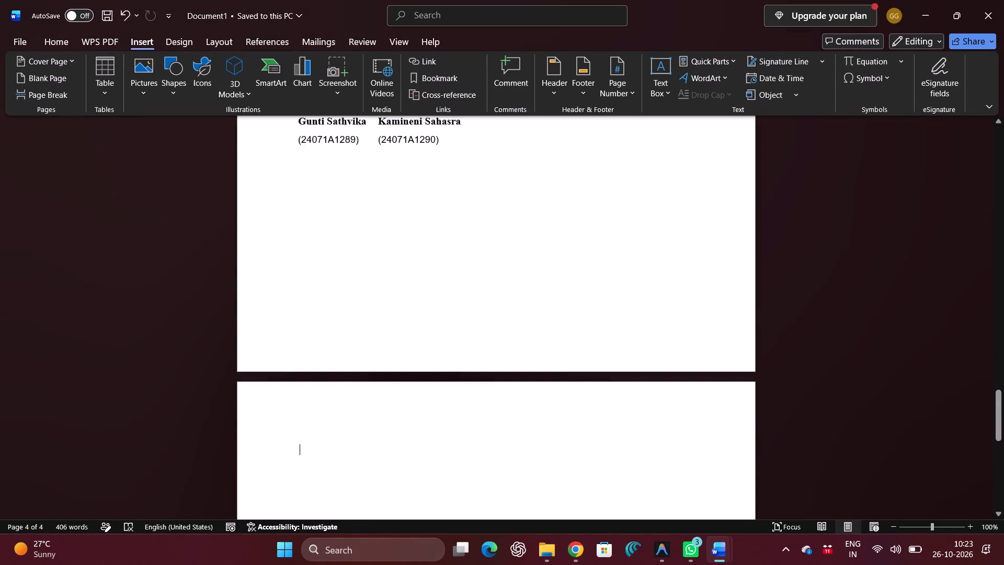
Paste the copied acknowledgement, from its heading through the list of students, onto the new blank fourth page.
scroll(534, 471, "down", 1)
key("ctrl+v")
scroll(534, 471, "up", 1)
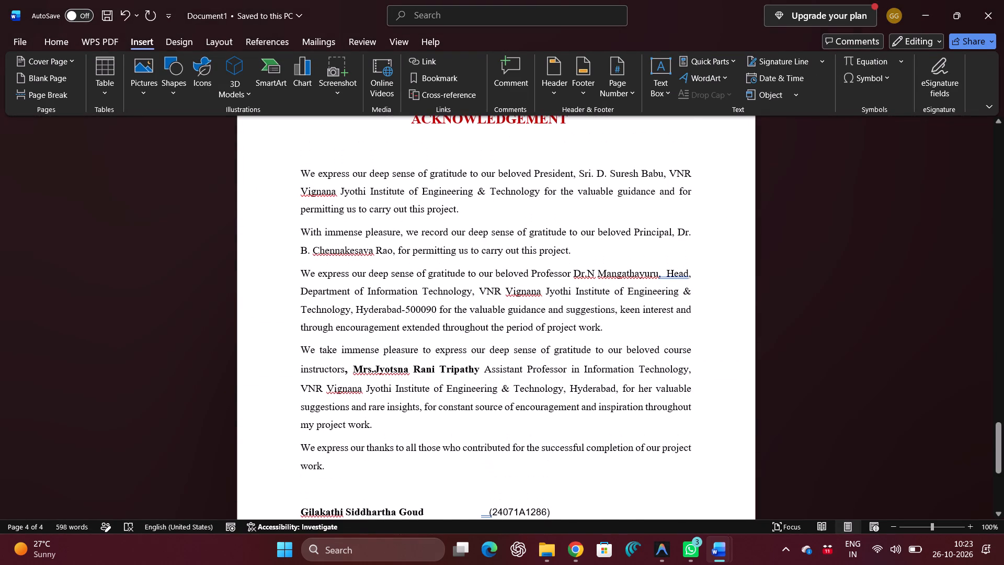
scroll(678, 275, "up", 4, "ctrl")
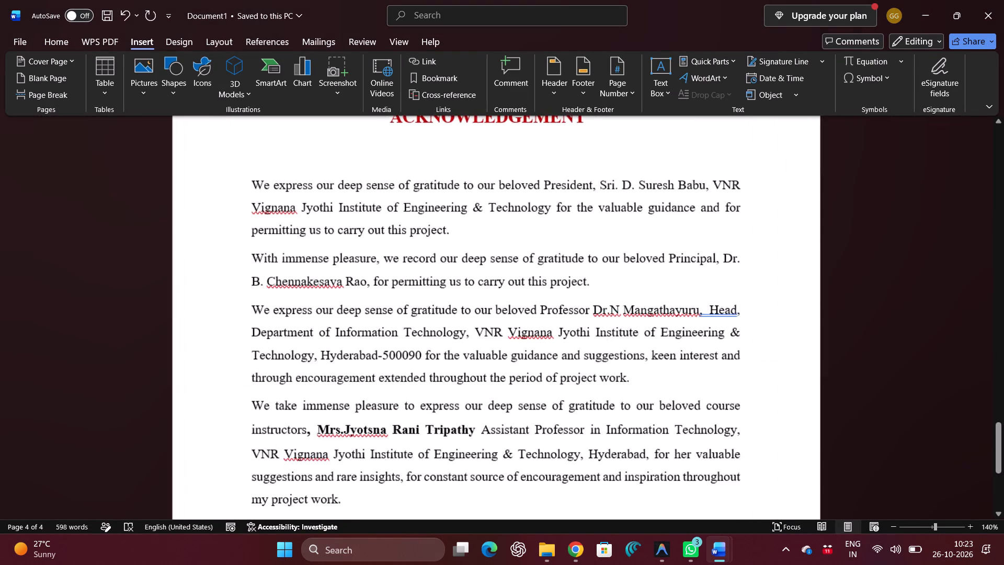
scroll(678, 275, "up", 1, "ctrl")
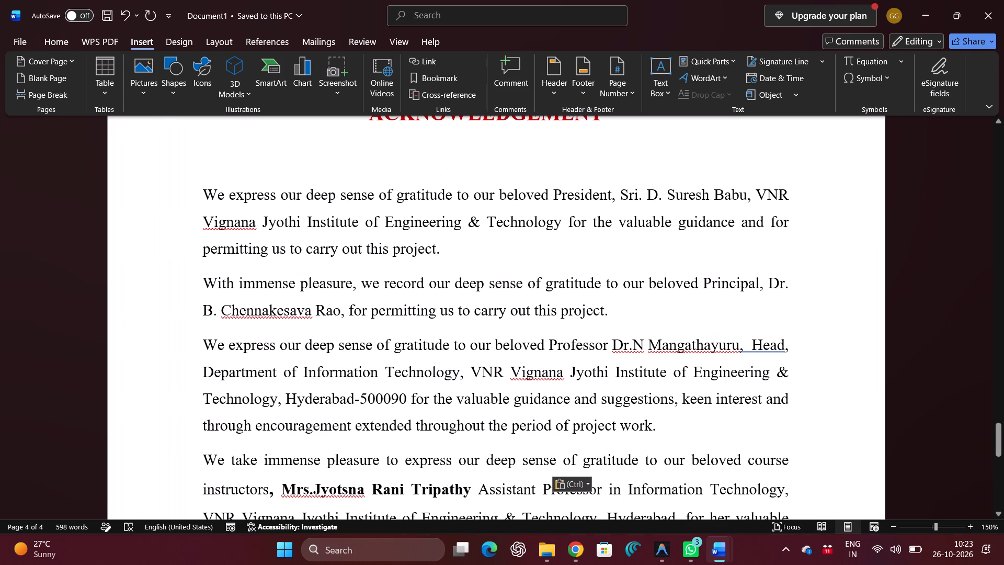
Change the course instructor's title in the acknowledgement to "Ms", followed by a space before the period.
scroll(531, 417, "down", 1)
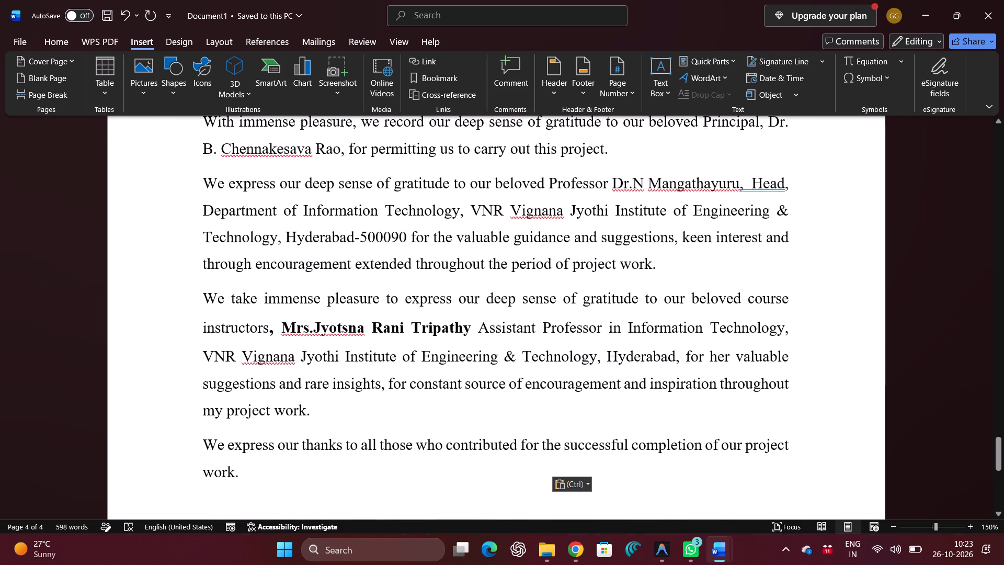
left_click_drag(470, 332, 282, 326)
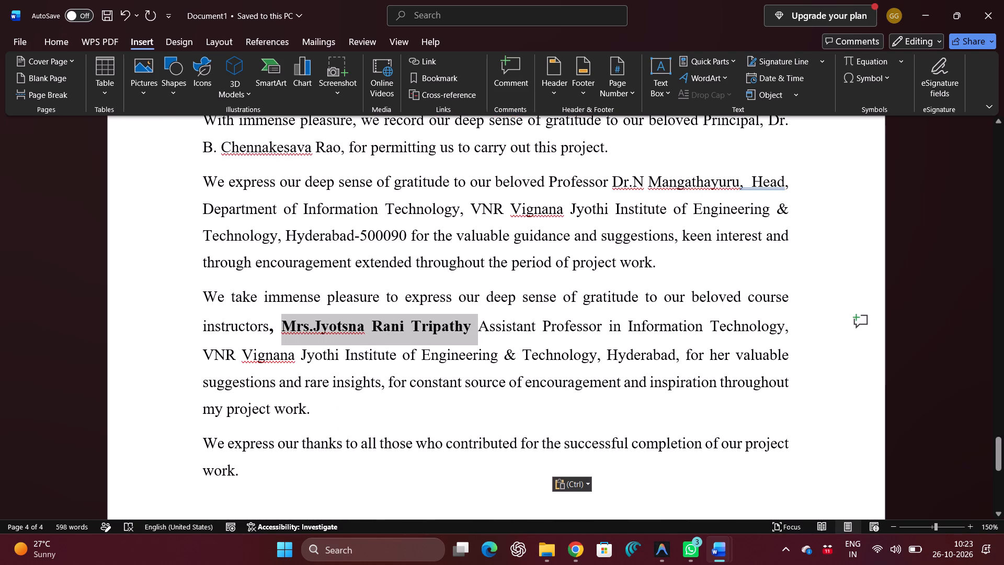
left_click_drag(282, 326, 283, 326)
left_click(301, 327)
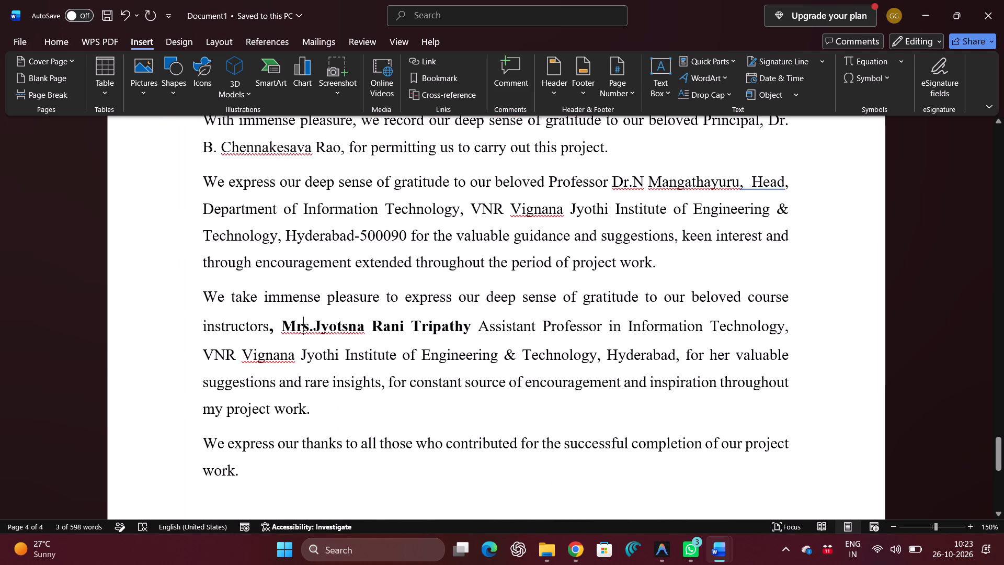
left_click(307, 328)
key("BackSpace")
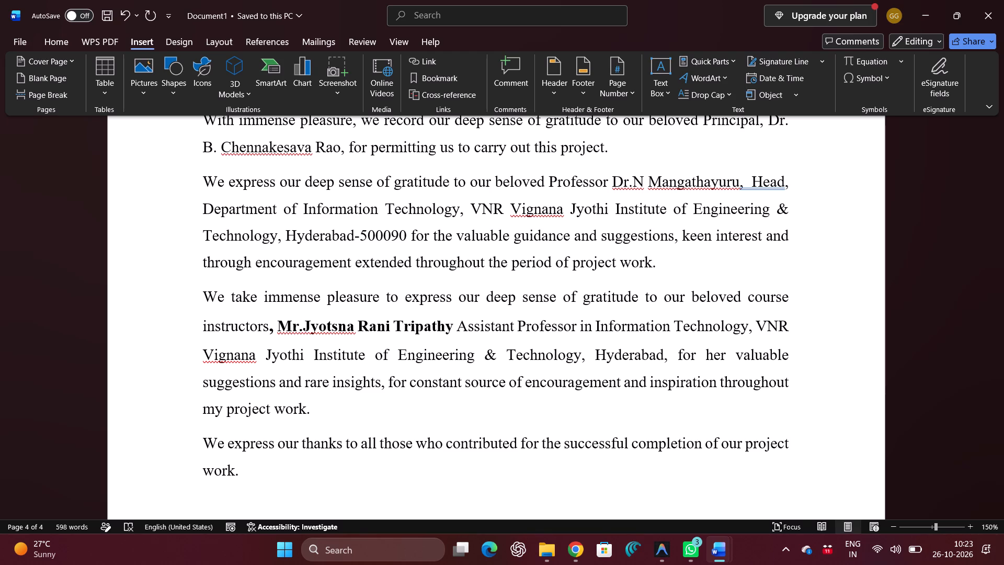
key("BackSpace")
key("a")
key("BackSpace")
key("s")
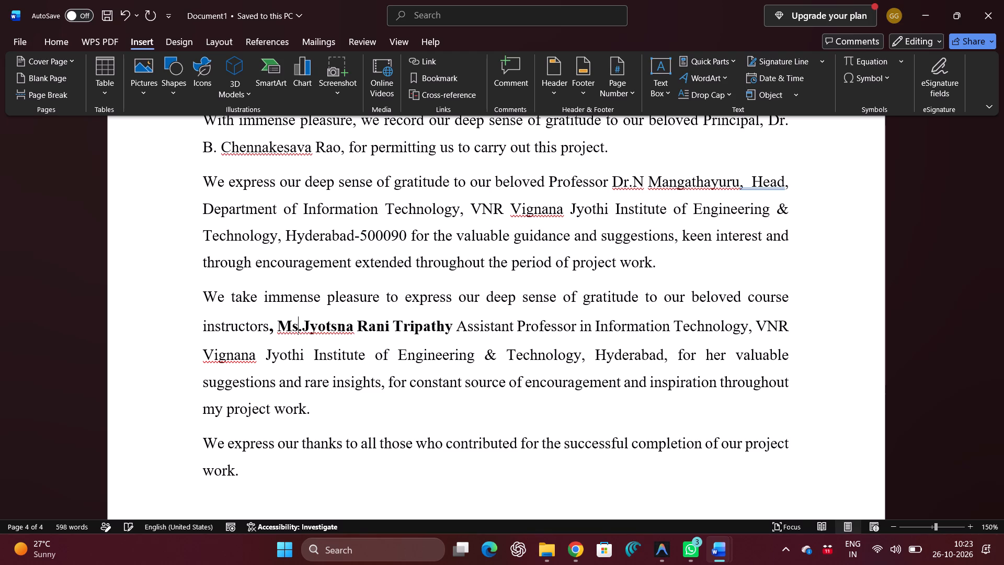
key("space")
Remove the bold formatting from the course instructor's title and name in the acknowledgement and add a comma after the name.
scroll(353, 272, "up", 1)
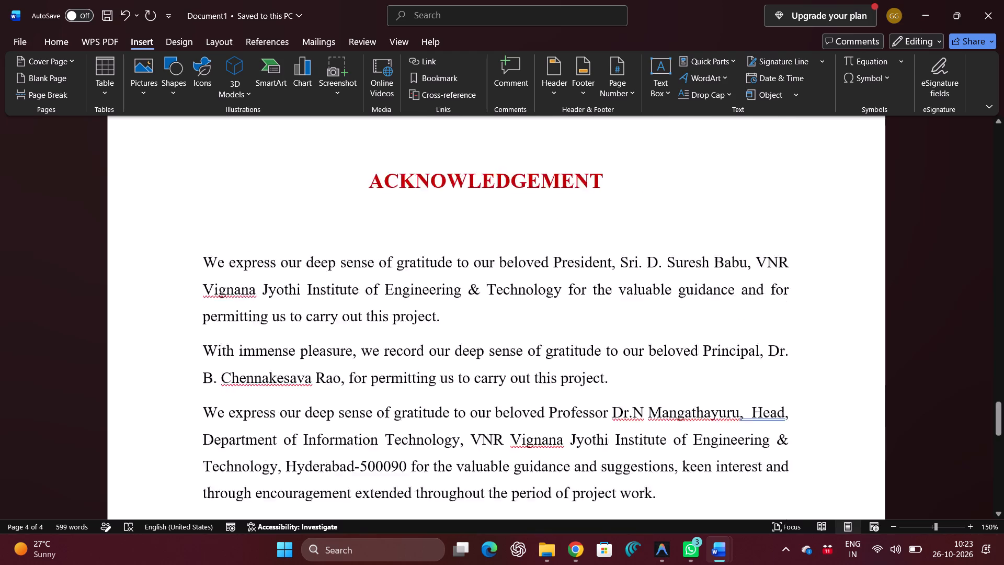
scroll(353, 272, "up", 1)
scroll(353, 272, "down", 2)
left_click_drag(454, 254, 290, 253)
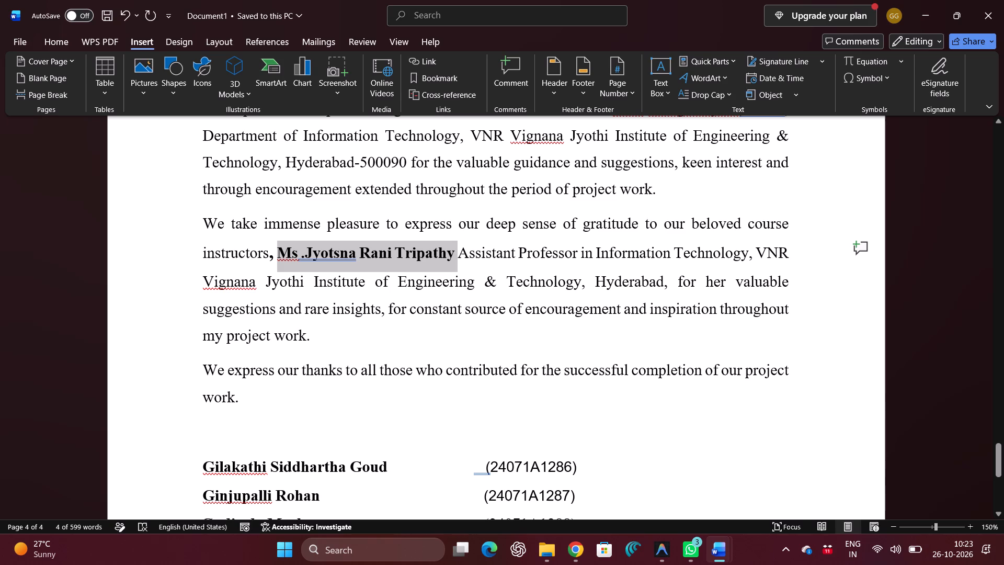
left_click(72, 41)
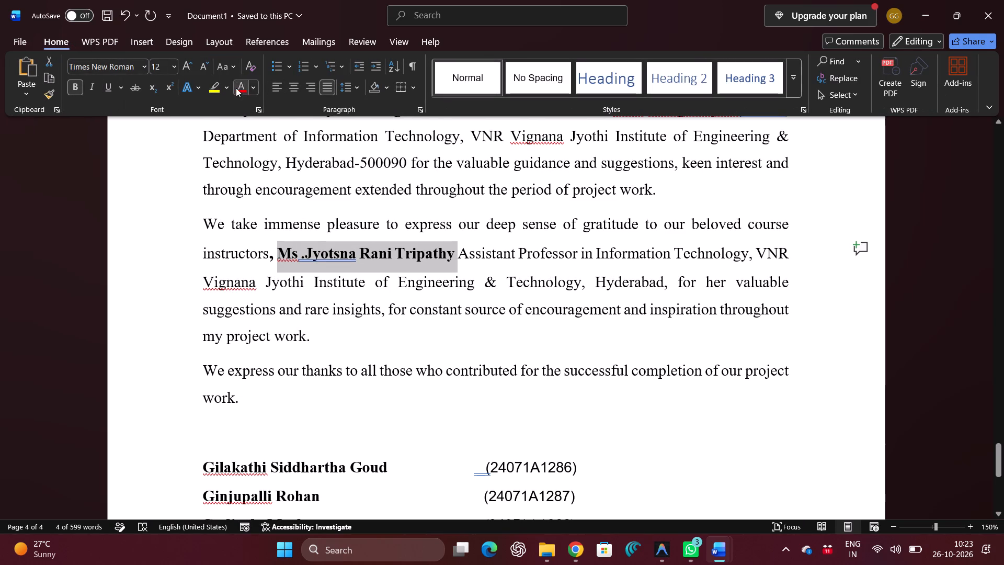
left_click(79, 87)
left_click(349, 191)
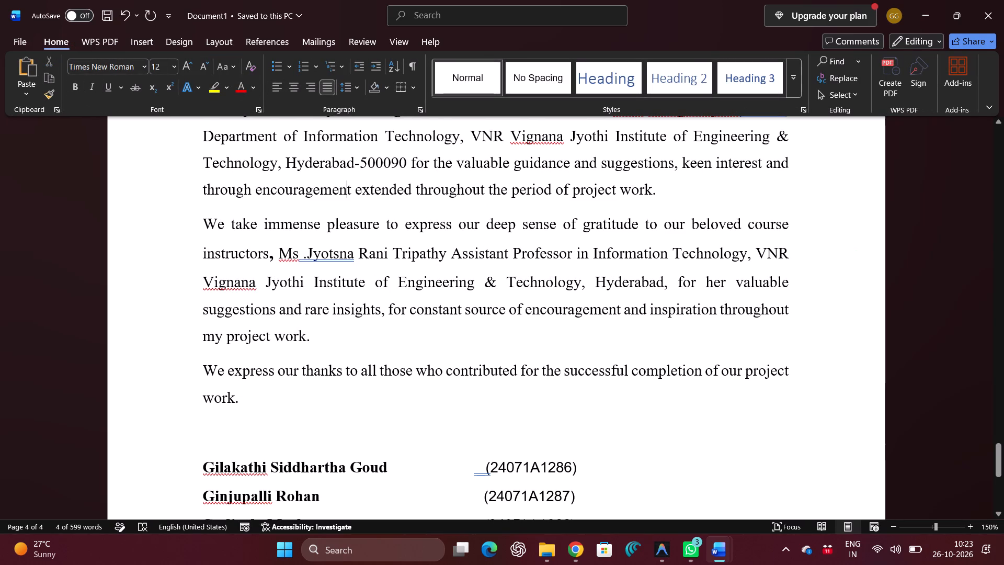
left_click(446, 255)
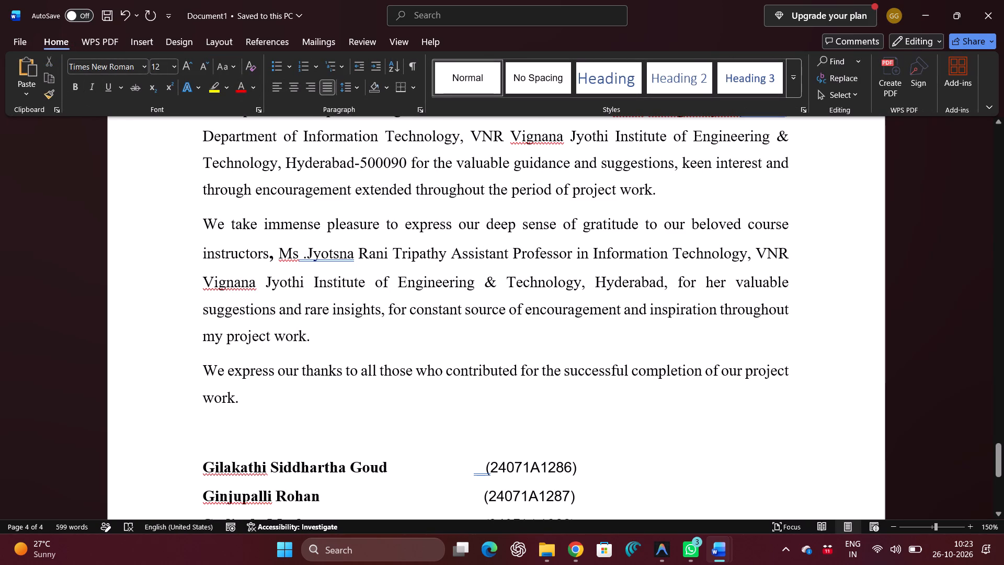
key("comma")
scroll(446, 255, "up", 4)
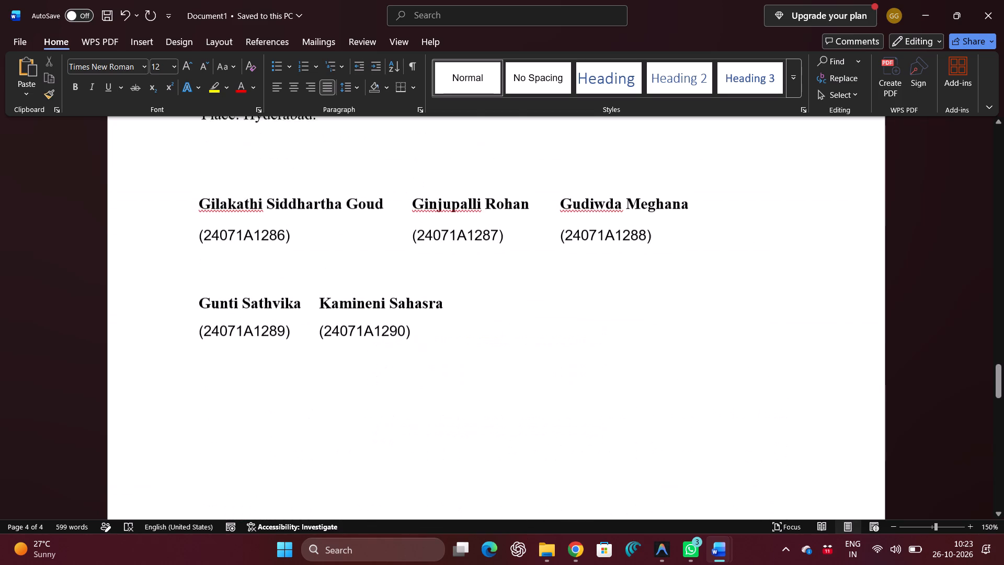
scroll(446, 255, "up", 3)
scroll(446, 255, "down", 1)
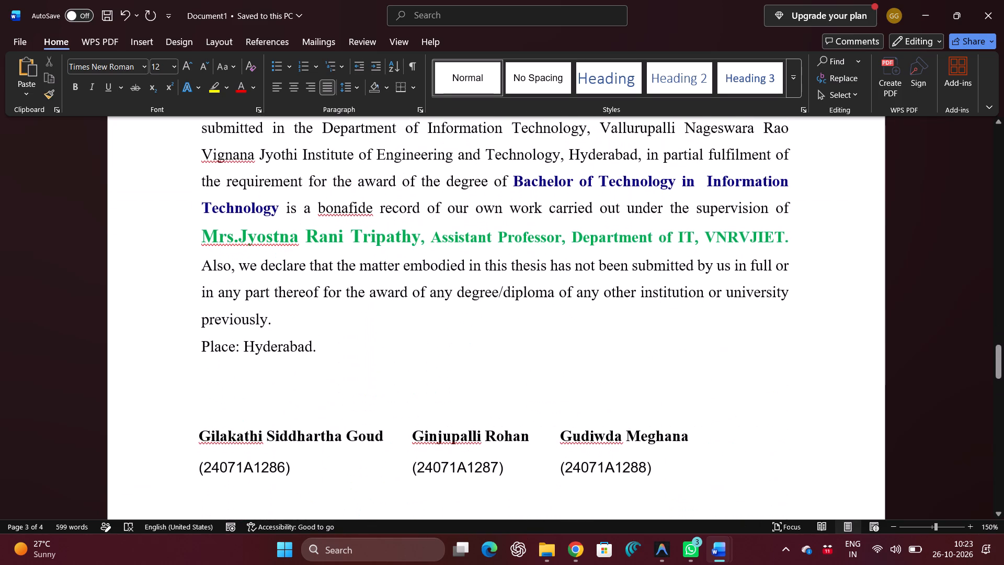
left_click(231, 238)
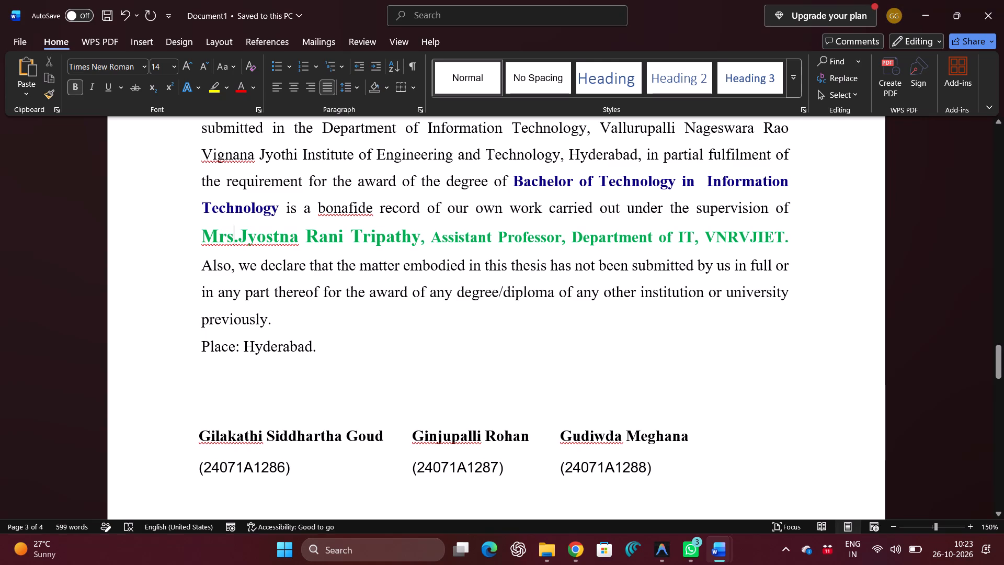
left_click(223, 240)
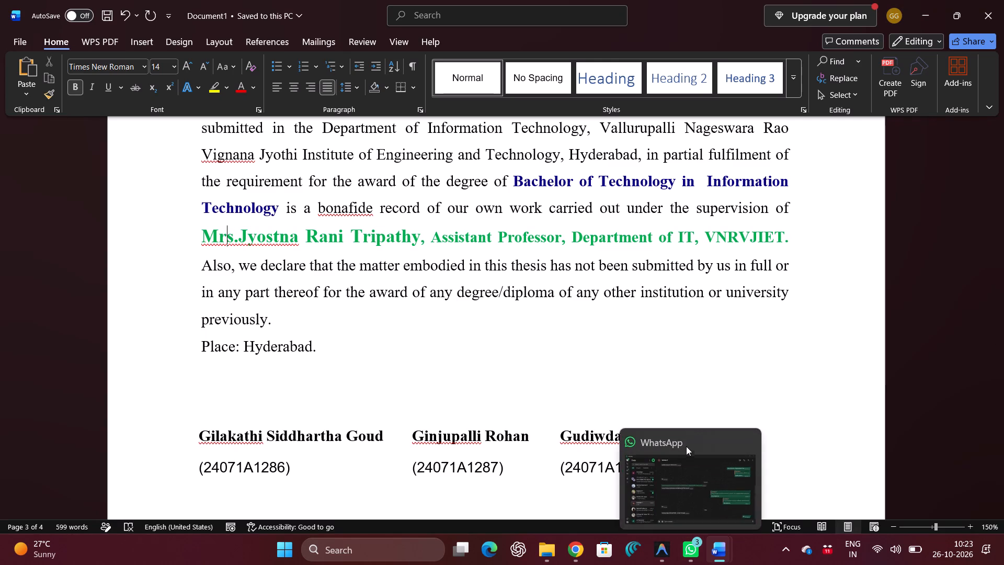
Insert a blank page after the list of students at the end of Document1's acknowledgement page.
scroll(686, 446, "down", 2)
scroll(512, 343, "down", 9)
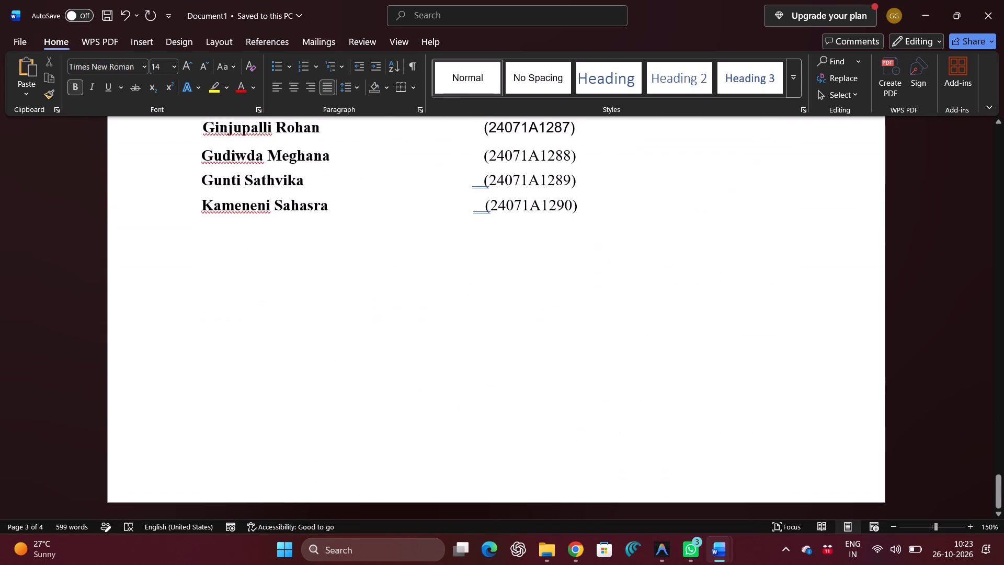
scroll(512, 343, "down", 3, "ctrl")
left_click(412, 385)
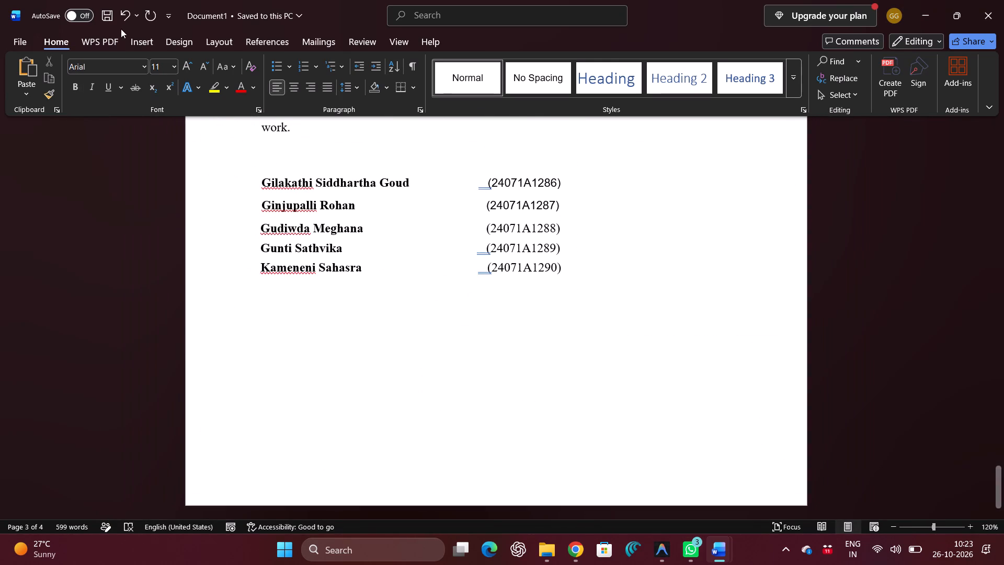
left_click(133, 33)
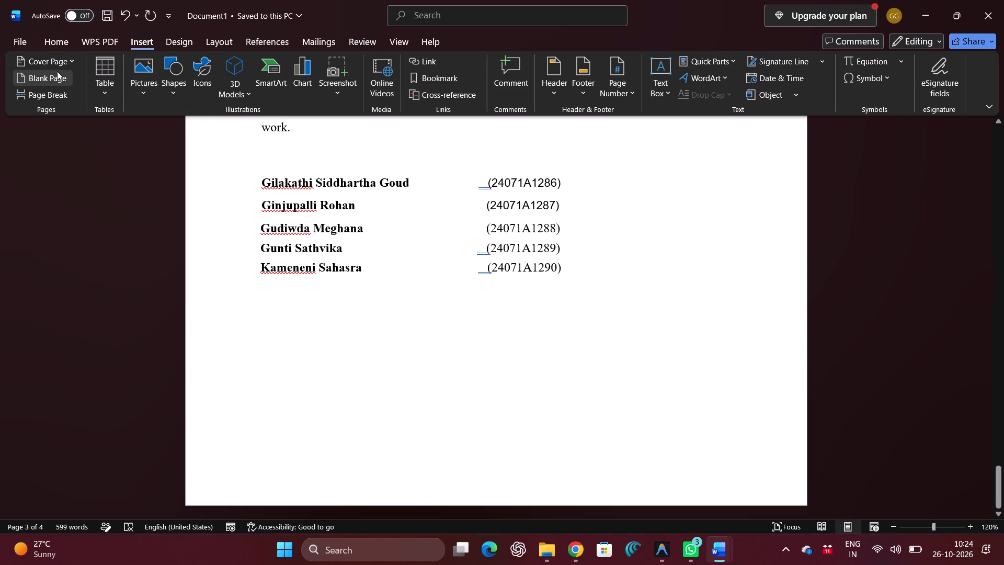
left_click(57, 71)
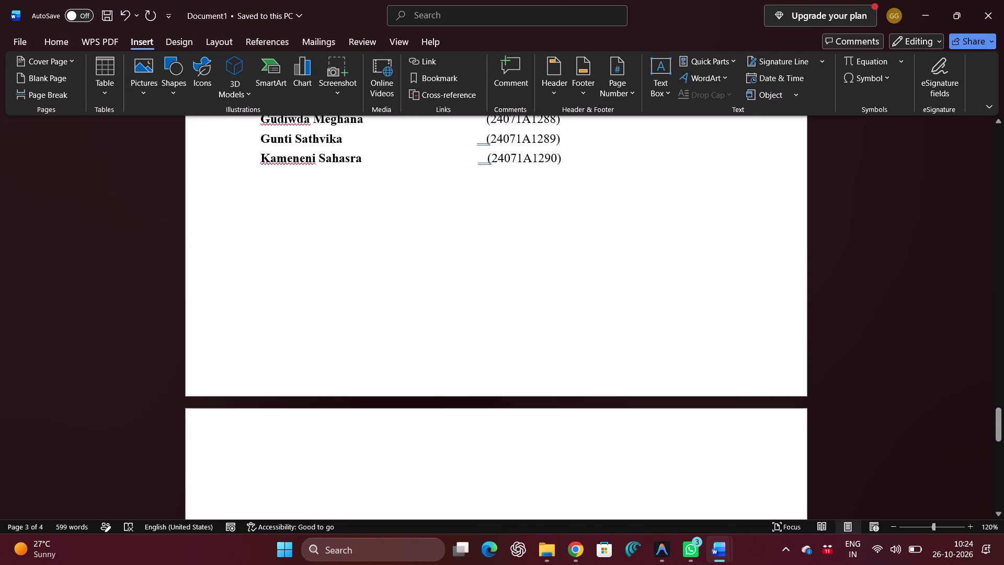
scroll(315, 256, "down", 2)
Examine the INDEX page in the Se cbp report and in the Word report A Course Based Project Report on dm.
key("alt+Tab")
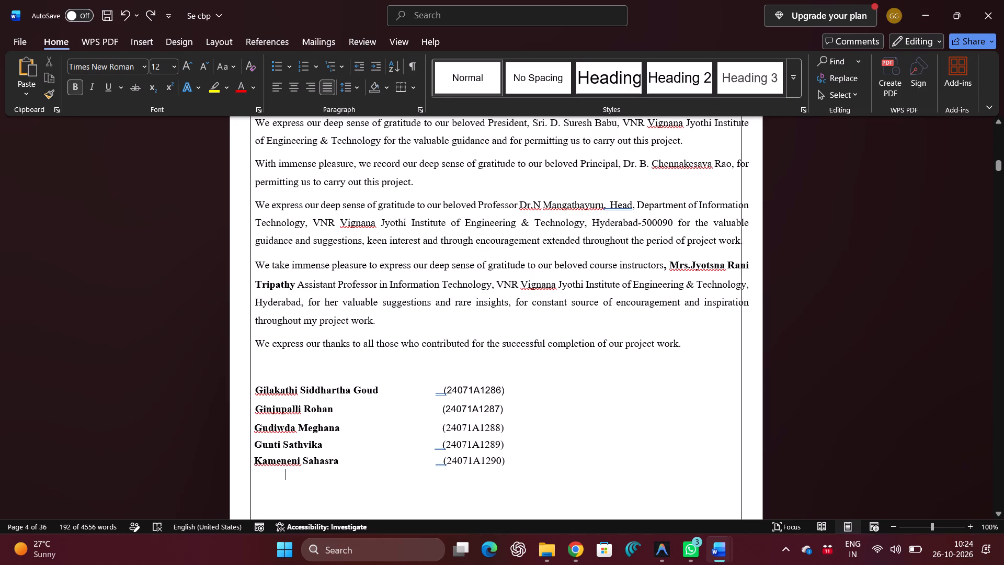
scroll(416, 372, "down", 4)
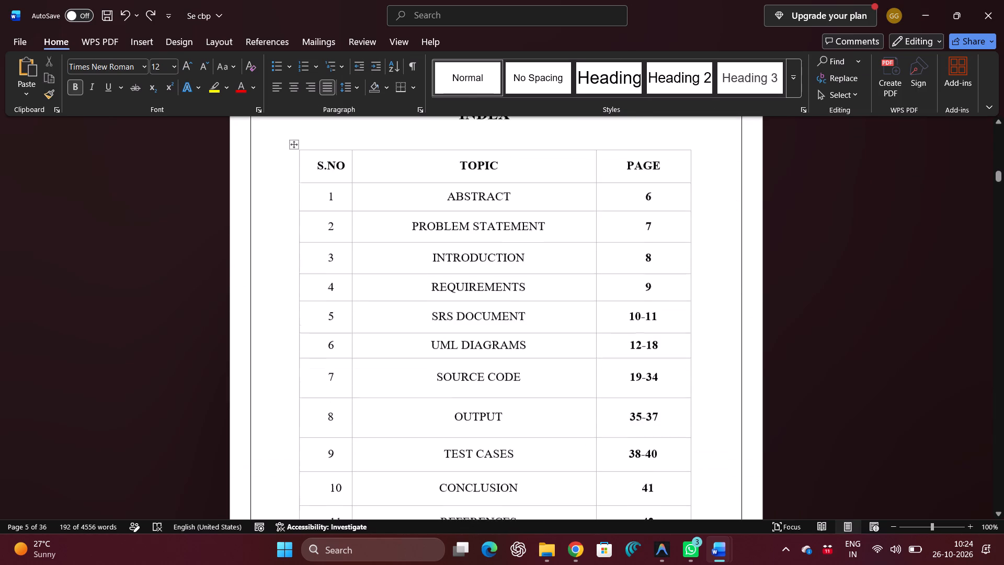
scroll(416, 372, "down", 1)
scroll(416, 372, "up", 1)
scroll(416, 372, "down", 2)
key("alt+Tab")
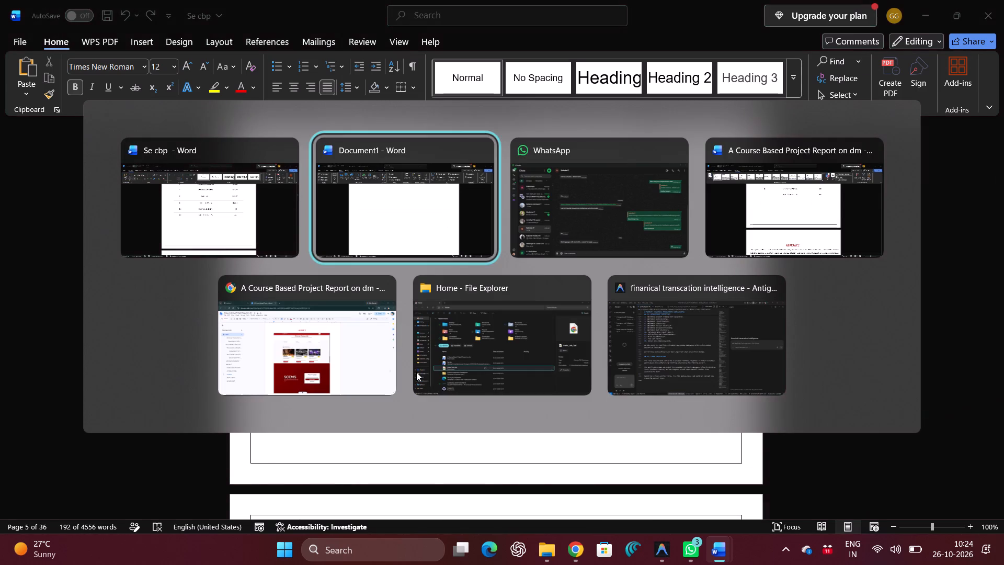
key("alt+Tab")
key("alt+Tab")
scroll(592, 378, "down", 1)
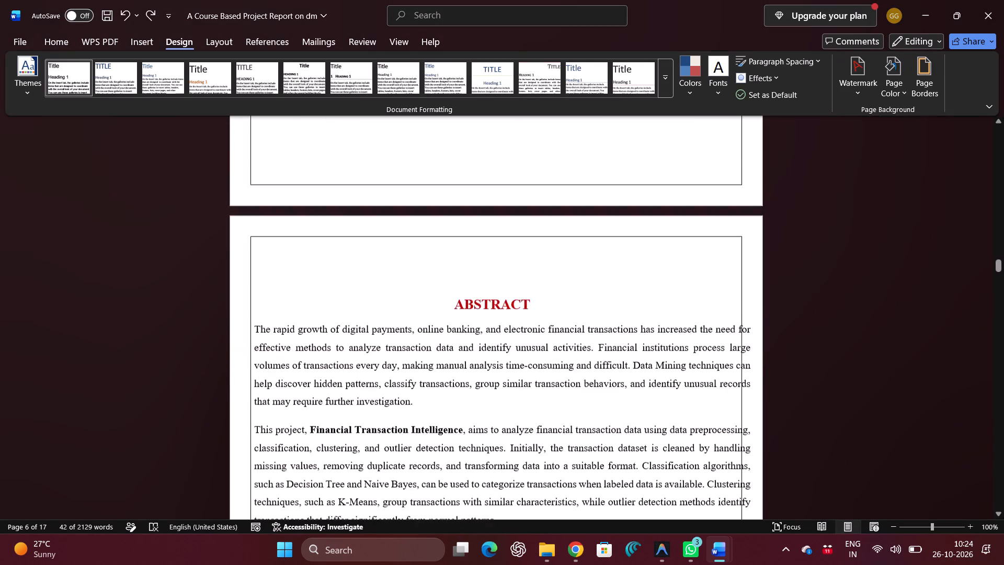
scroll(592, 378, "up", 5)
left_click_drag(457, 264, 509, 488)
left_click(509, 488)
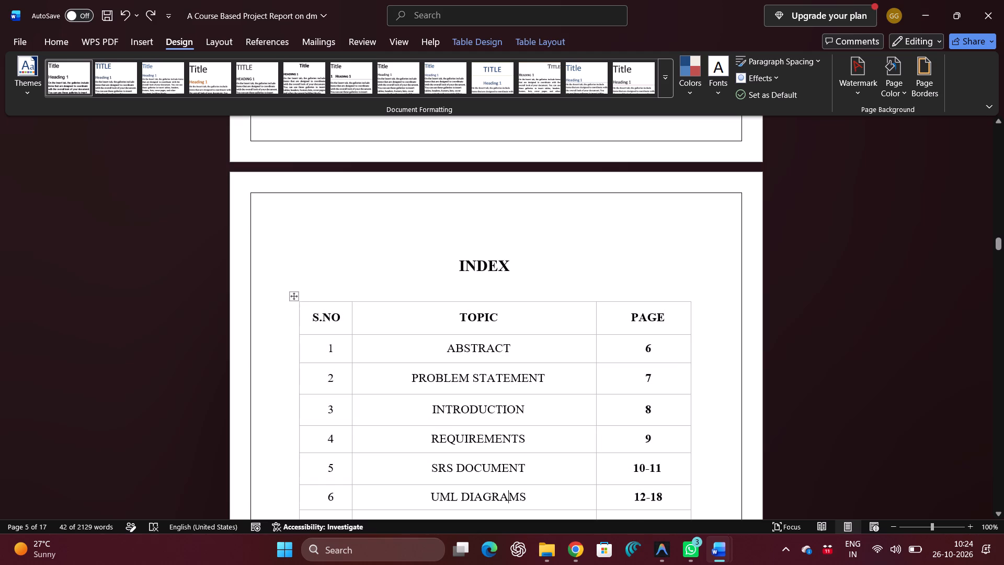
Look through A Course Based Project Report on dm in Word, from the title page past the index and problem statement.
key("alt+Tab")
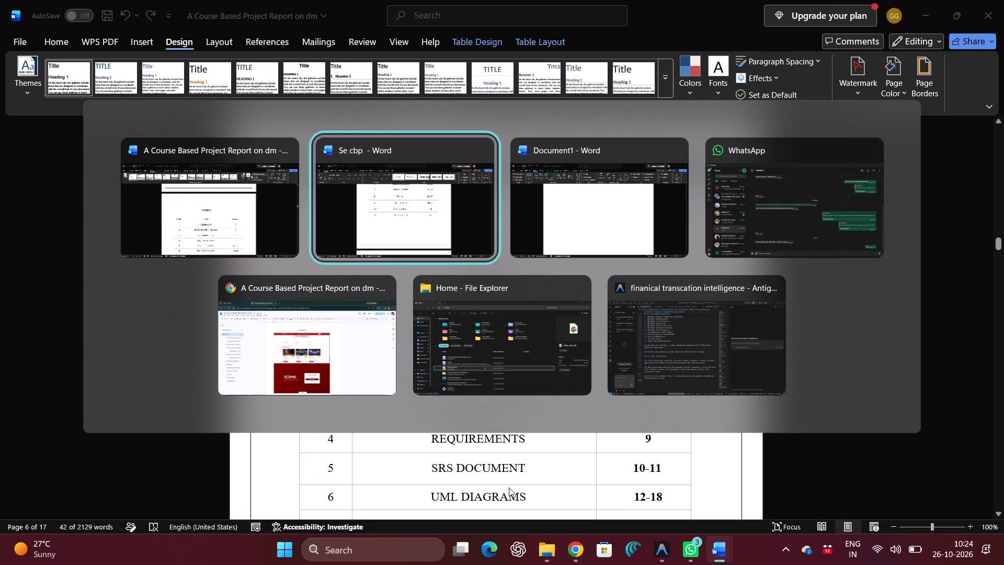
key("alt+Tab")
key("alt+Tab")
key("alt+Tab")
key("alt+Tab")
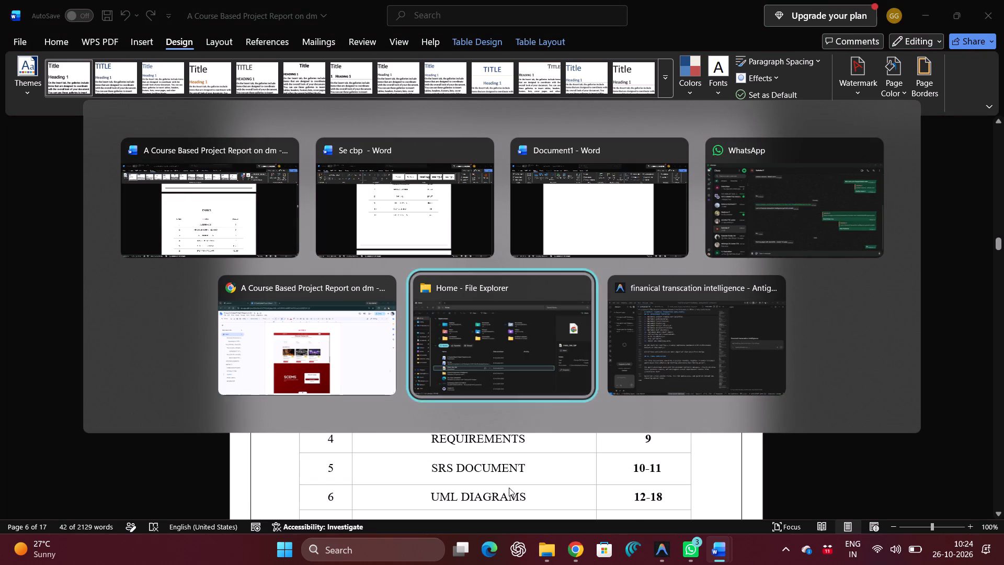
key("alt+Tab")
key("alt+Tab")
scroll(524, 402, "up", 1)
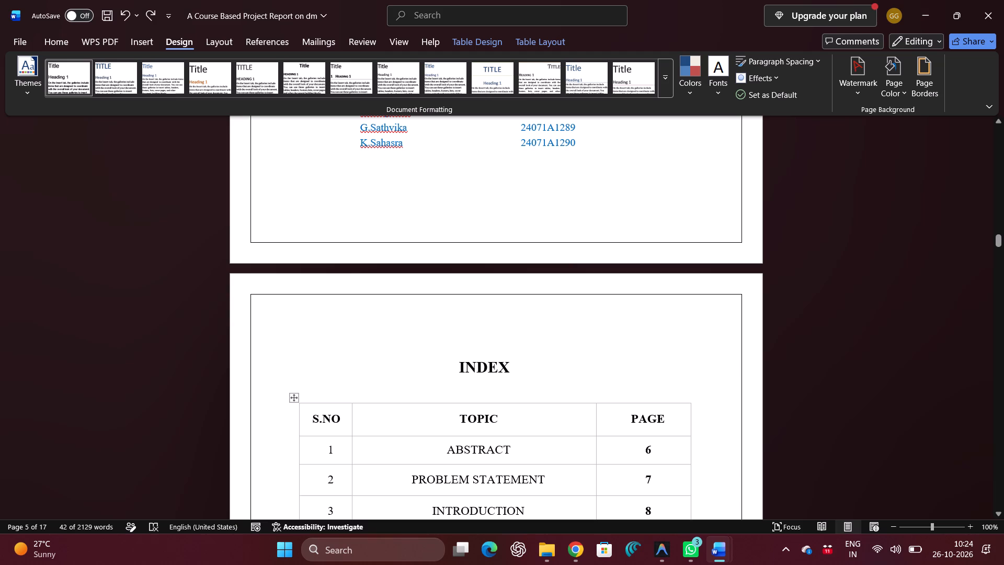
scroll(498, 358, "up", 17)
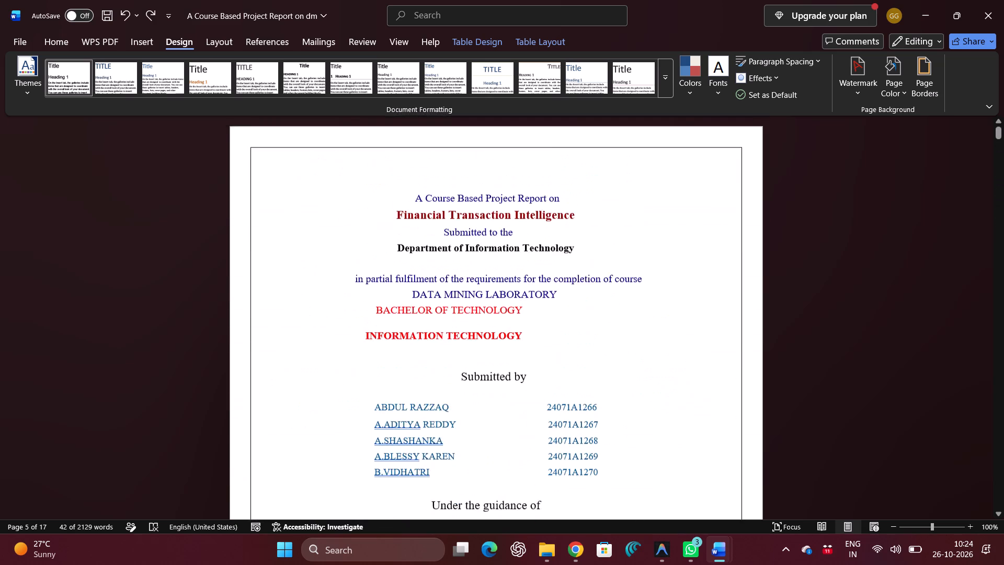
scroll(498, 358, "down", 1)
scroll(498, 358, "up", 1)
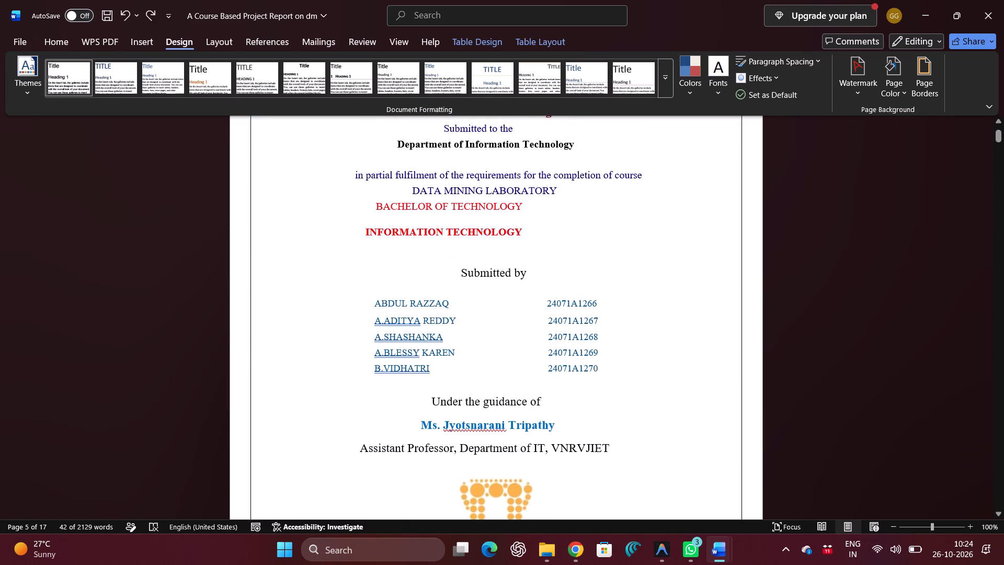
scroll(491, 380, "down", 9)
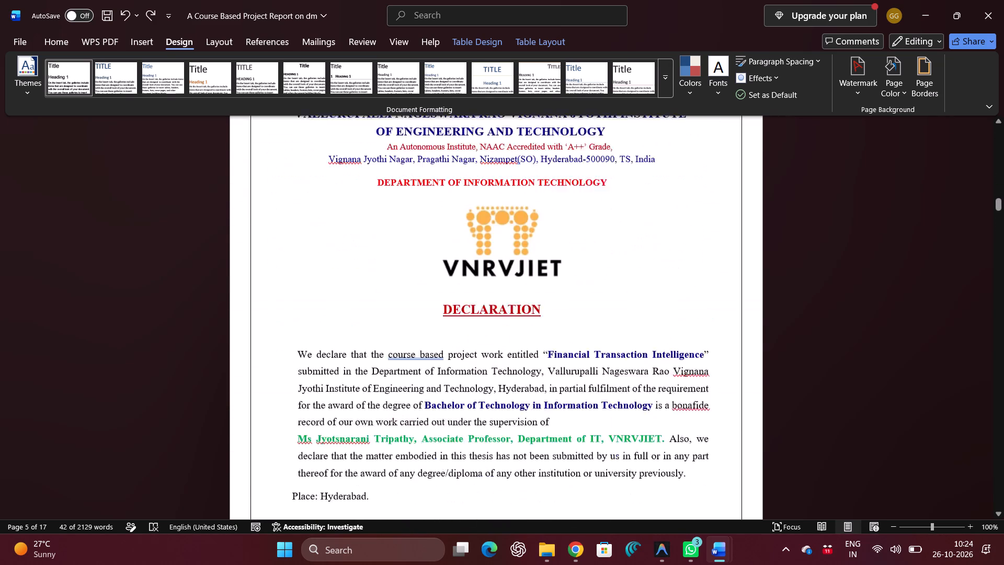
scroll(491, 380, "down", 10)
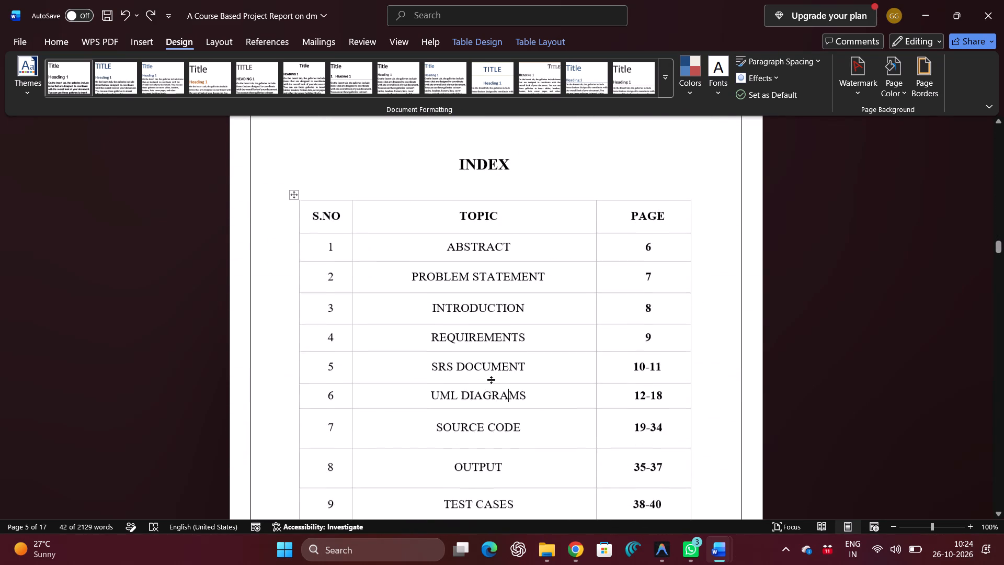
scroll(491, 380, "down", 2)
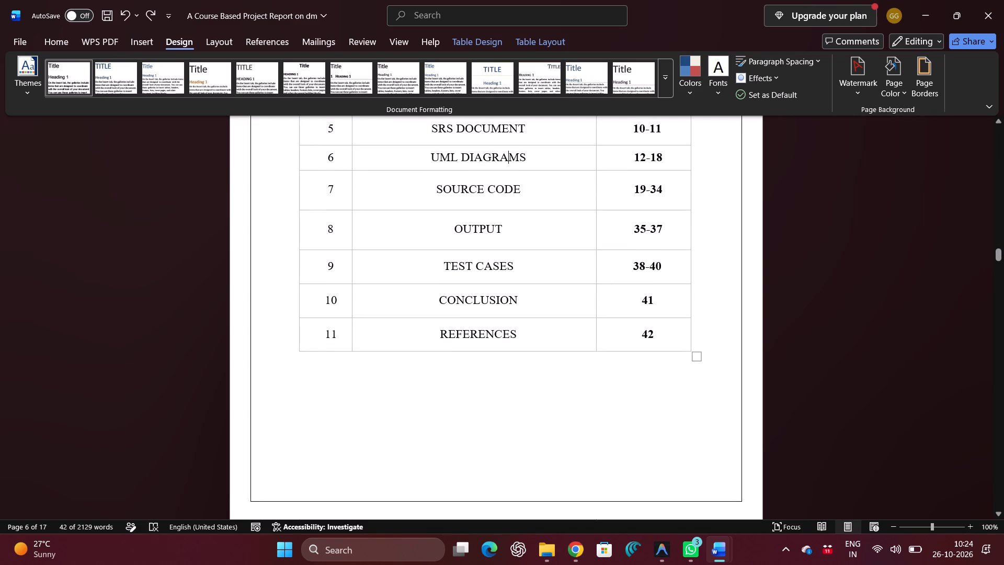
scroll(491, 380, "down", 5)
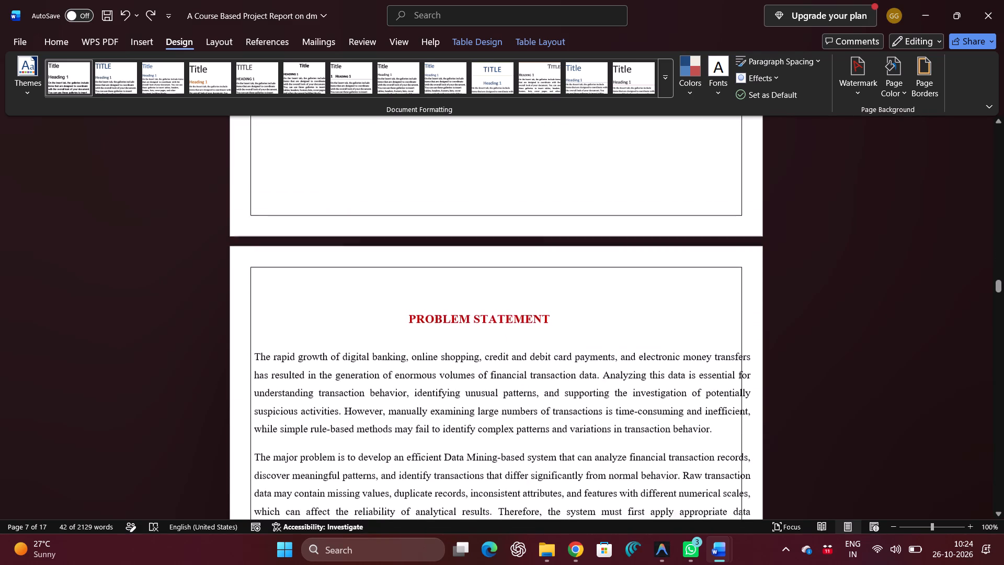
scroll(491, 380, "down", 8)
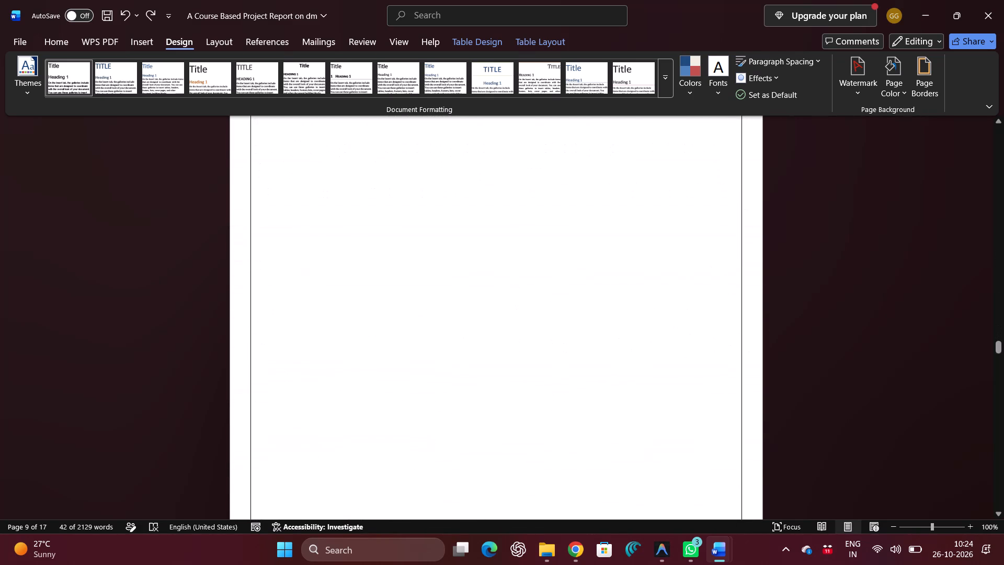
Switch to the Google Docs copy of A Course Based Project Report on dm in Chrome and examine its INDEX table.
left_click(563, 549)
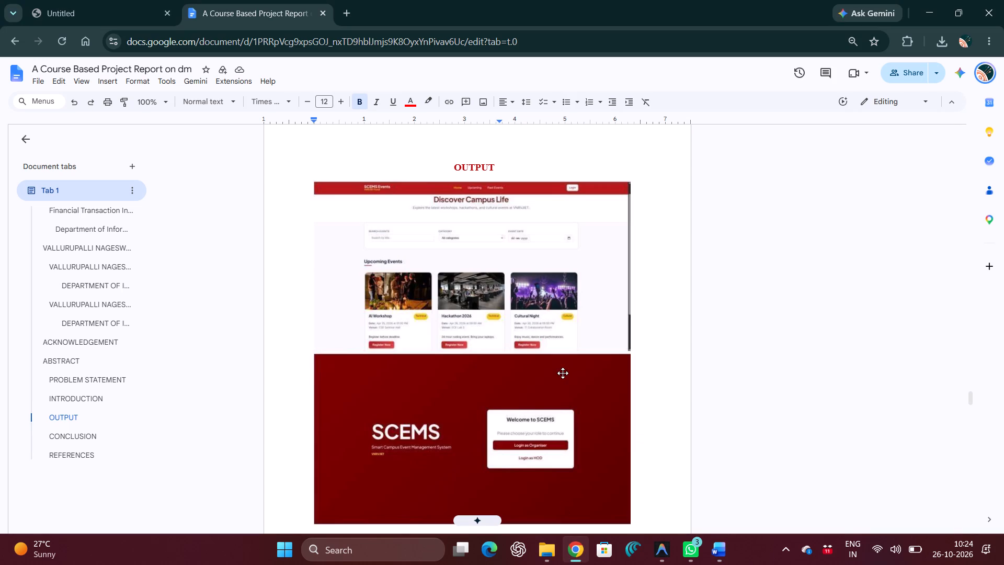
scroll(563, 373, "up", 16)
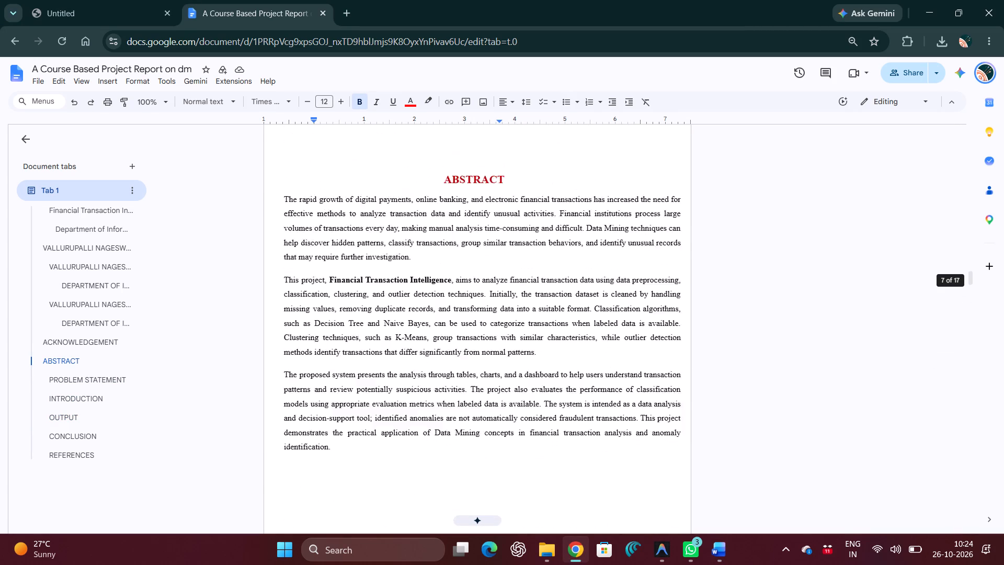
scroll(563, 373, "up", 6)
scroll(563, 373, "down", 1)
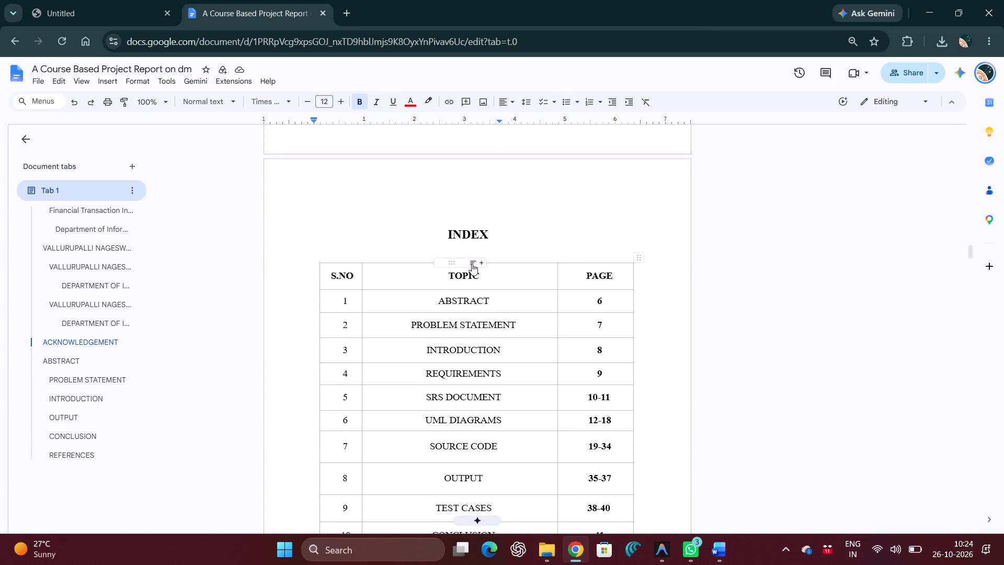
scroll(472, 264, "down", 1)
left_click(480, 339)
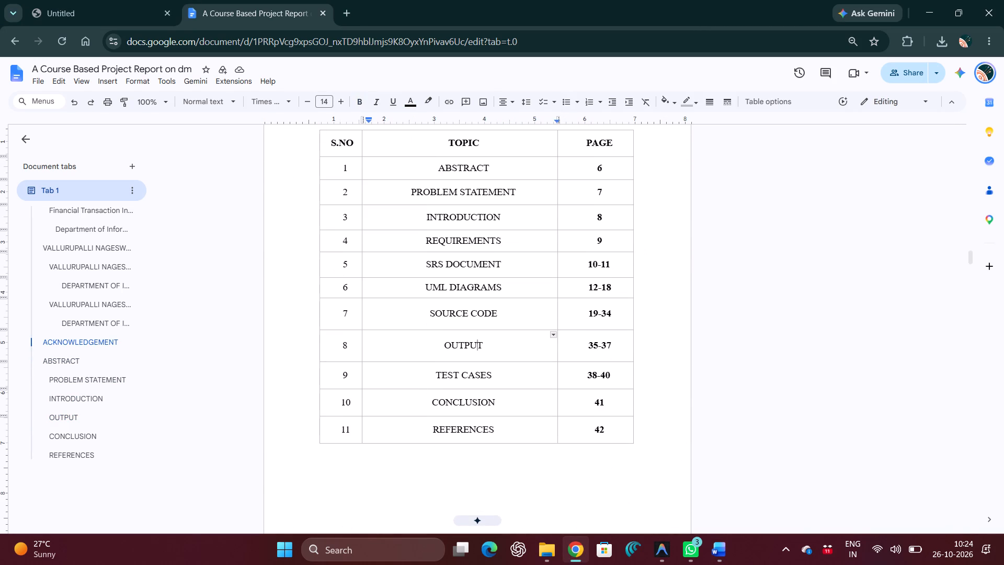
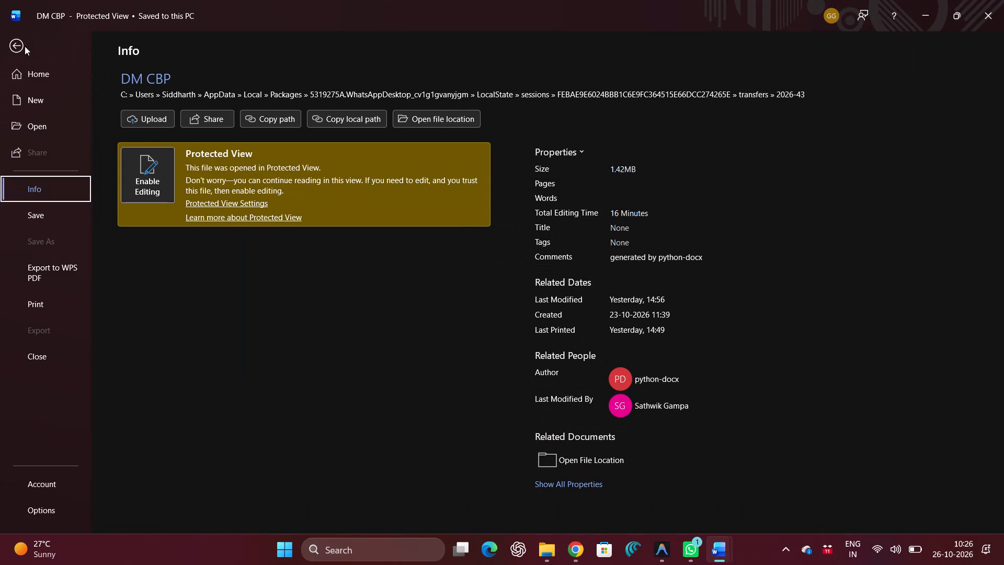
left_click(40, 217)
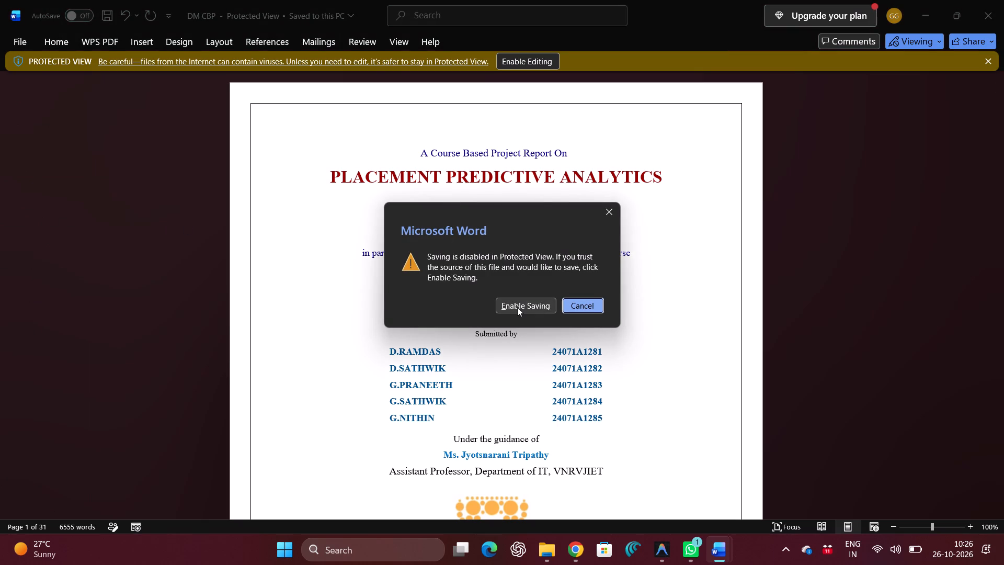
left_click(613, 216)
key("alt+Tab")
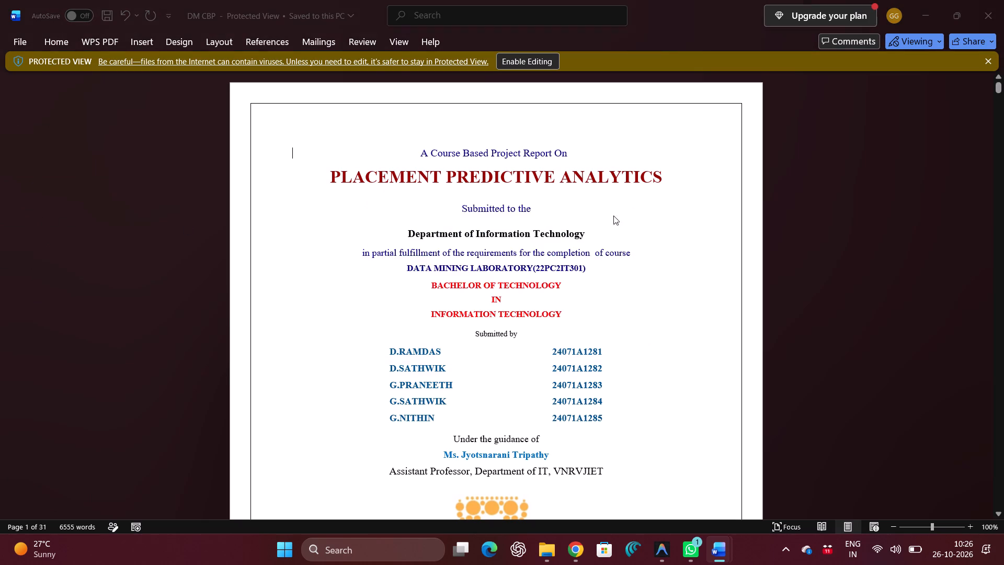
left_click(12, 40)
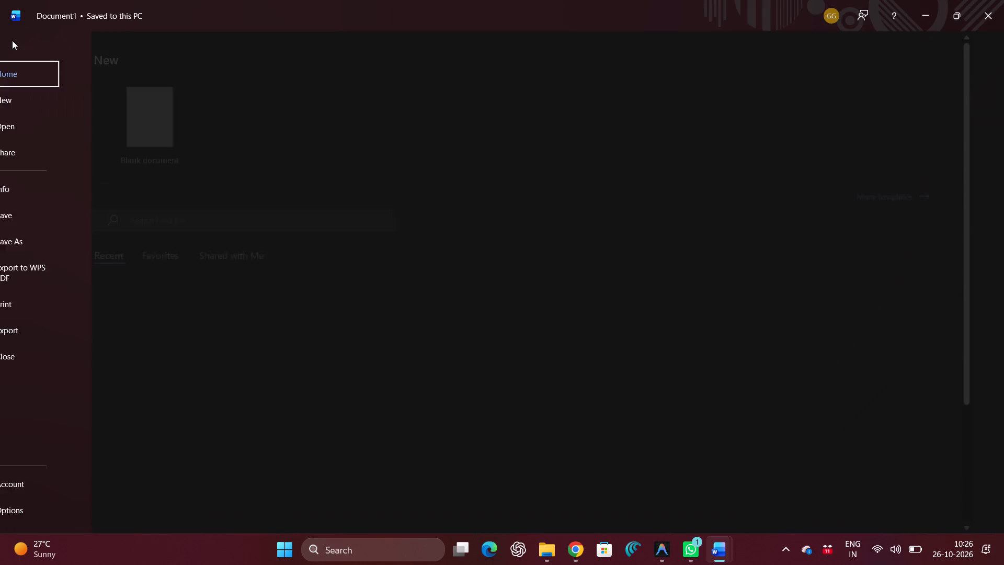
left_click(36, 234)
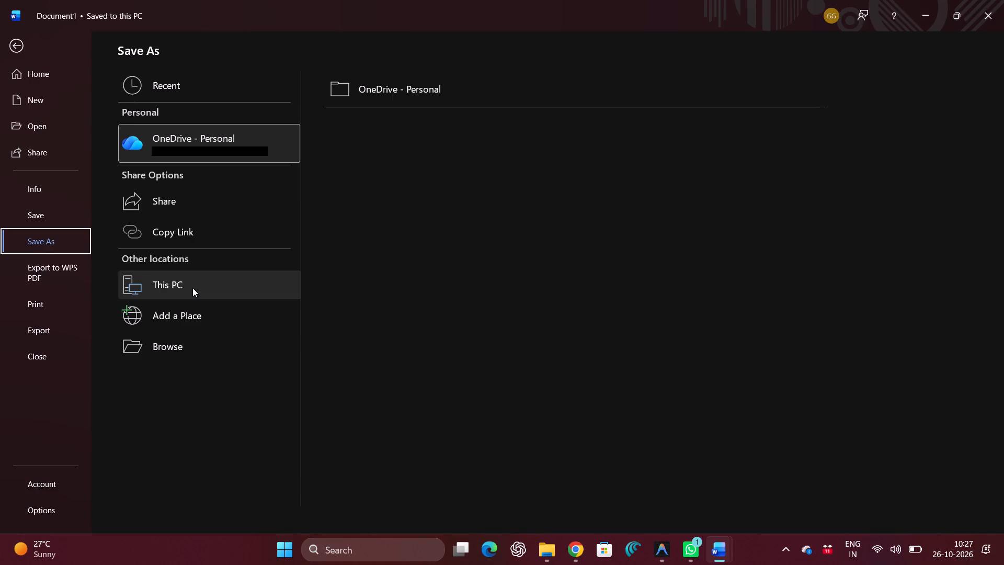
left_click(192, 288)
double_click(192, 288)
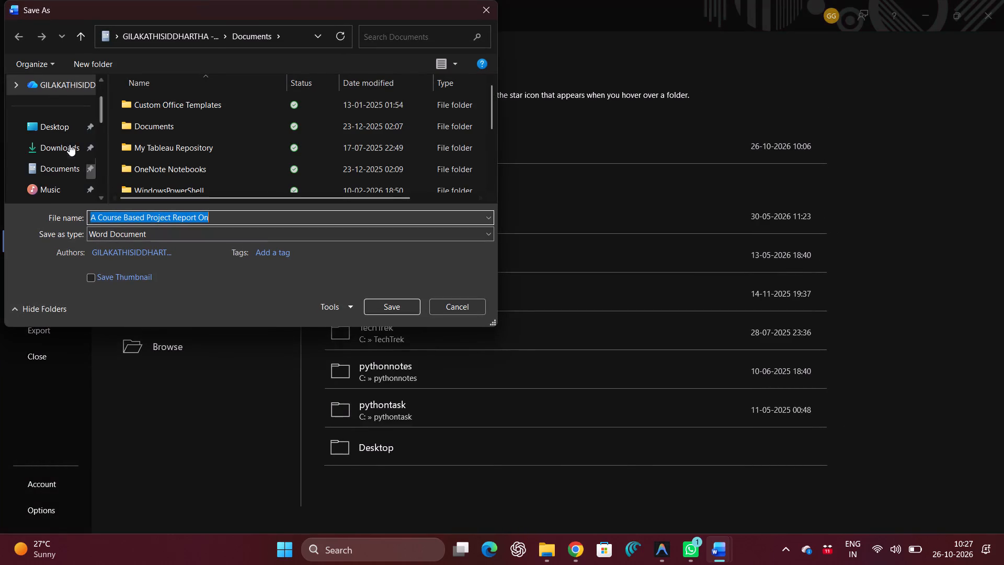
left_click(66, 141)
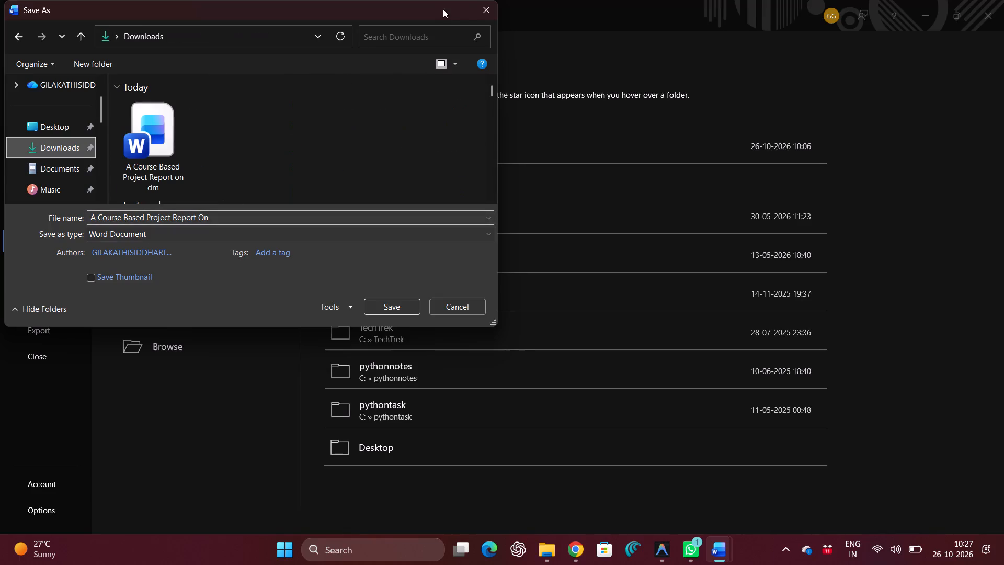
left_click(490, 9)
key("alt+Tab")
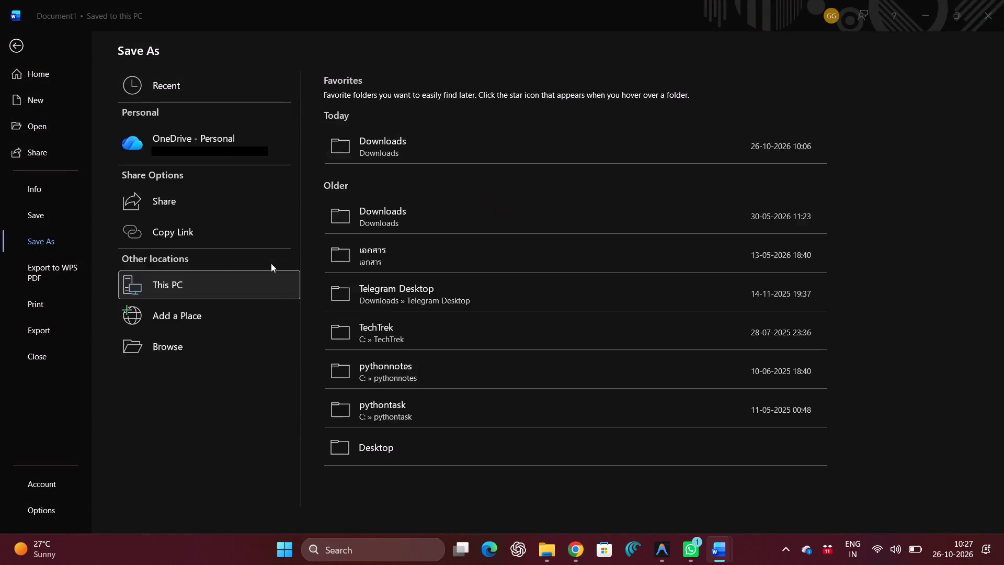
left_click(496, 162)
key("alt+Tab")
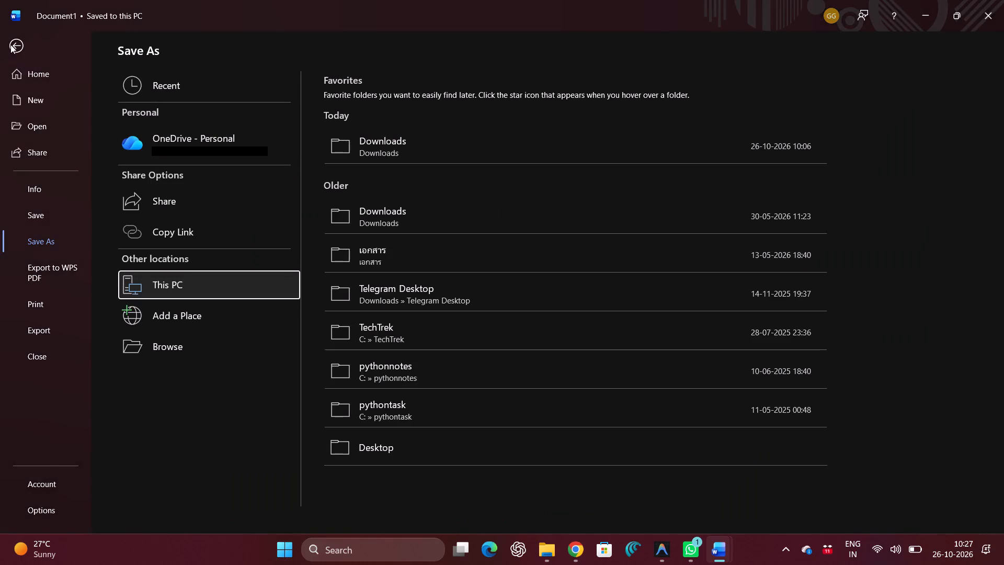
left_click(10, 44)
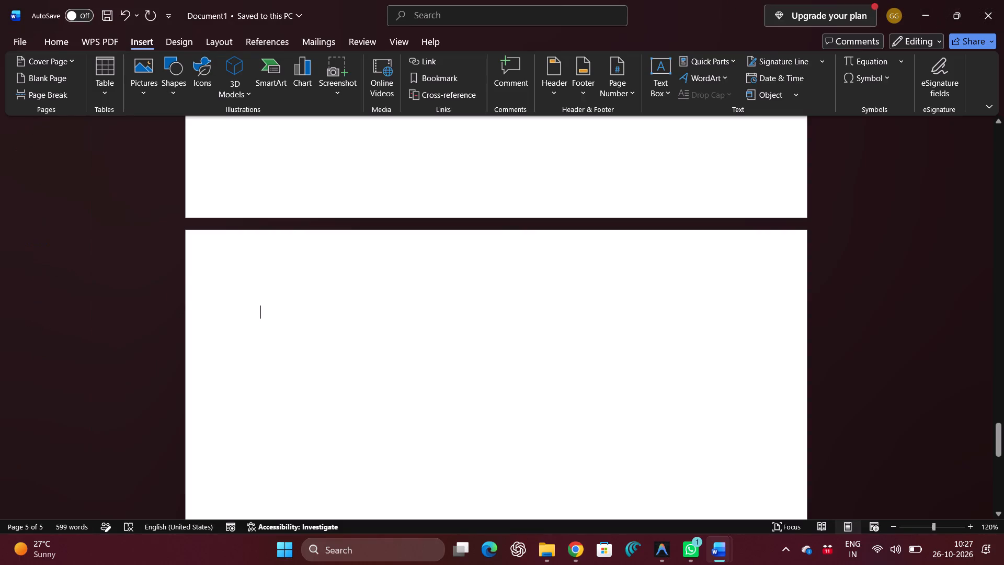
Save Document1 as a Word document named dm_cbp_86-90 in the Downloads folder.
scroll(466, 336, "up", 7)
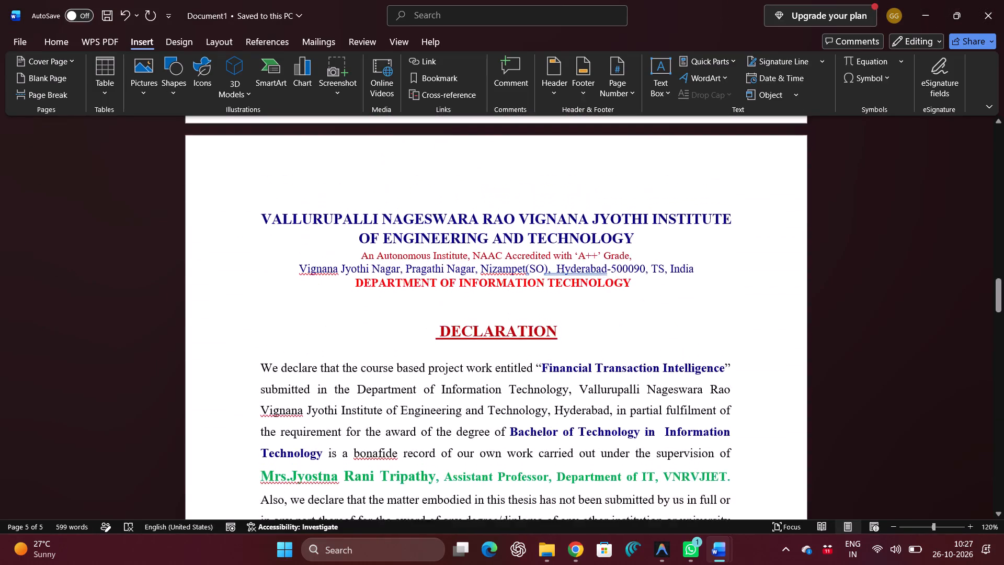
scroll(466, 336, "up", 1)
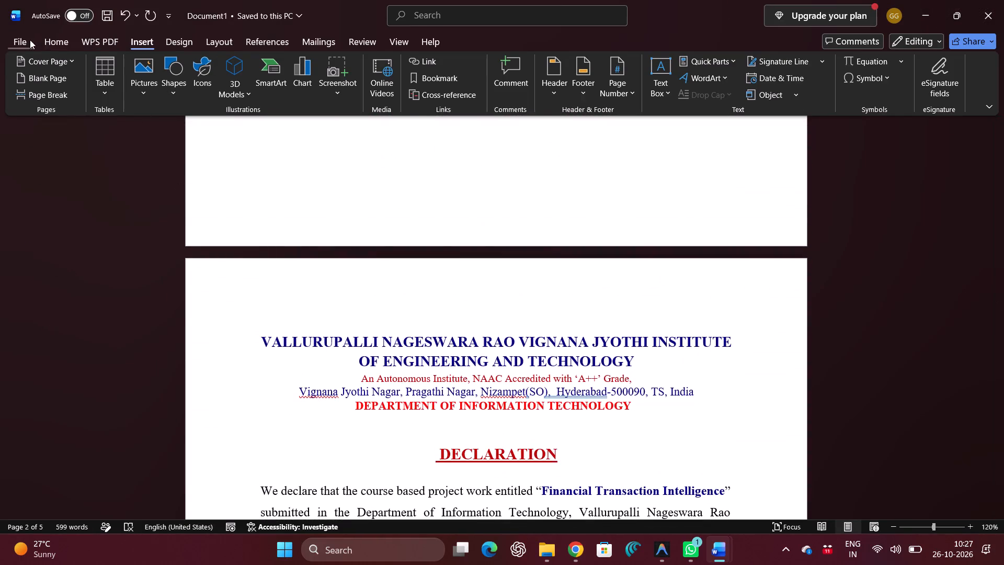
left_click(30, 40)
left_click(65, 242)
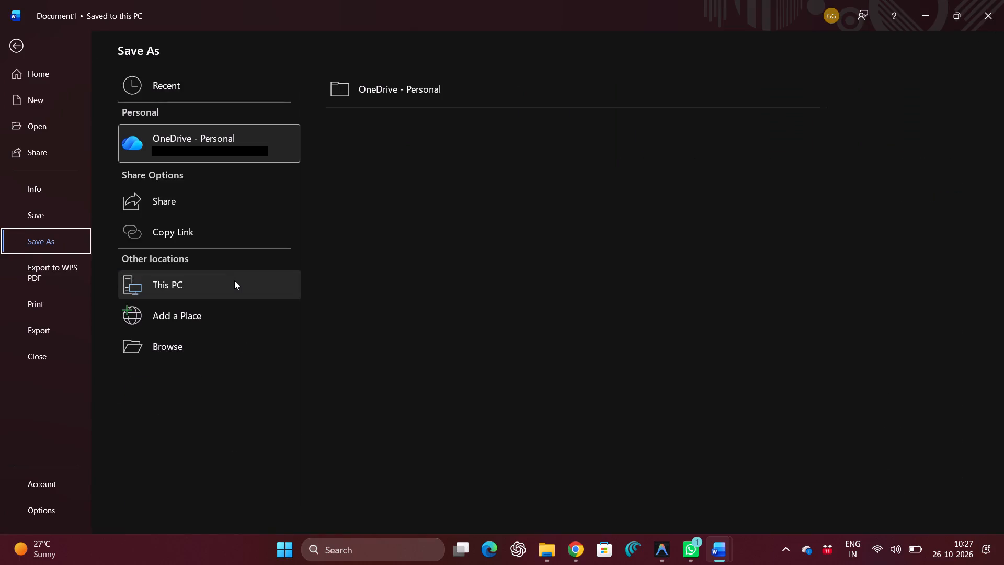
double_click(234, 280)
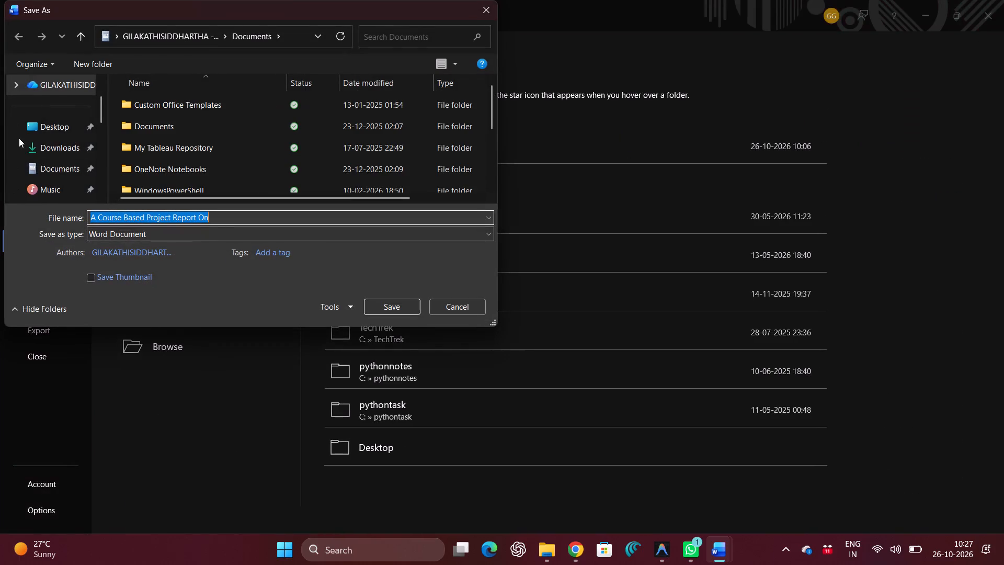
left_click(53, 151)
double_click(209, 222)
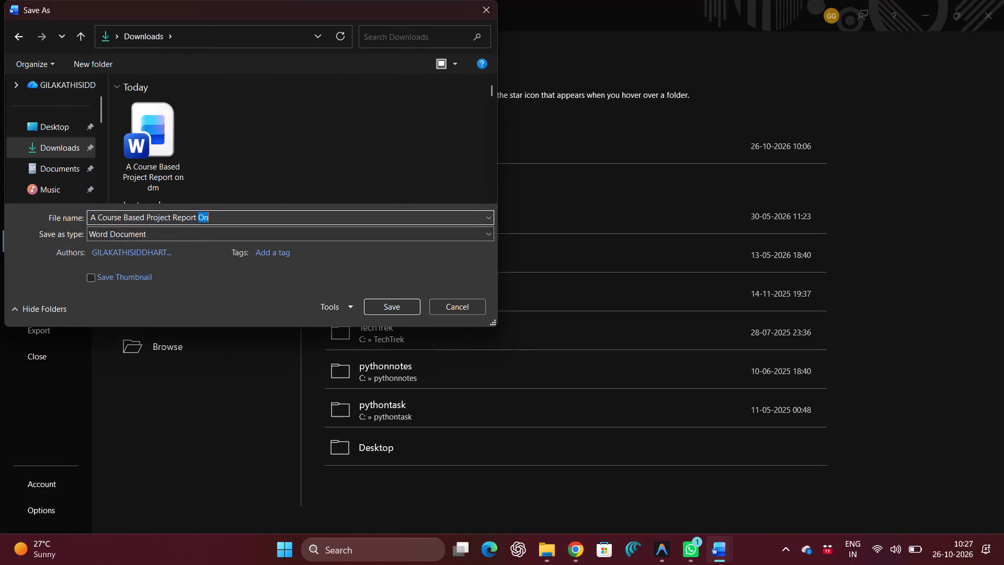
key("ctrl+a")
key("BackSpace")
type("dm")
key("shift+underscore")
type("cbp_")
type("86-90")
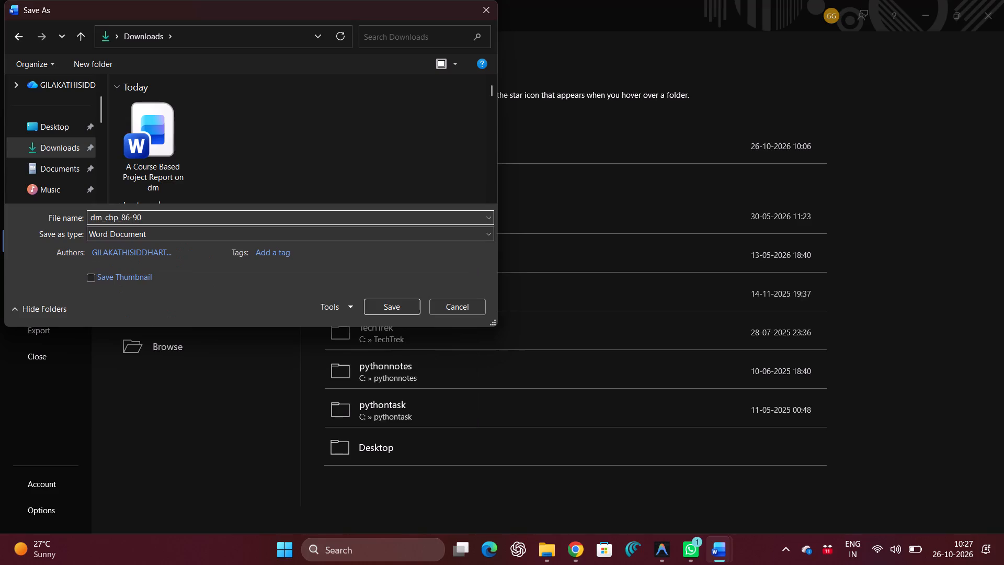
key("Return")
Share dm_cbp_86-90 by uploading it to the personal OneDrive and copying a link that lets anyone edit.
scroll(368, 259, "up", 1)
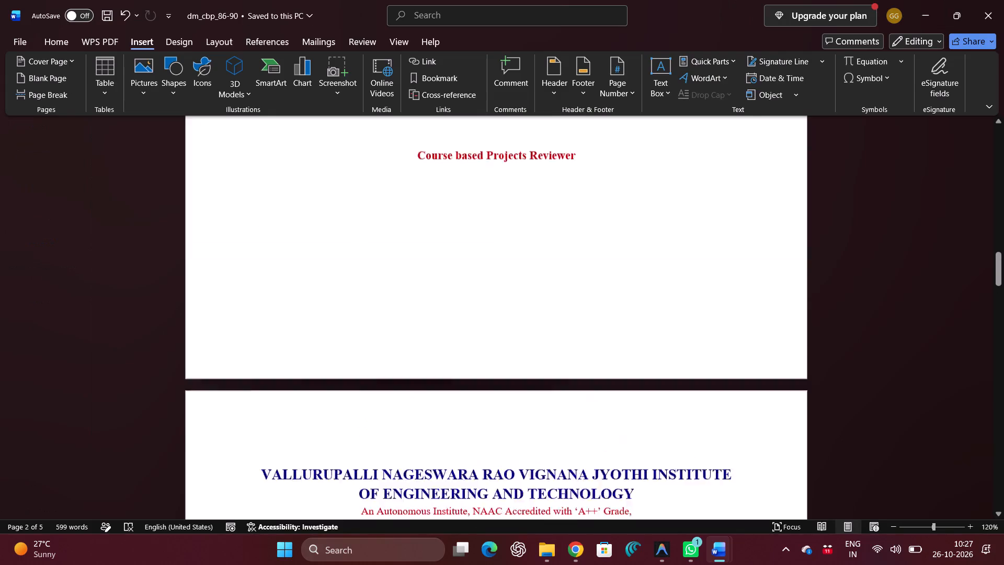
scroll(368, 259, "up", 3)
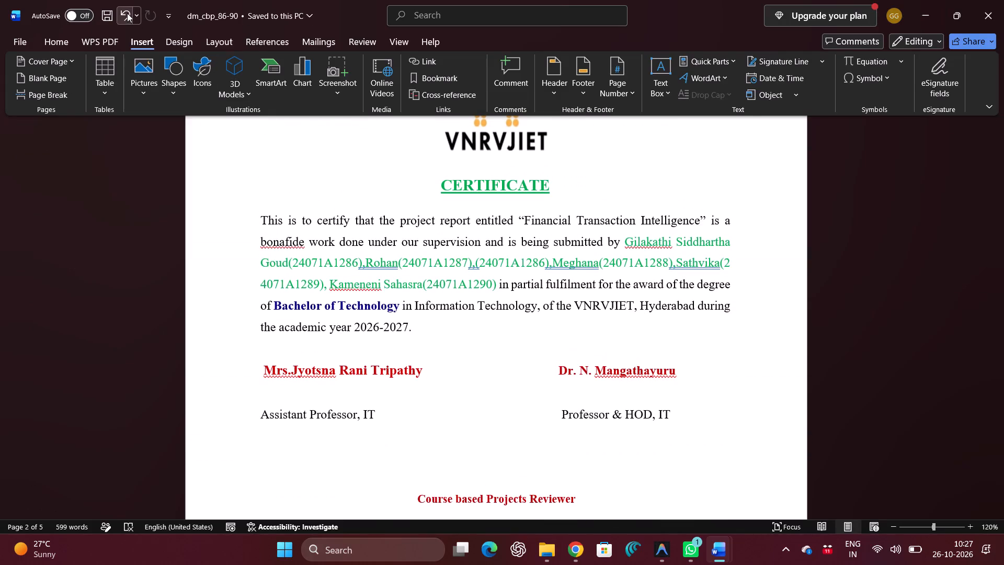
left_click(982, 44)
left_click(953, 65)
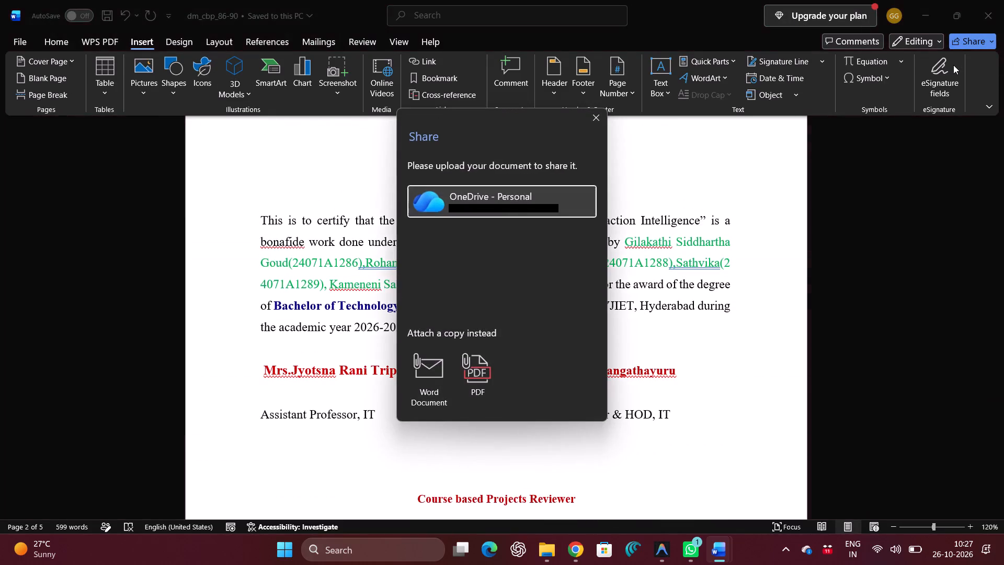
left_click(553, 202)
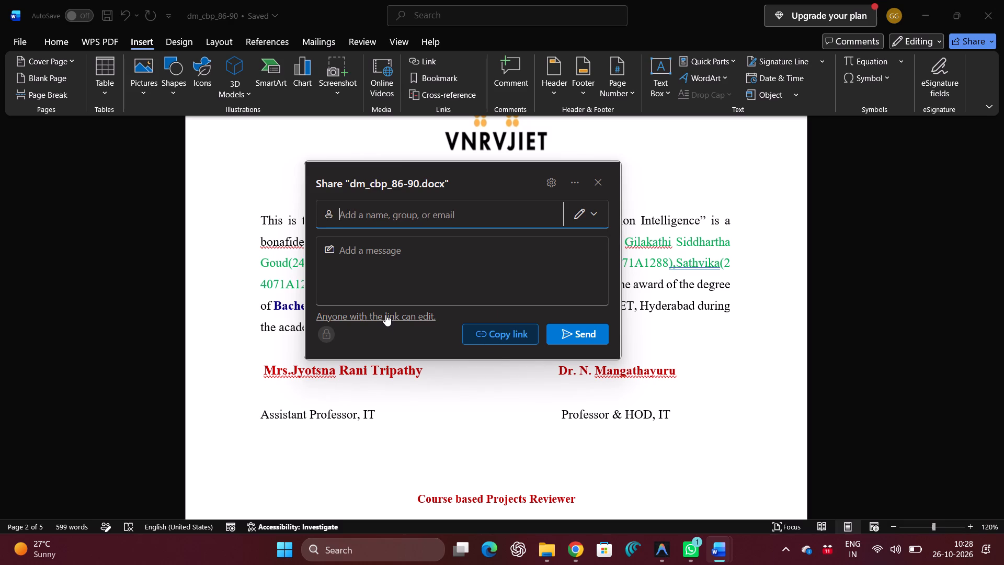
left_click(499, 342)
left_click(411, 326)
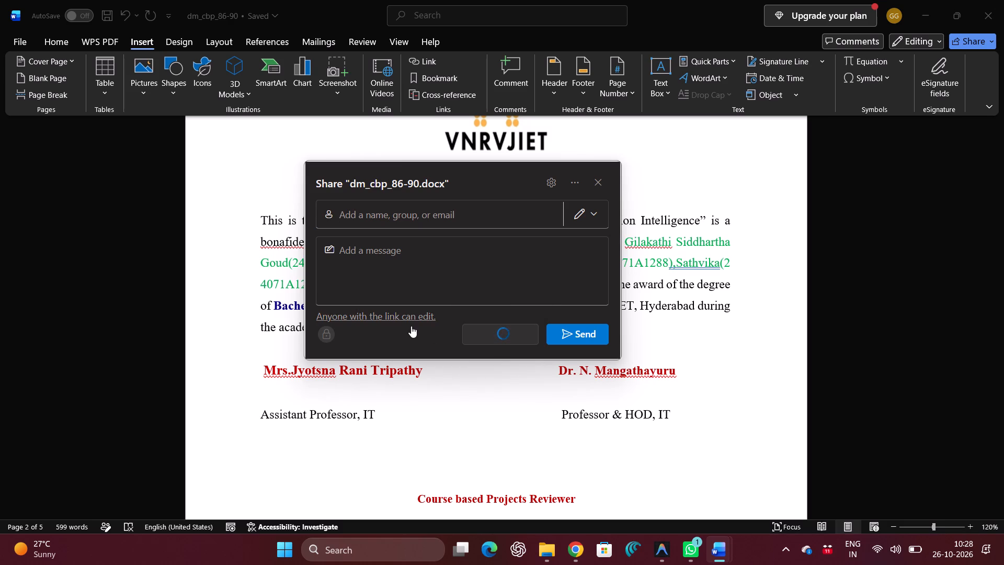
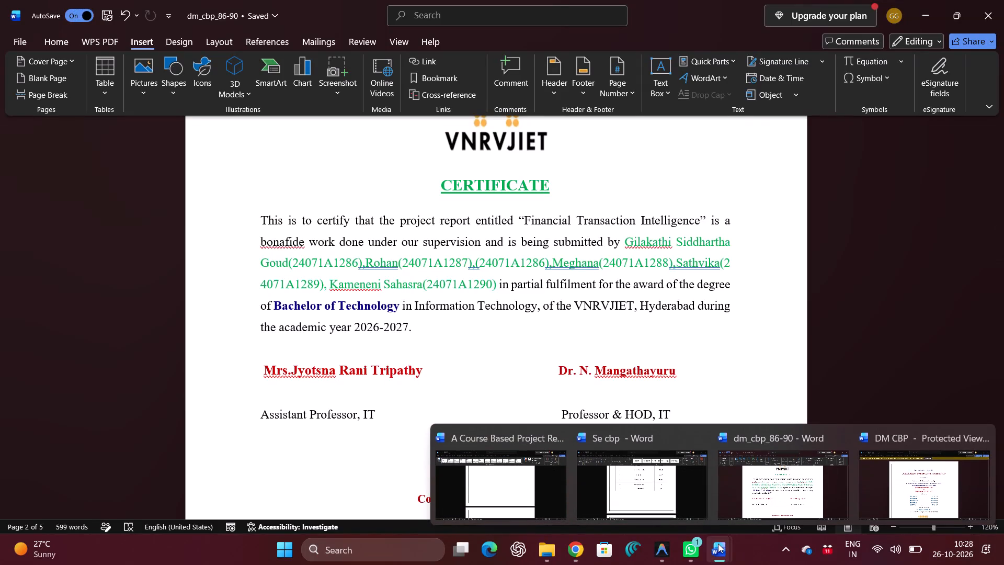
Switch to the DM CBP document and enable editing on it.
left_click(911, 468)
scroll(581, 351, "down", 4)
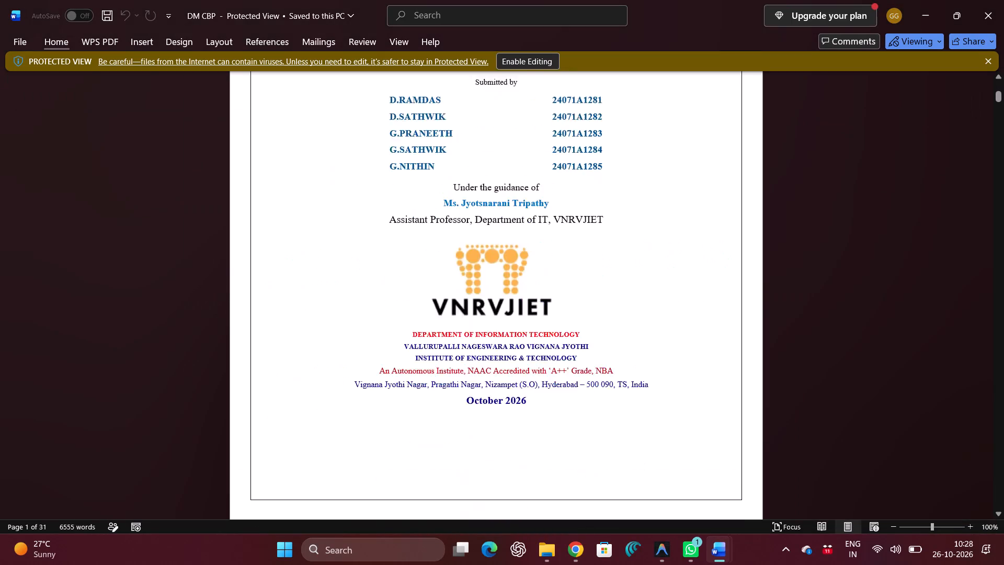
left_click(515, 70)
left_click(518, 67)
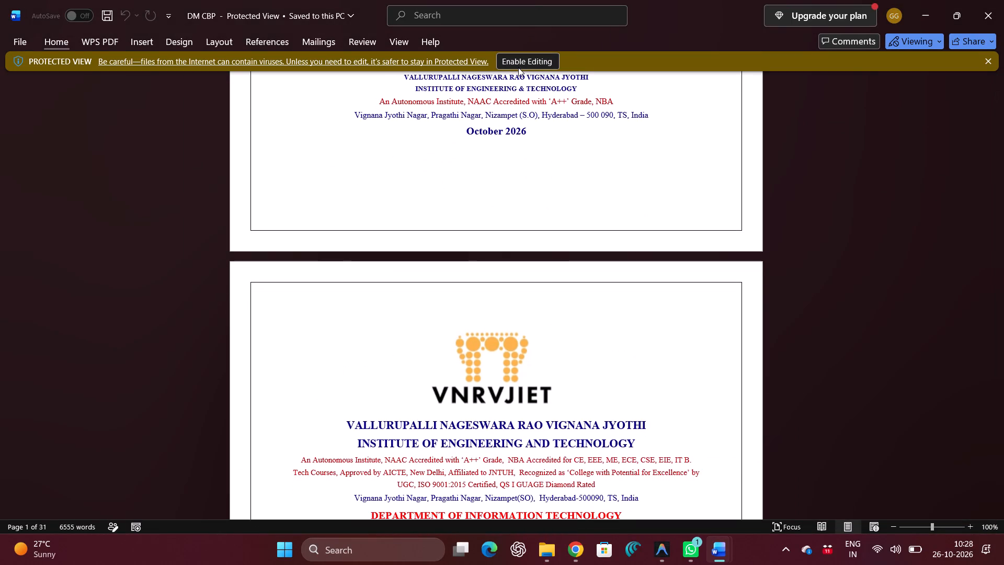
Copy the INDEX heading together with its S.NO, TOPIC and PAGE table from DM CBP.
scroll(520, 234, "down", 8)
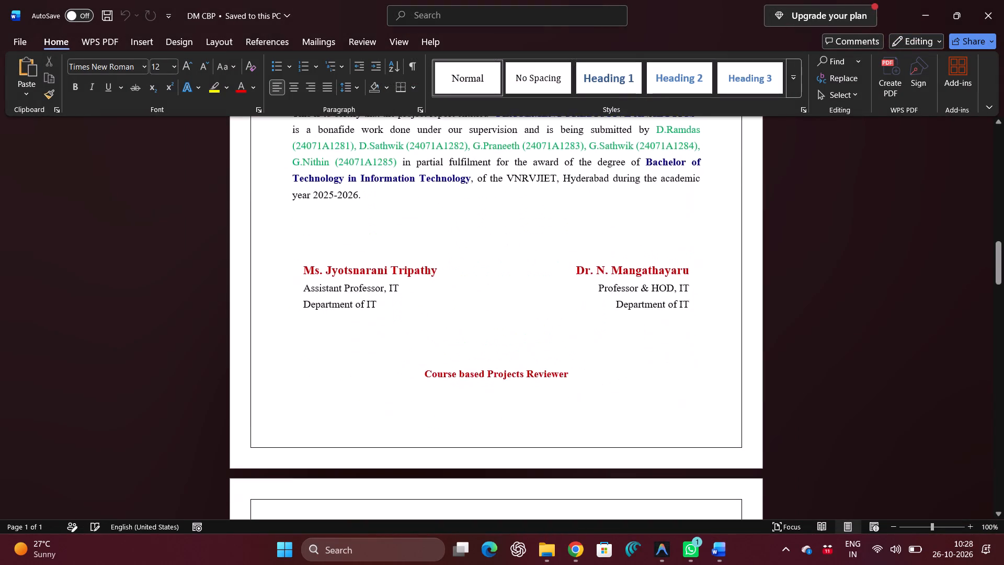
scroll(520, 234, "down", 4)
scroll(520, 234, "up", 2)
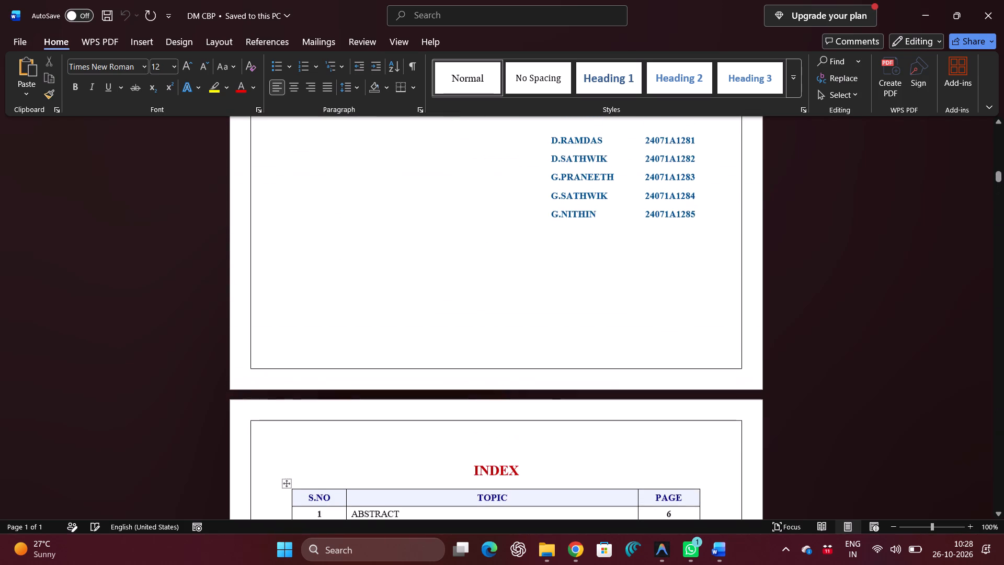
scroll(520, 234, "down", 2)
scroll(520, 234, "up", 1)
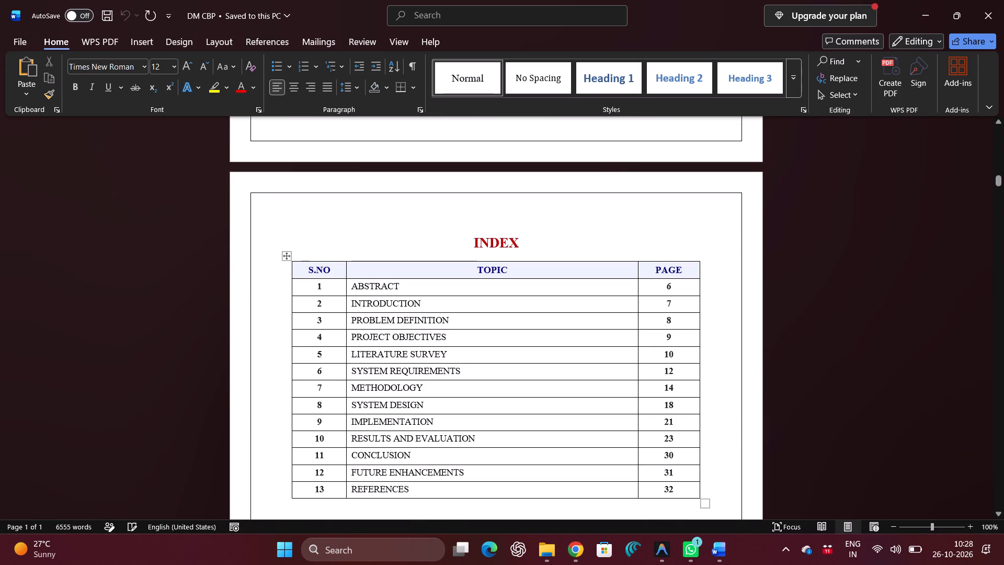
left_click_drag(462, 242, 621, 500)
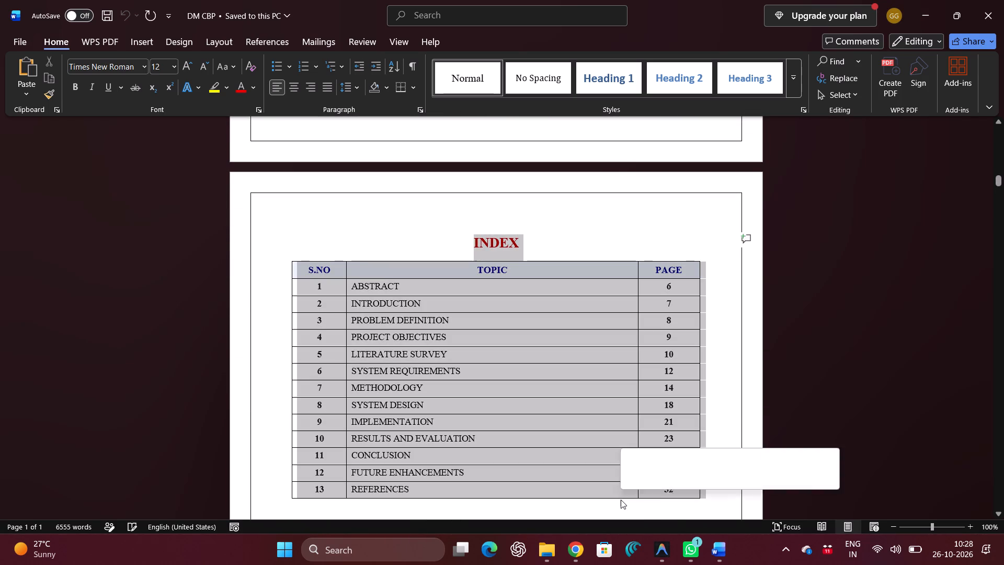
key("ctrl+c")
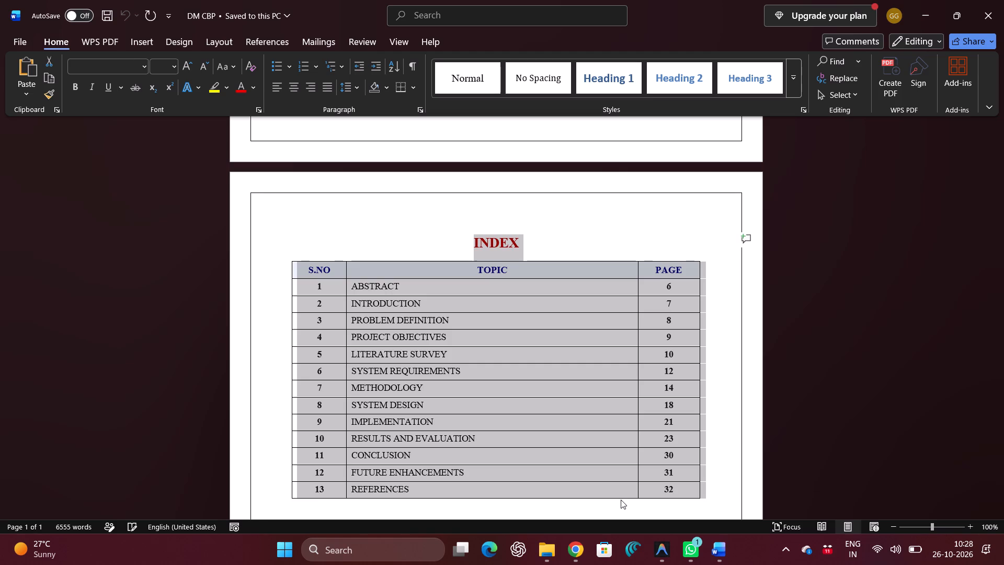
left_click(563, 368)
Return to dm_cbp_86-90 and locate the blank last page after the existing content.
key("alt+Tab")
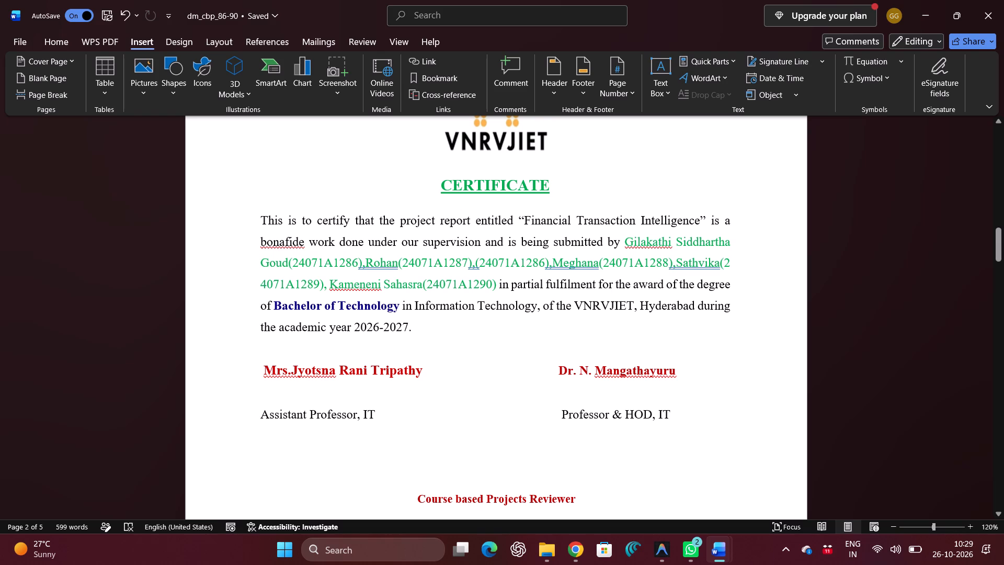
scroll(464, 369, "down", 2)
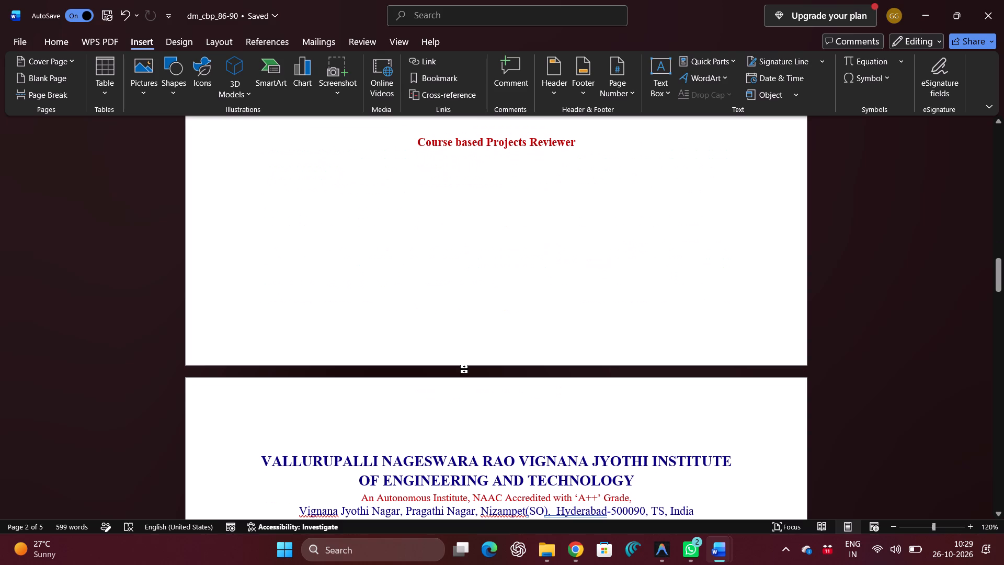
scroll(474, 398, "down", 9)
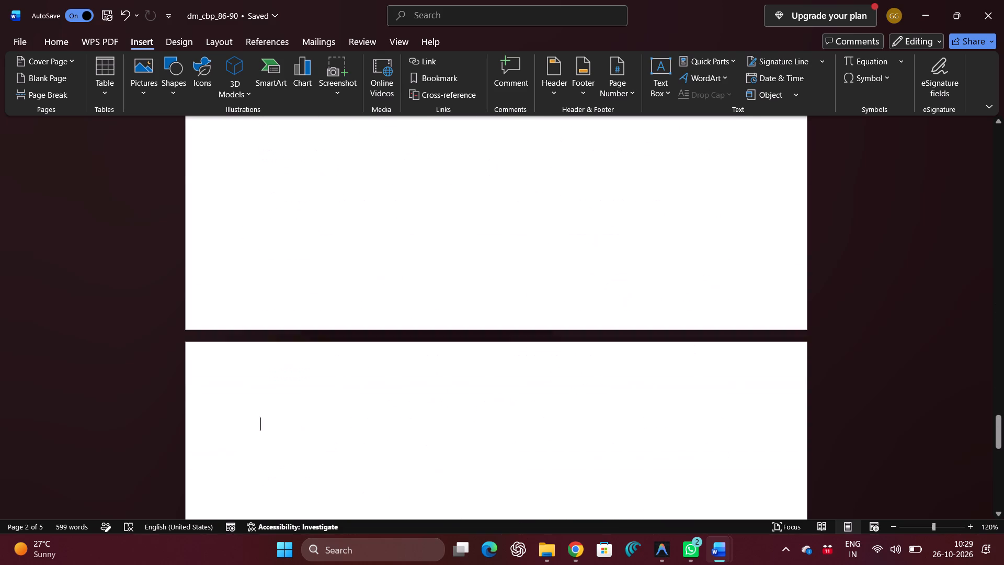
scroll(487, 334, "down", 1)
scroll(487, 334, "up", 1)
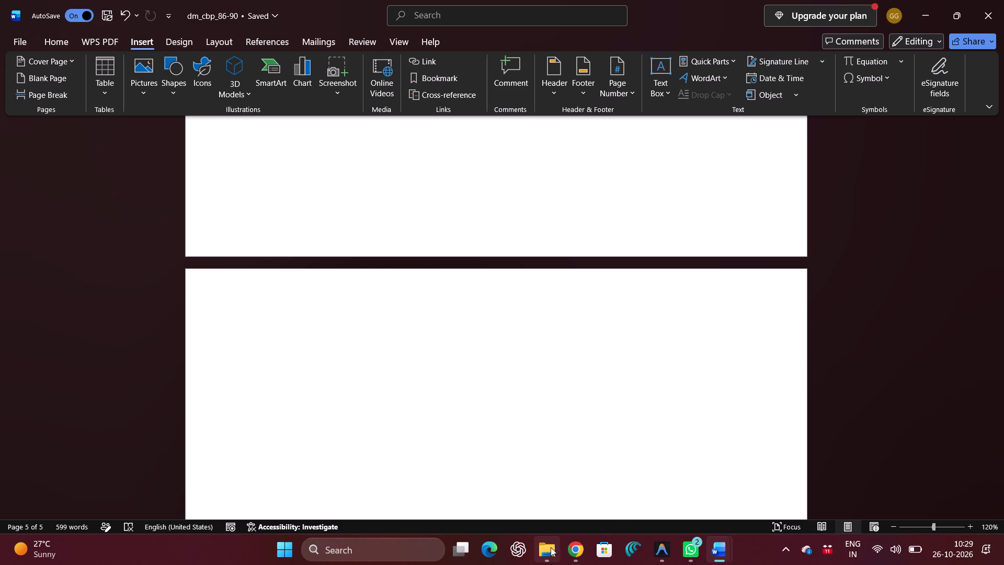
Switch to Chrome and view the index table in the Google Docs course project report.
left_click(576, 544)
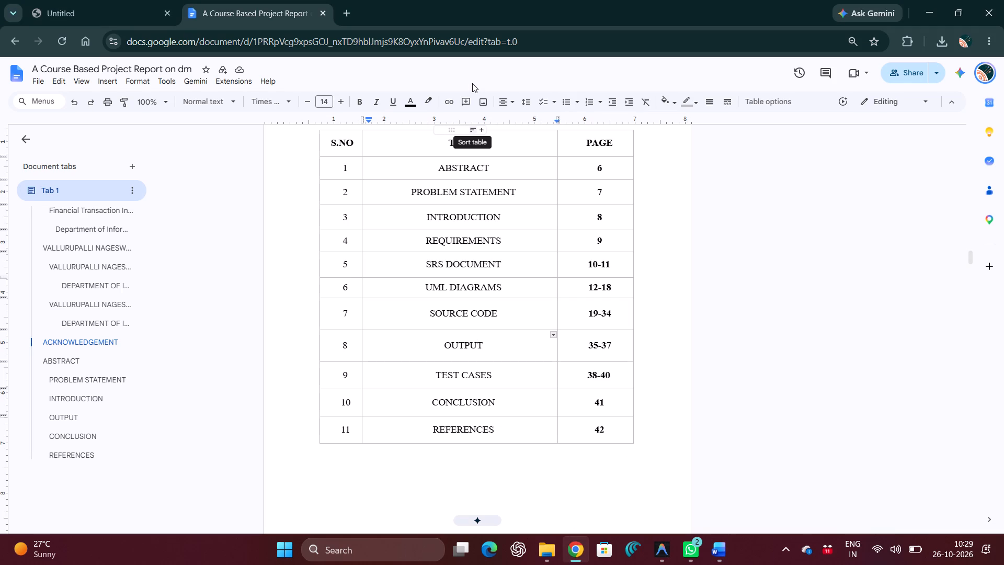
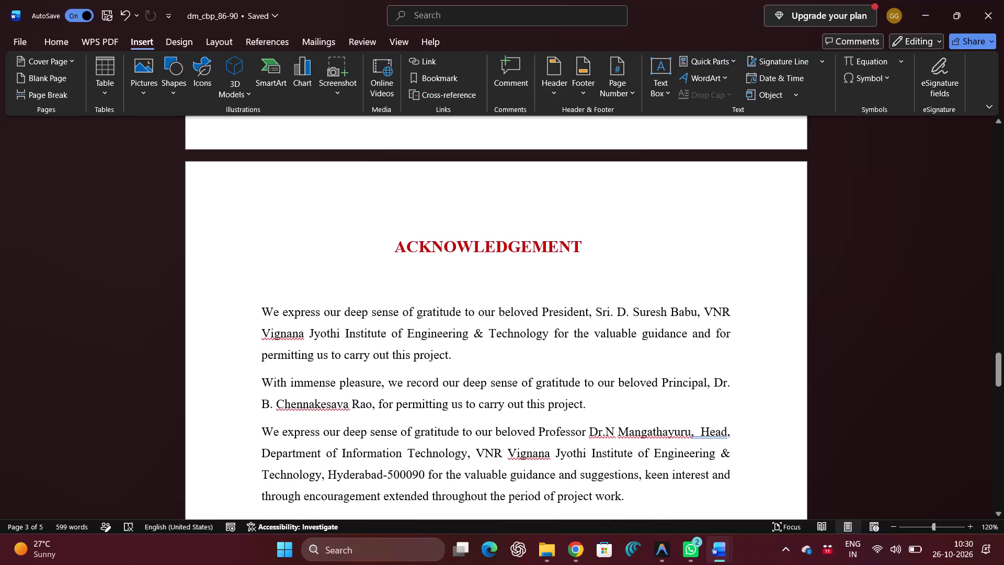
Delete the empty line below the ACKNOWLEDGEMENT heading.
left_click(375, 273)
key("BackSpace")
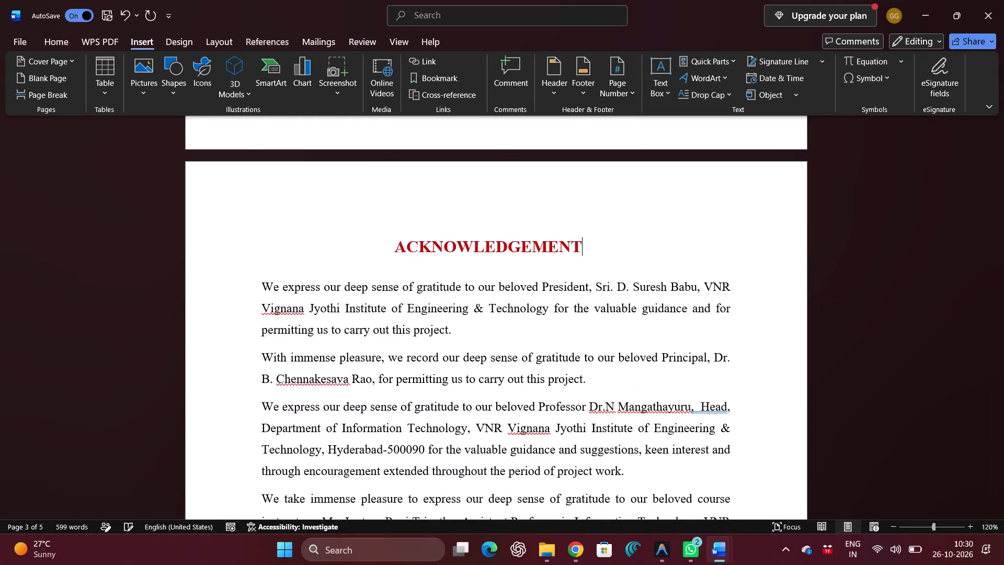
Paste the copied INDEX heading and S.NO, TOPIC and PAGE table onto the blank page after the acknowledgement.
scroll(375, 273, "down", 3)
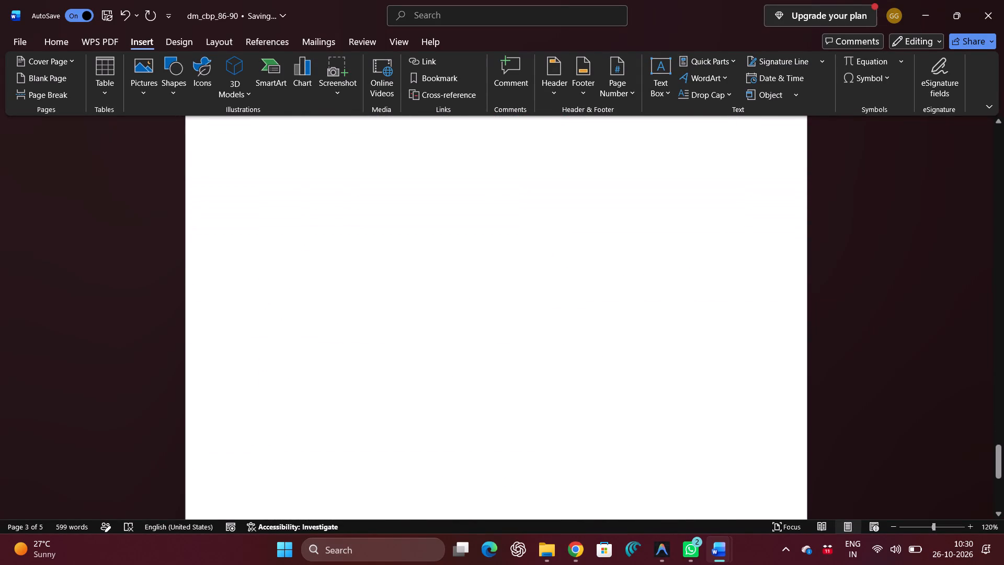
scroll(375, 273, "down", 1)
scroll(359, 273, "up", 1)
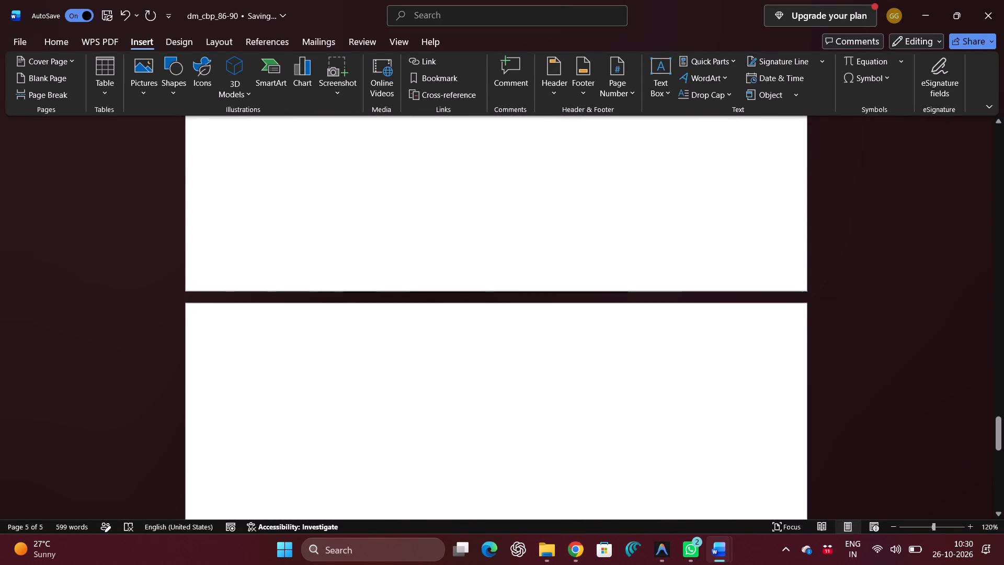
left_click(341, 375)
key("ctrl+v")
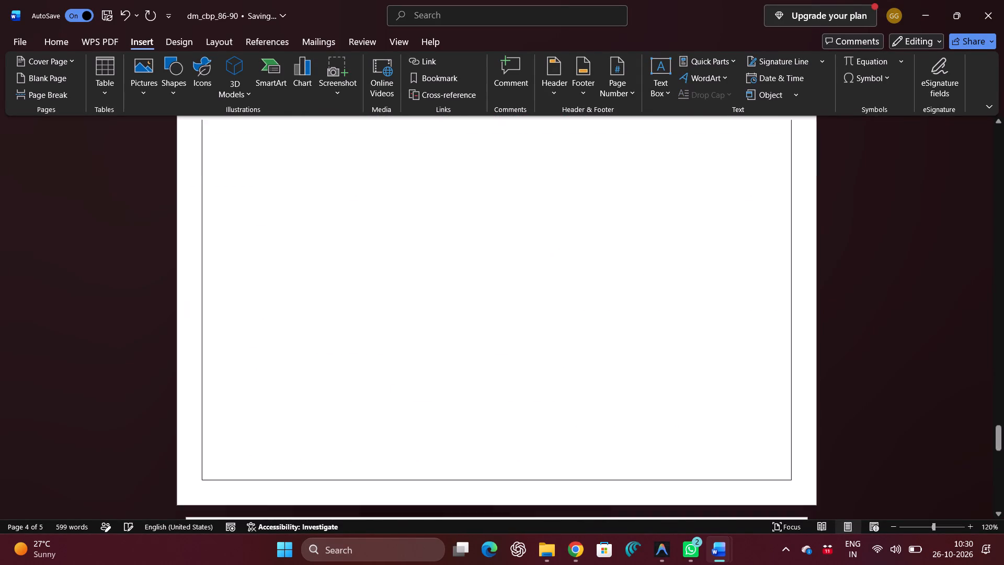
scroll(341, 375, "up", 3)
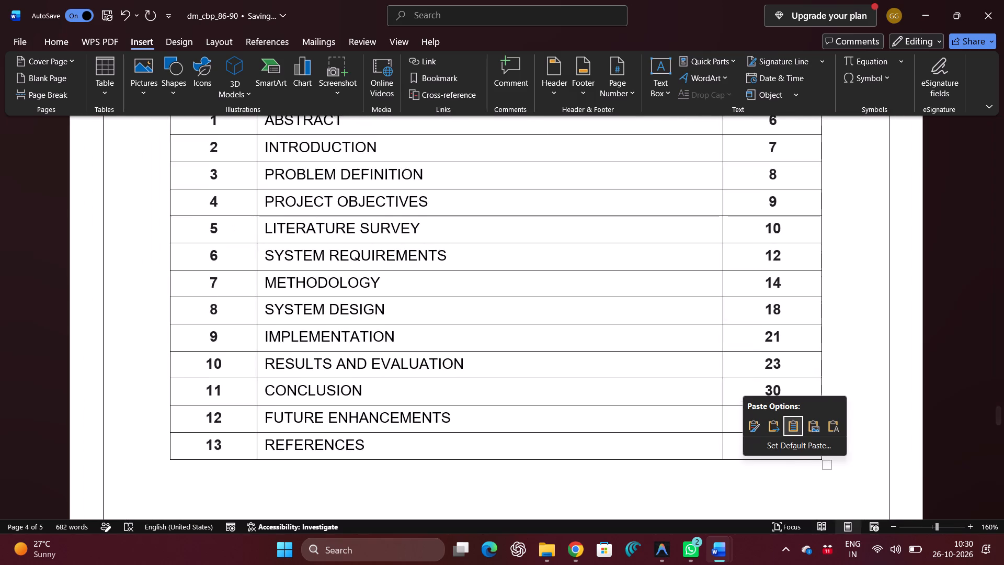
scroll(341, 375, "down", 8, "ctrl")
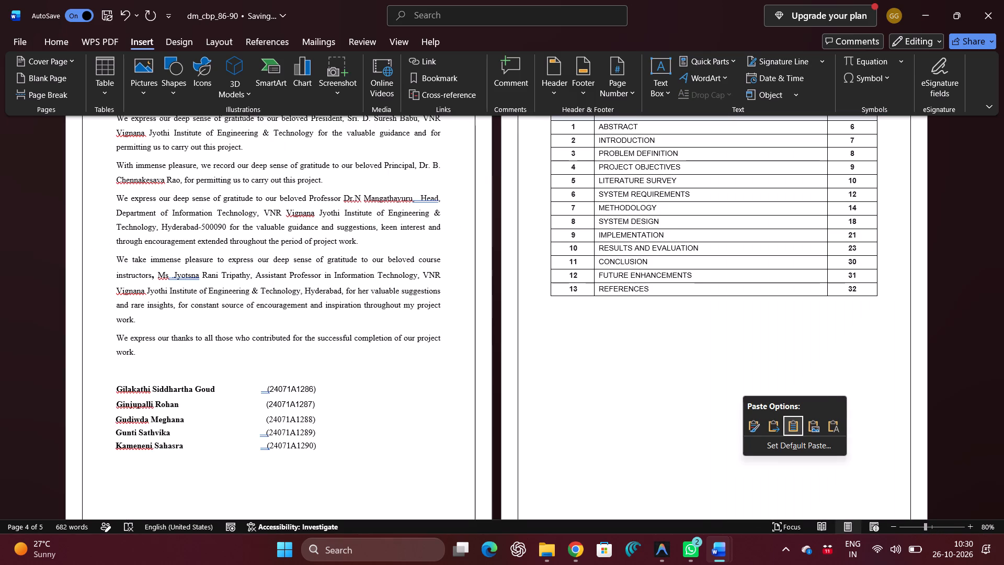
scroll(341, 375, "up", 1)
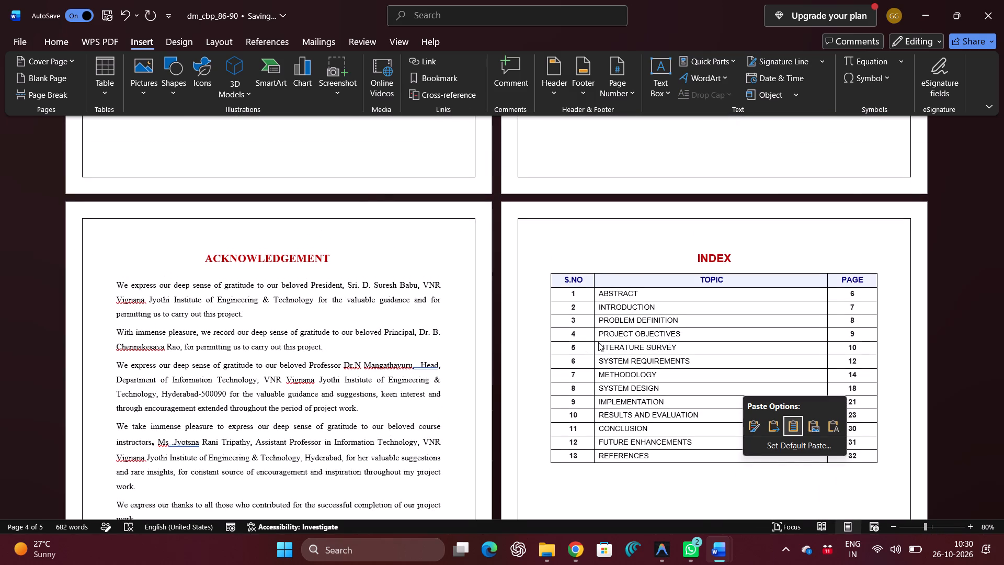
left_click(549, 327)
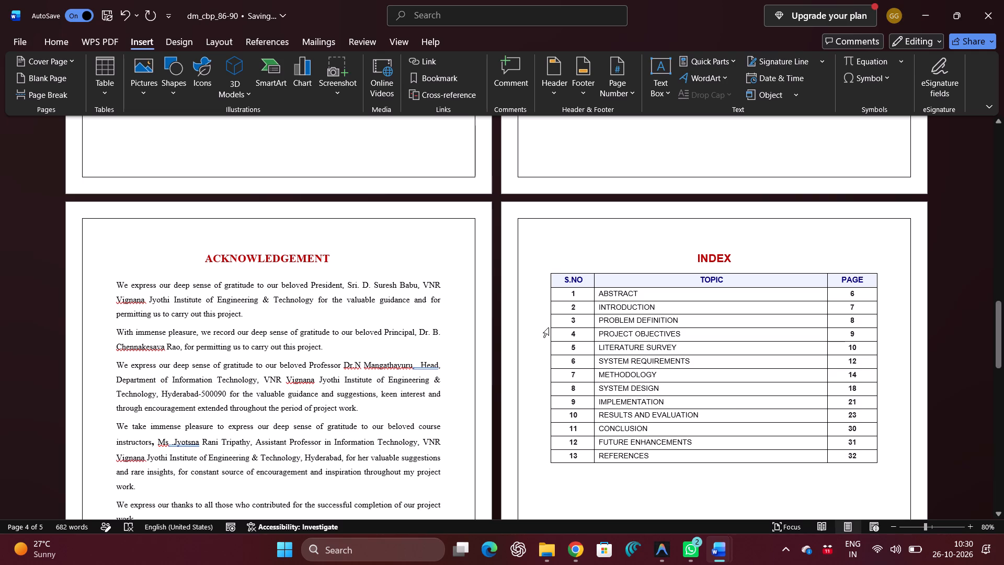
left_click(552, 331)
left_click(557, 423)
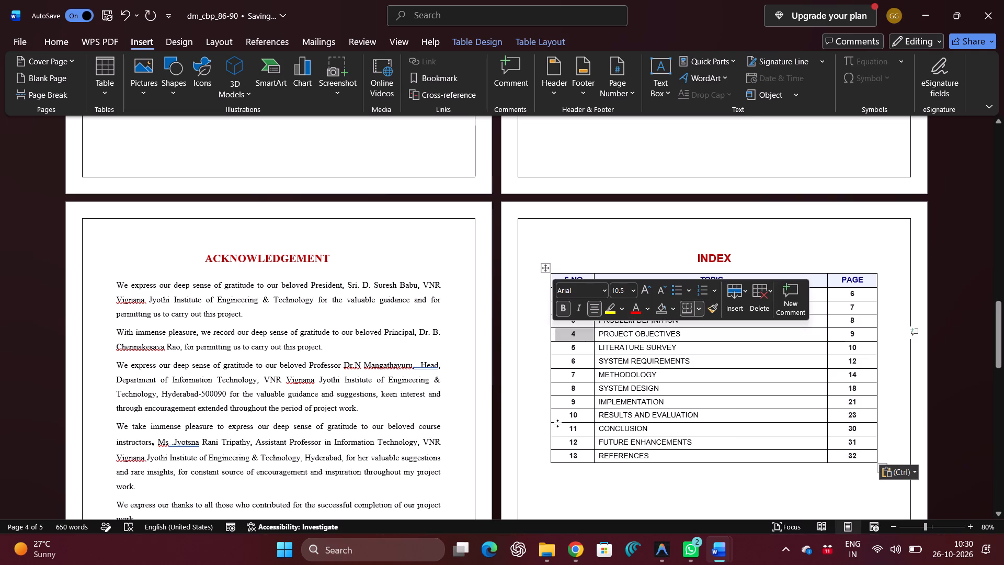
scroll(557, 423, "down", 1)
scroll(550, 490, "down", 1)
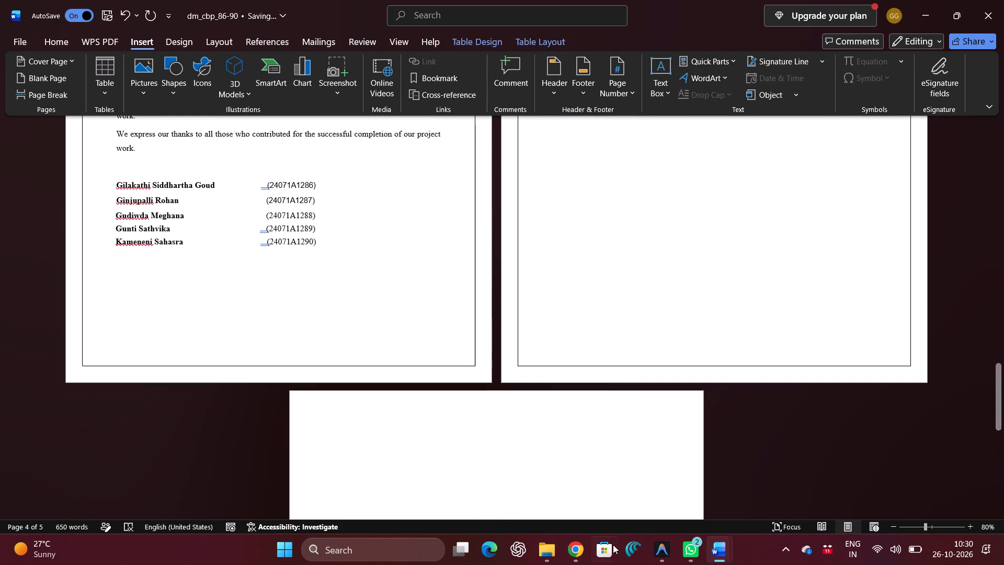
Examine the ABSTRACT section in DM CBP and the one in the Google Docs course project report in Chrome.
left_click(786, 492)
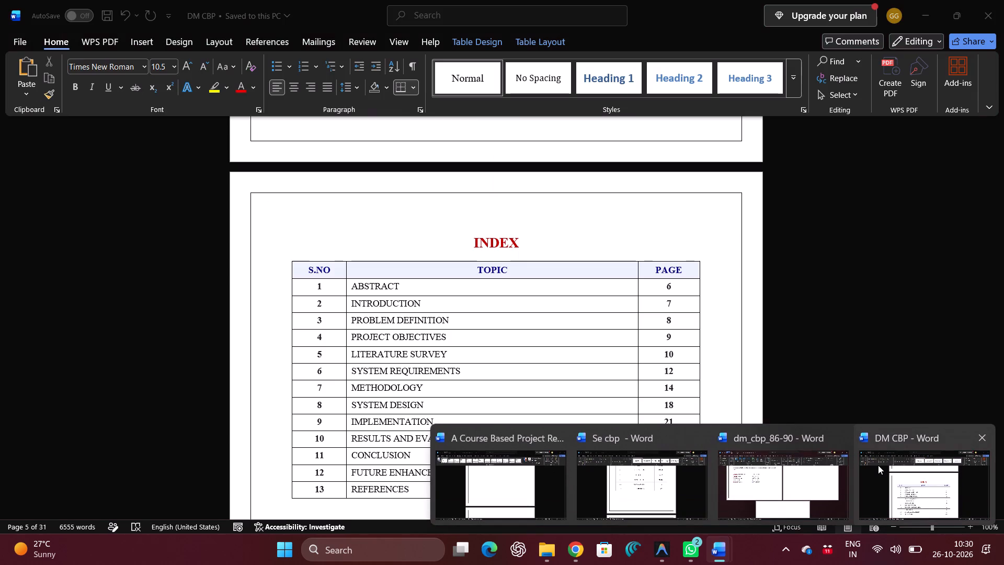
left_click(878, 465)
scroll(552, 360, "down", 3)
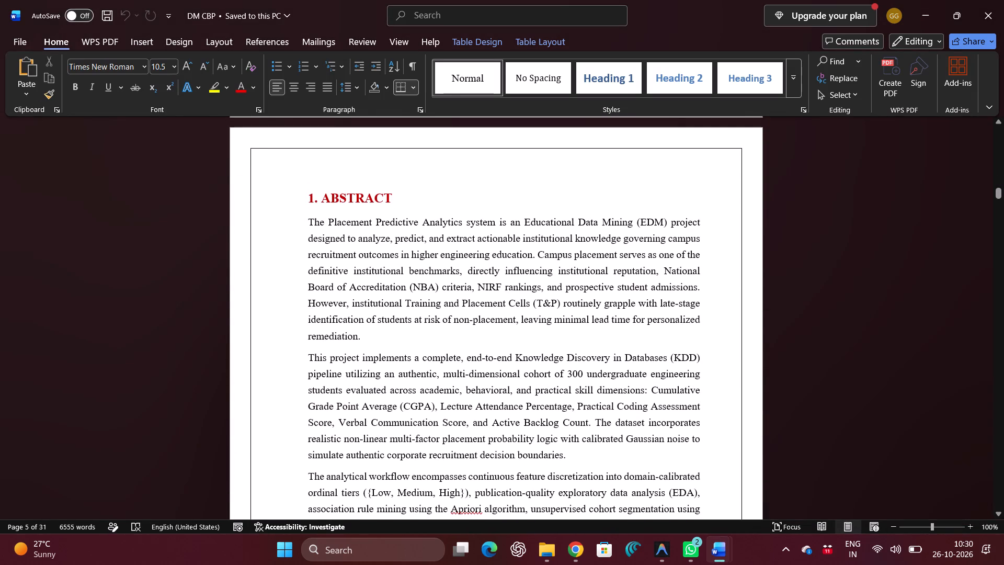
left_click_drag(302, 196, 467, 482)
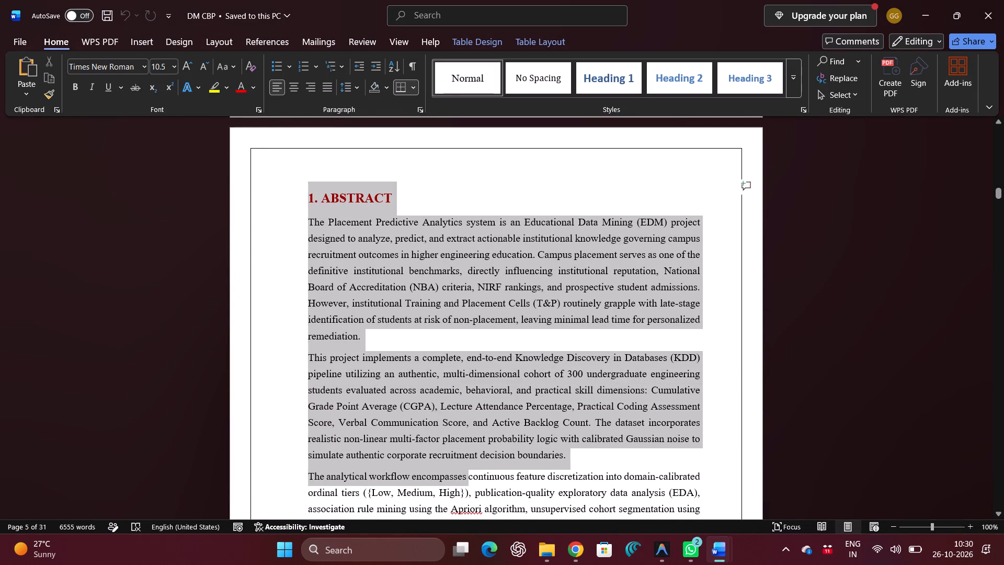
left_click_drag(467, 482, 496, 381)
left_click(496, 381)
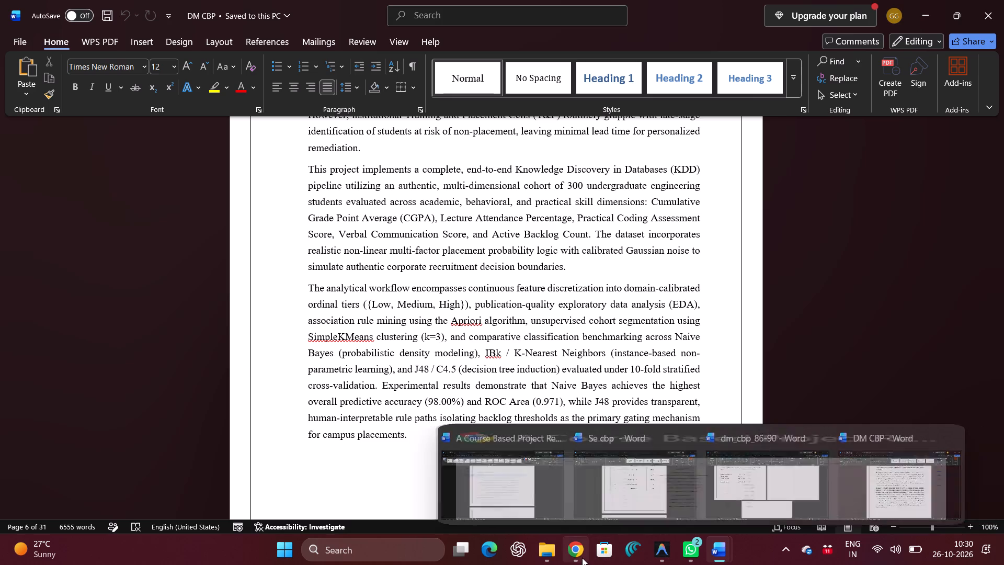
left_click(582, 558)
scroll(443, 323, "down", 5)
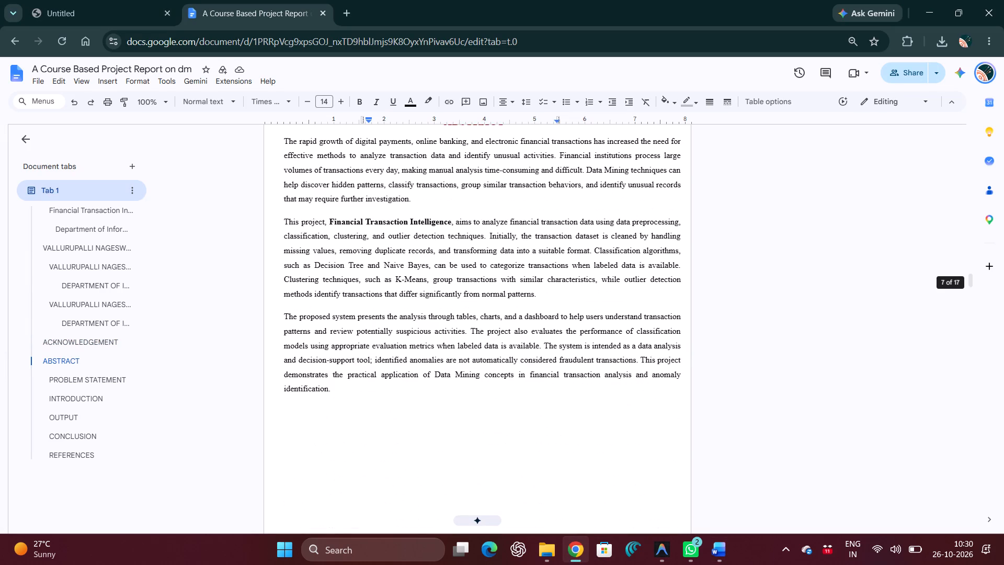
scroll(443, 323, "up", 1)
key("alt+Tab")
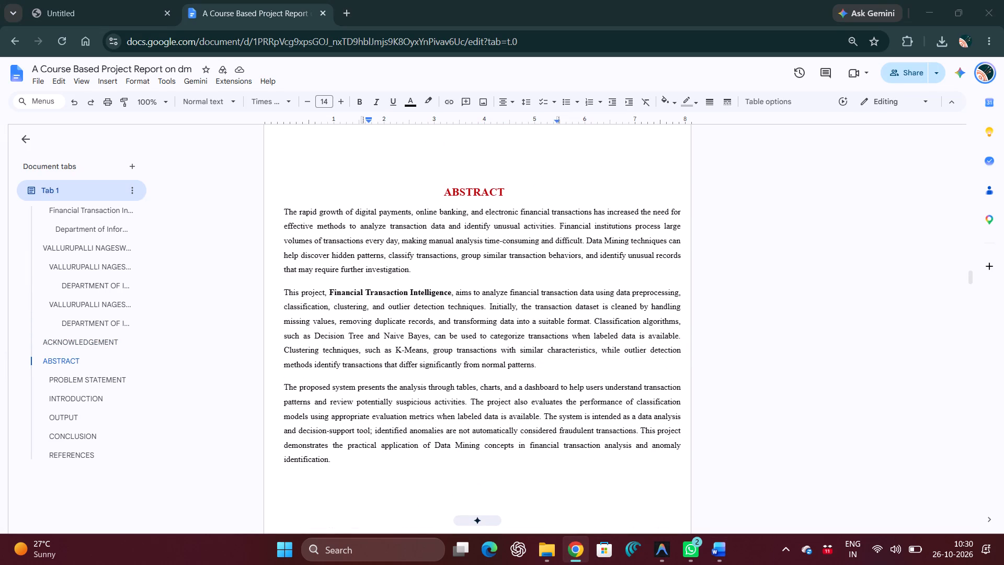
key("alt+Tab")
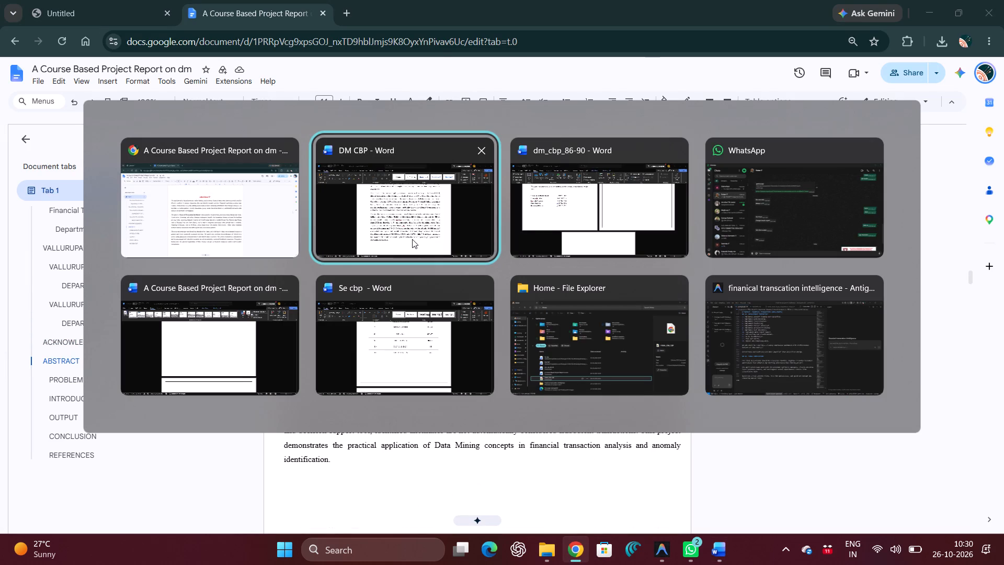
key("alt+Tab")
key("alt+Tab")
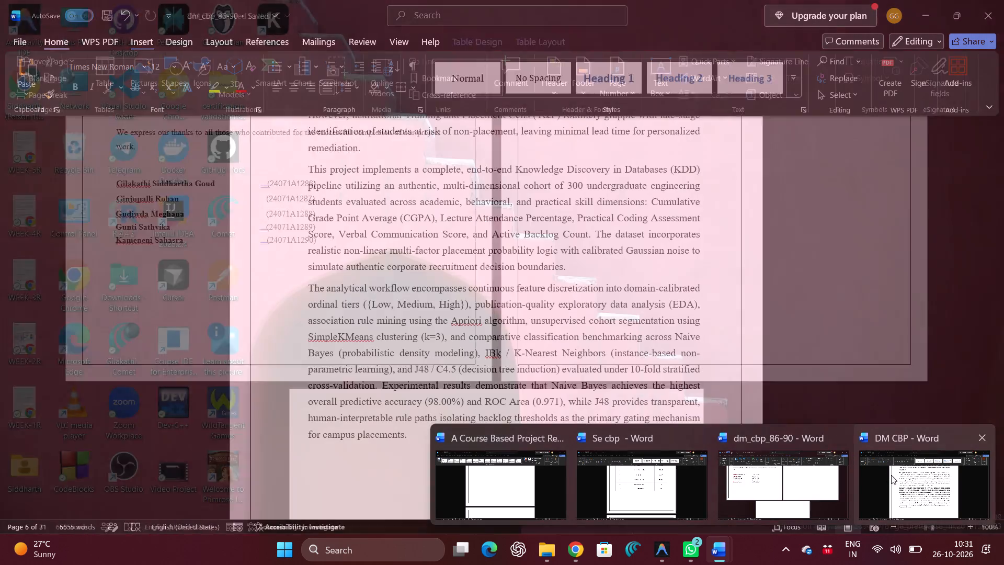
Copy the "1. ABSTRACT" heading from DM CBP and paste it onto the blank last page of dm_cbp_86-90.
left_click(891, 475)
scroll(547, 352, "up", 1)
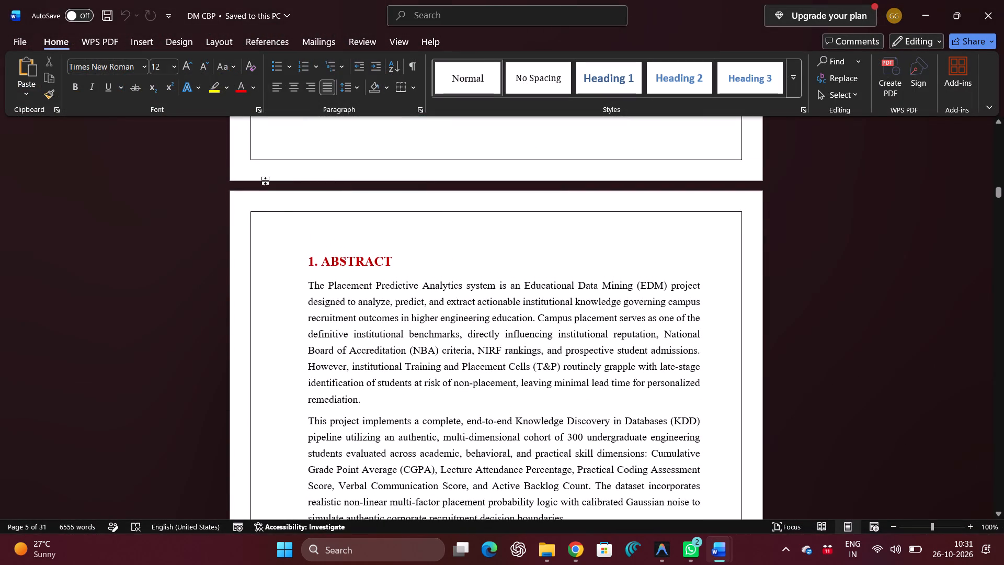
left_click_drag(310, 260, 372, 267)
left_click_drag(372, 267, 413, 264)
key("ctrl+c")
left_click(413, 264)
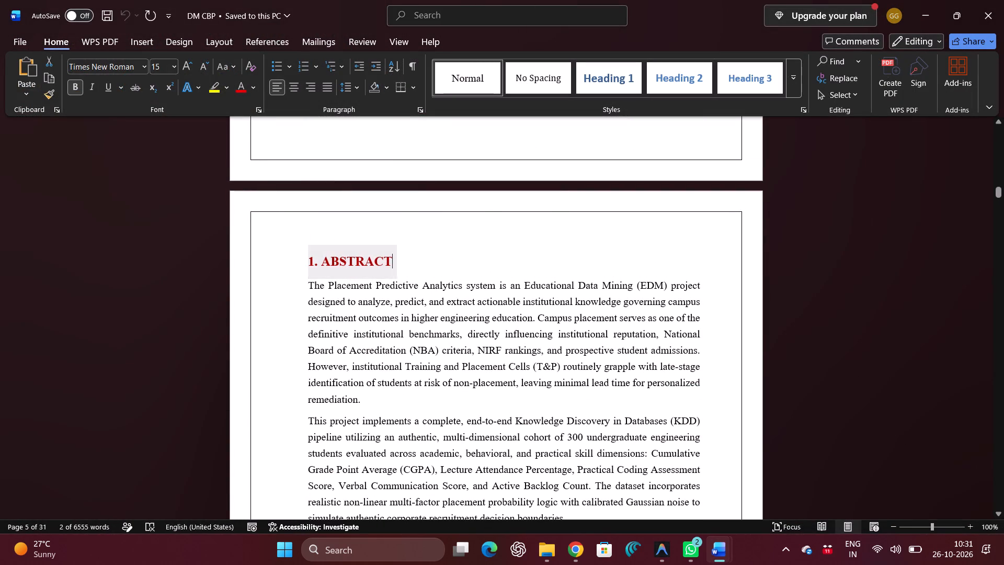
key("alt+Tab")
scroll(540, 304, "up", 1)
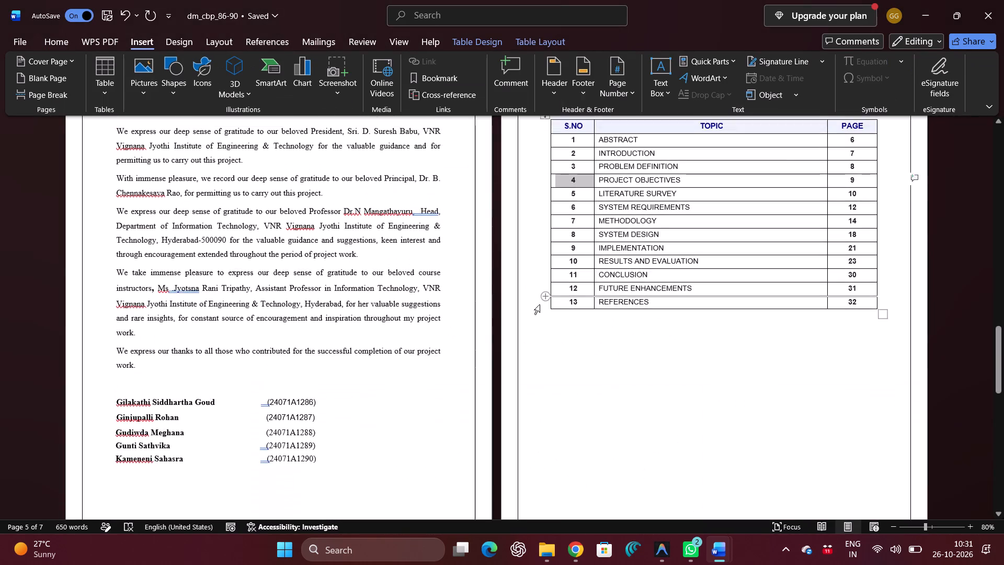
scroll(540, 304, "down", 2)
left_click(460, 461)
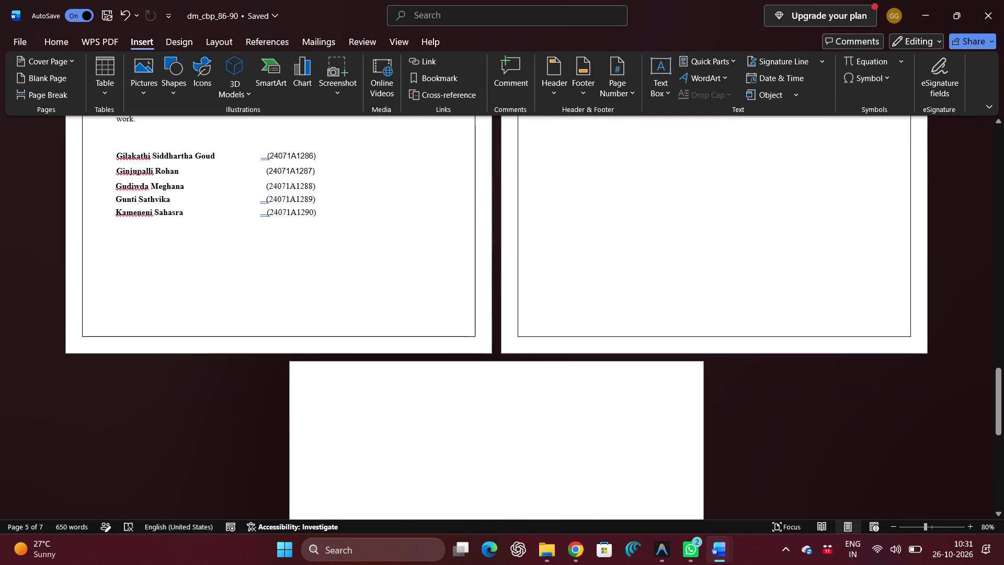
key("ctrl+v")
scroll(508, 412, "down", 1)
Review the pages from the cover onward and apply a ½ pt Box page border to the whole document.
scroll(508, 412, "up", 6)
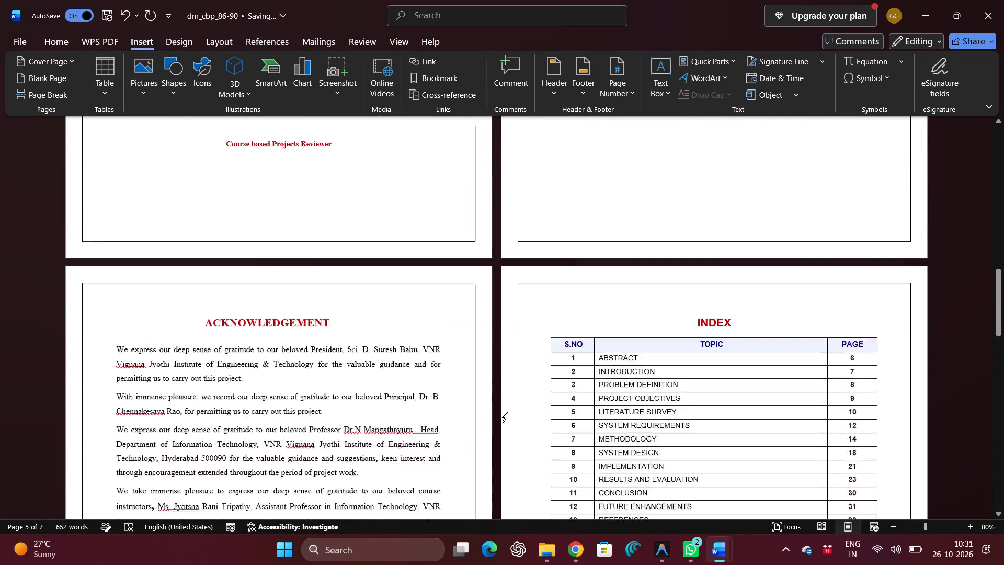
scroll(508, 412, "up", 8)
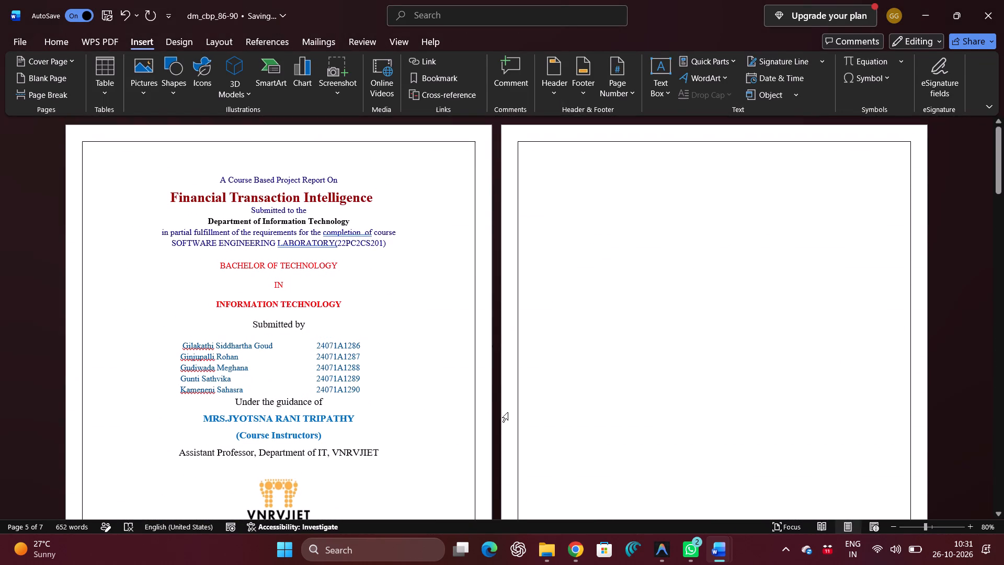
scroll(508, 412, "up", 1)
scroll(490, 273, "down", 1)
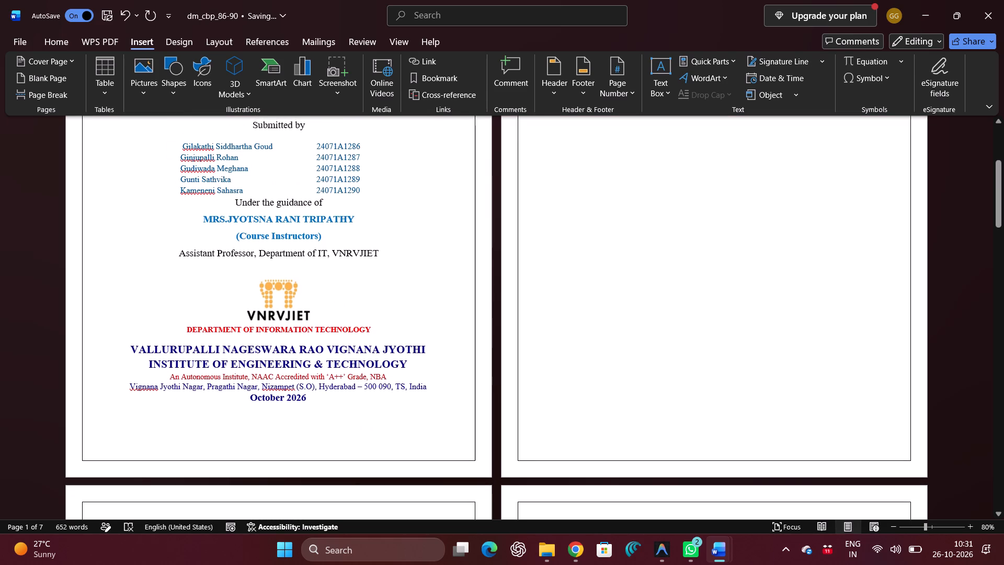
scroll(490, 273, "down", 3)
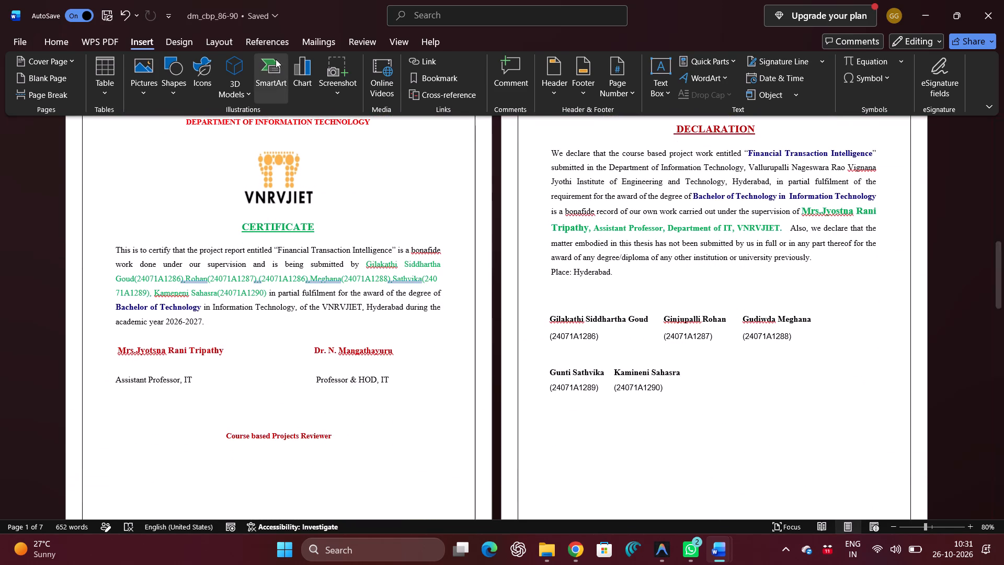
left_click(192, 40)
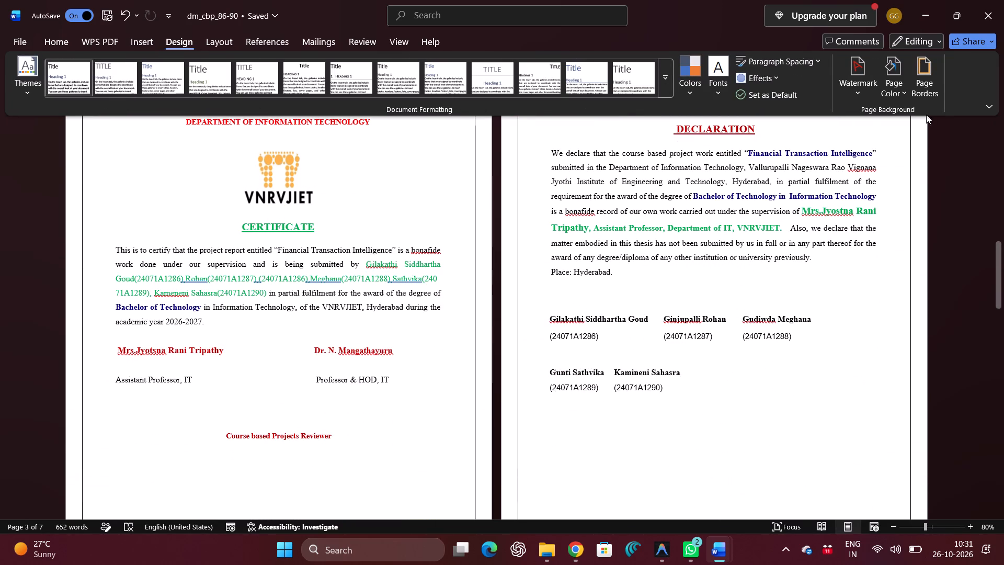
left_click(937, 74)
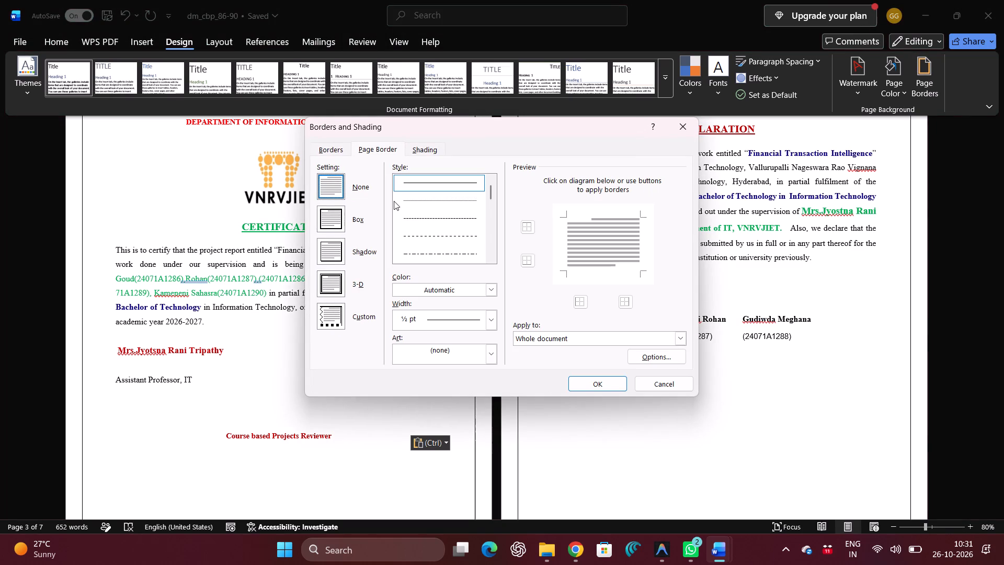
left_click(336, 216)
left_click(598, 379)
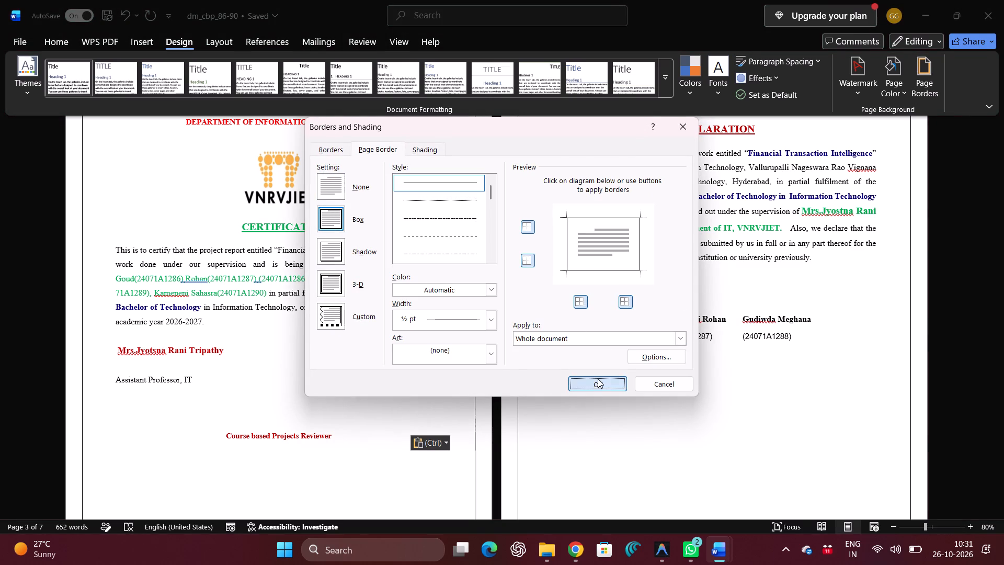
scroll(598, 379, "down", 8)
scroll(598, 379, "up", 2)
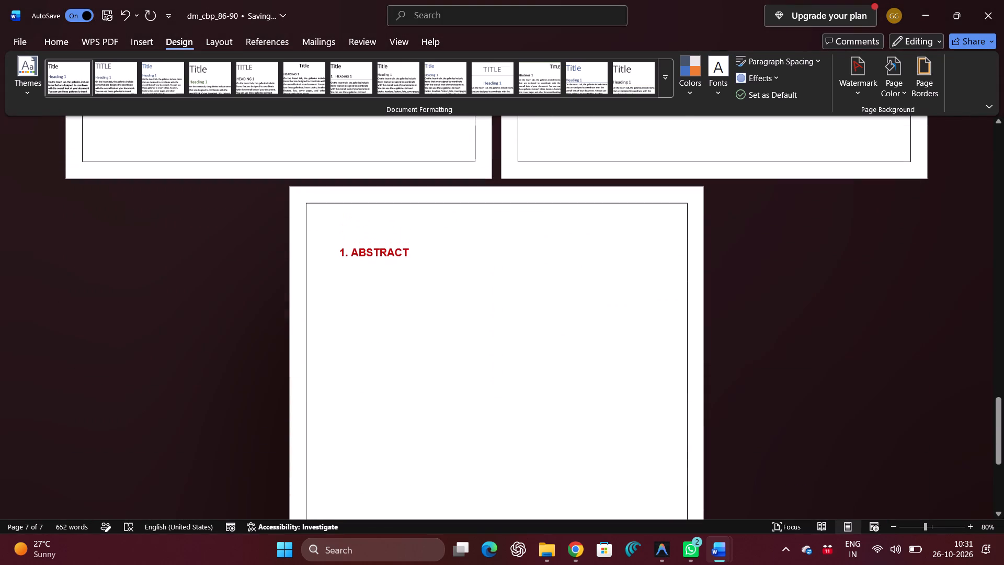
Switch to the Google Docs report in Chrome and copy the three paragraphs below its ABSTRACT heading.
key("alt+Tab")
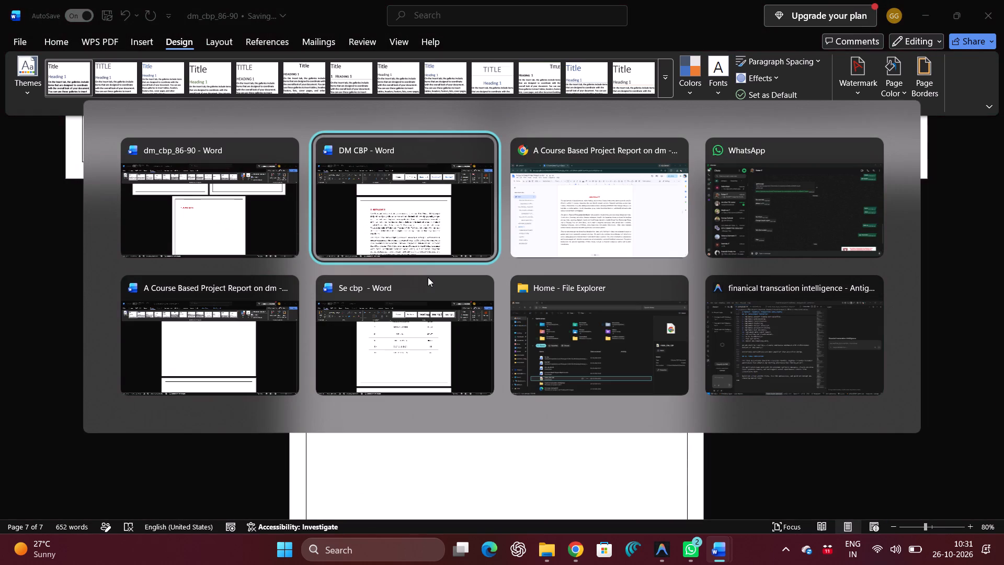
key("alt+Tab")
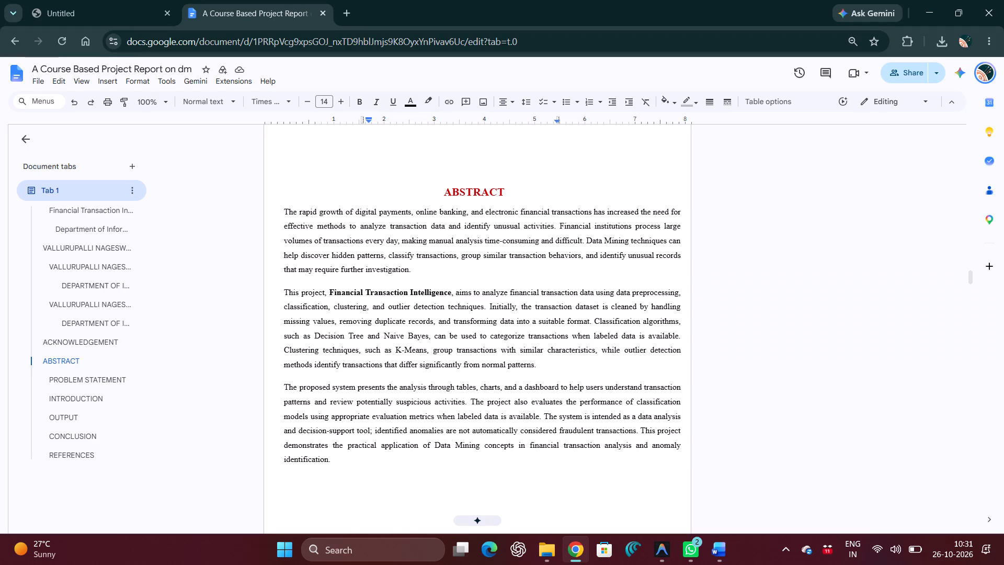
left_click_drag(286, 213, 364, 487)
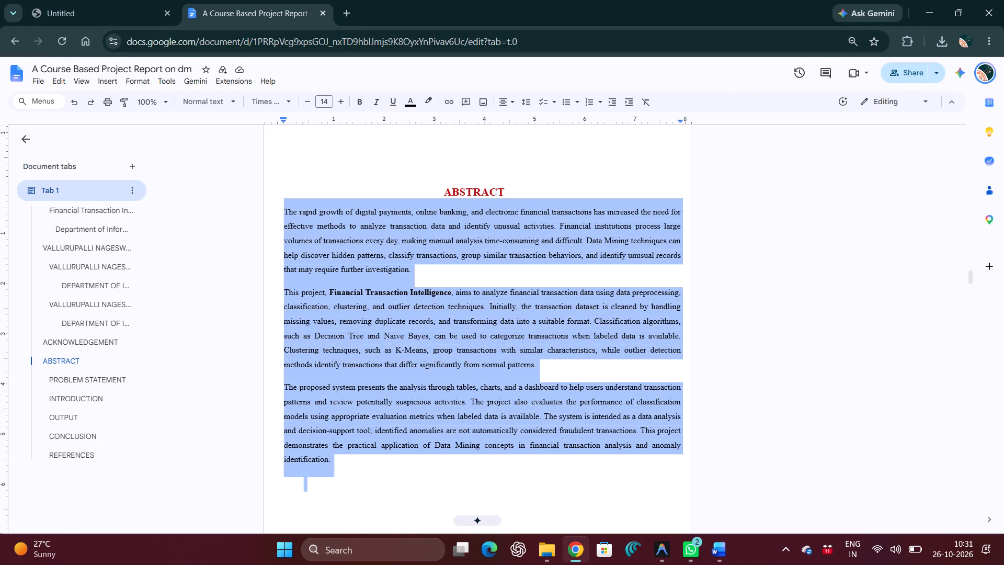
left_click_drag(364, 487, 363, 473)
key("ctrl+c")
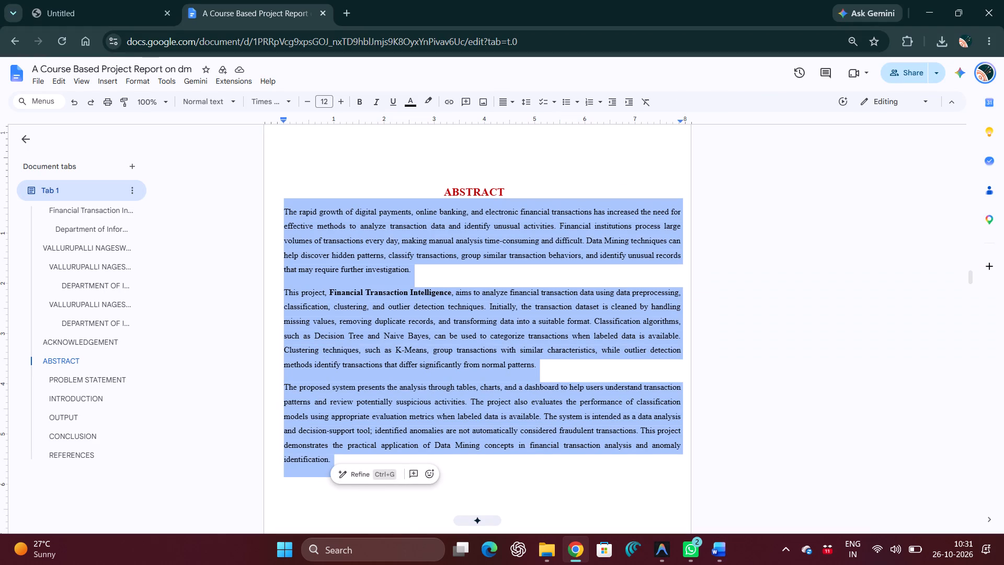
Switch to dm_cbp_86-90 and paste the three copied paragraphs below the "1. ABSTRACT" heading.
left_click(410, 404)
key("alt+Tab")
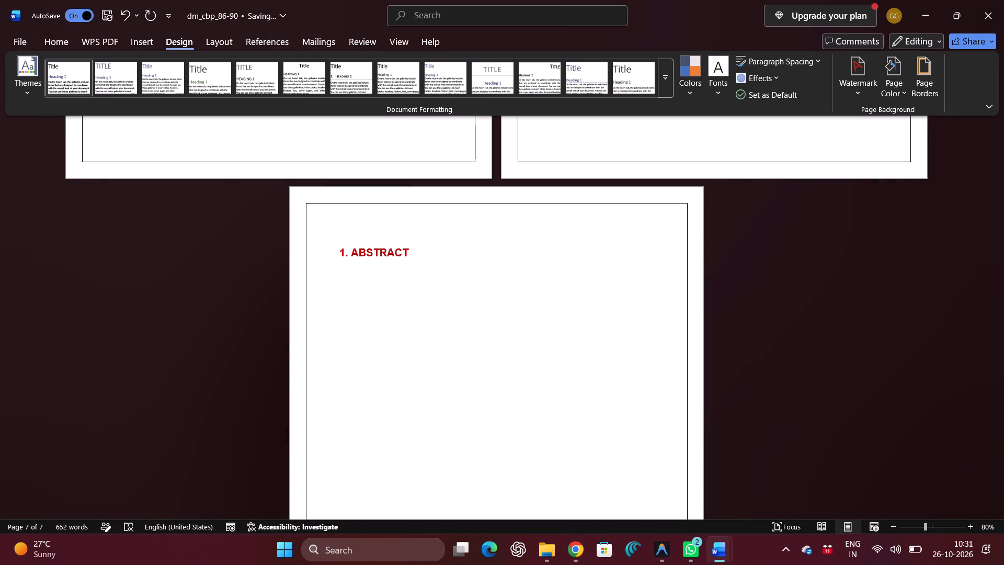
key("ctrl+v")
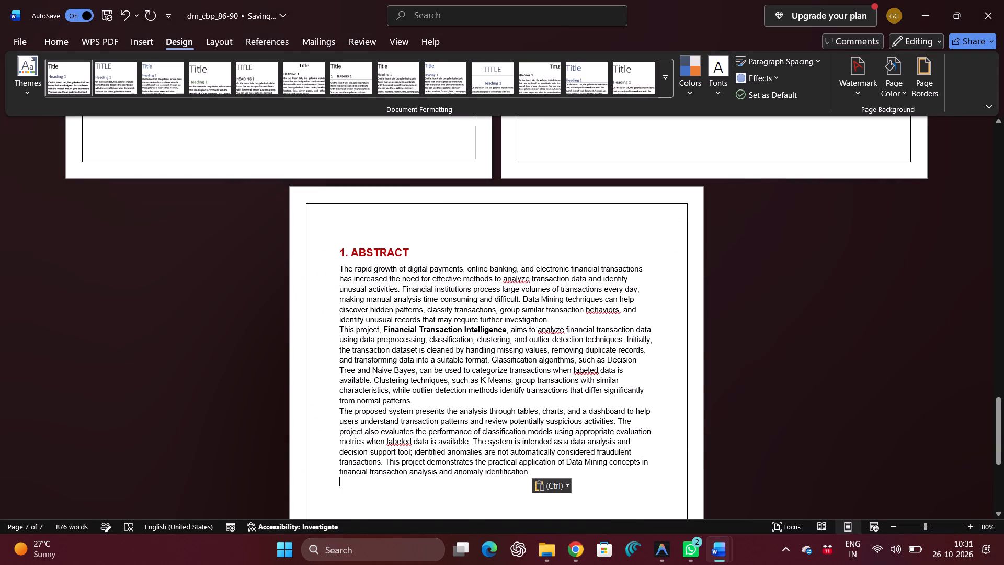
Format the three pasted abstract paragraphs as 12 pt Times New Roman with 1.5 line spacing.
scroll(385, 285, "up", 5)
left_click(316, 280)
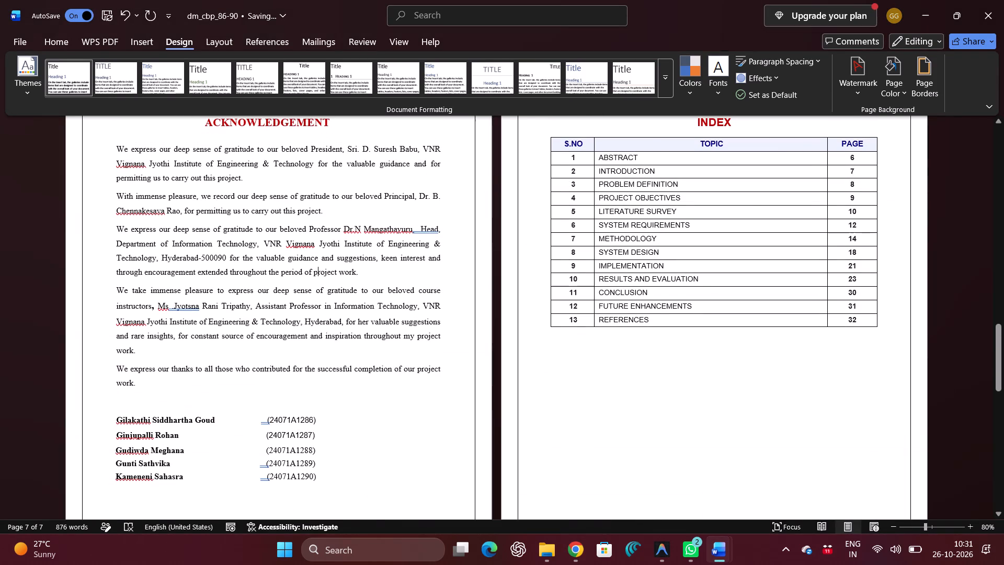
scroll(316, 280, "down", 4)
left_click_drag(339, 261, 496, 415)
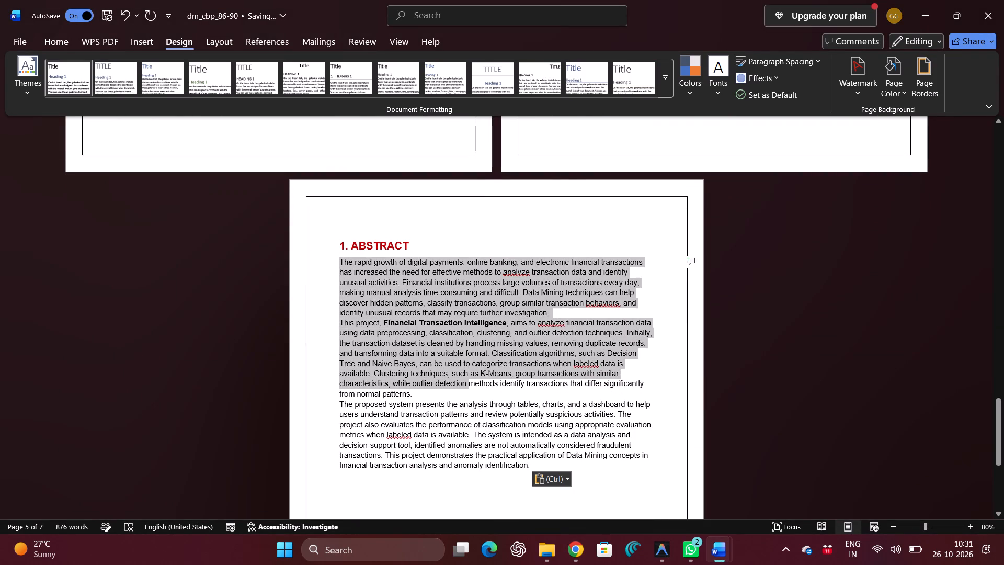
left_click_drag(496, 415, 530, 464)
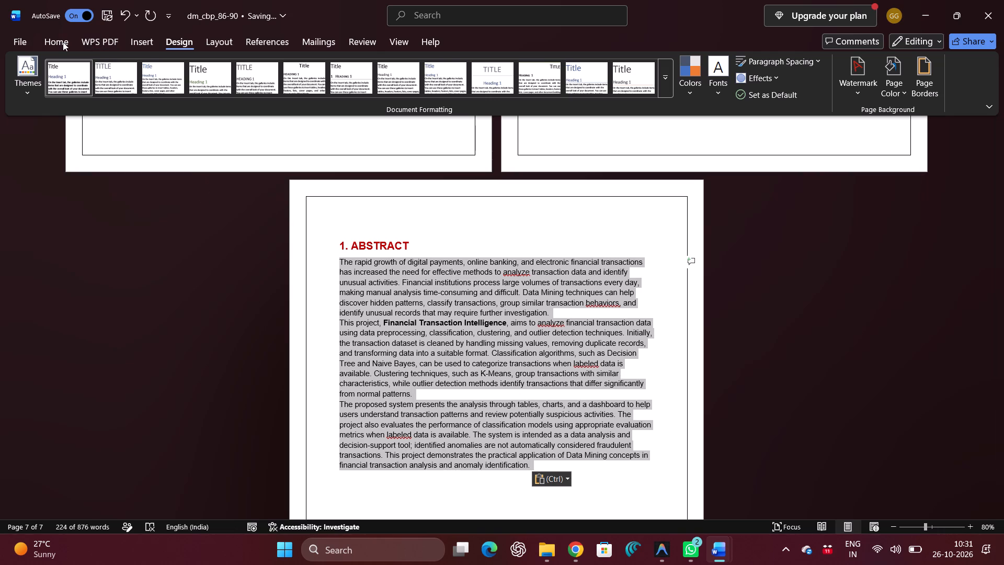
left_click(60, 42)
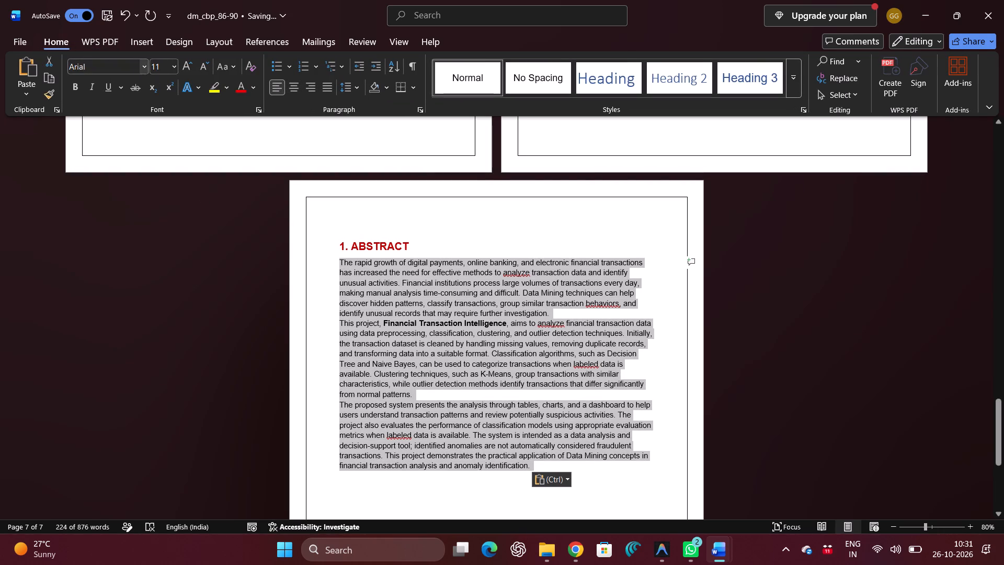
left_click(157, 71)
type("12")
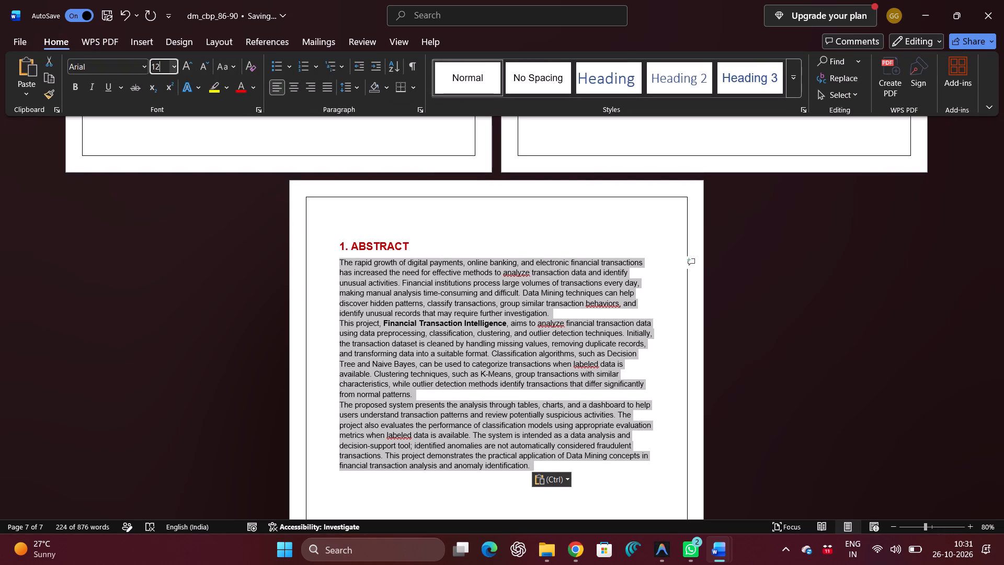
key("Return")
left_click(118, 66)
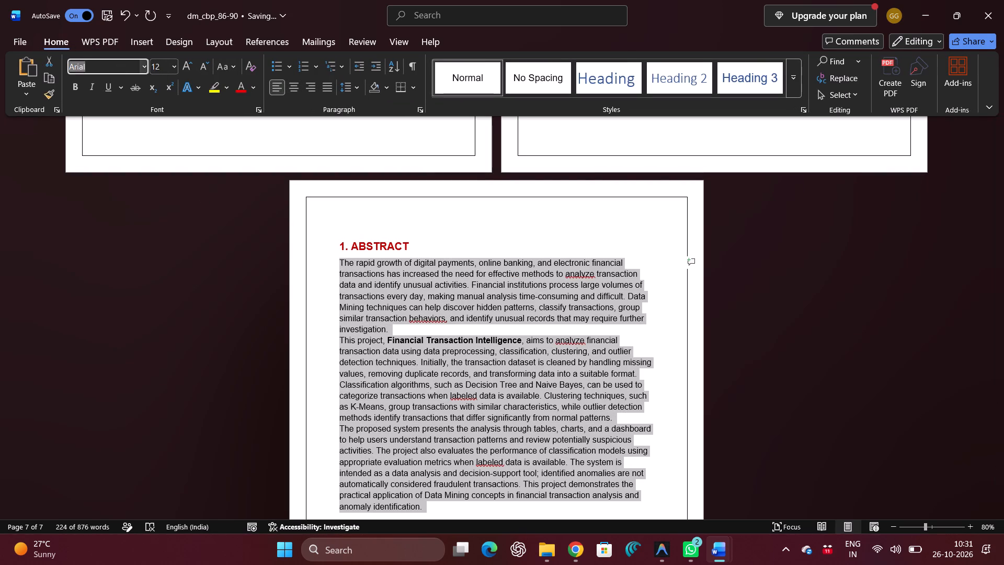
type("tim")
key("Return")
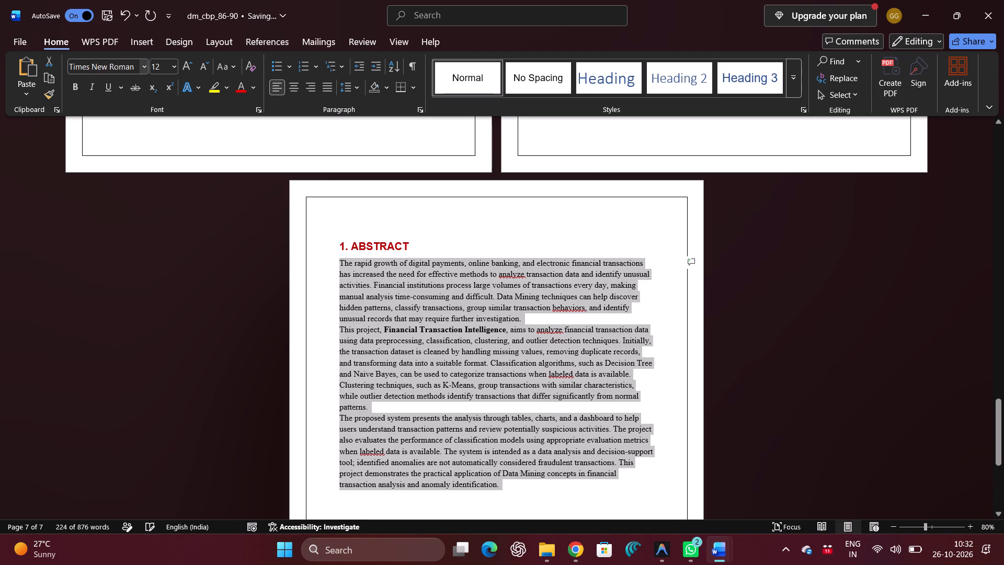
left_click(361, 87)
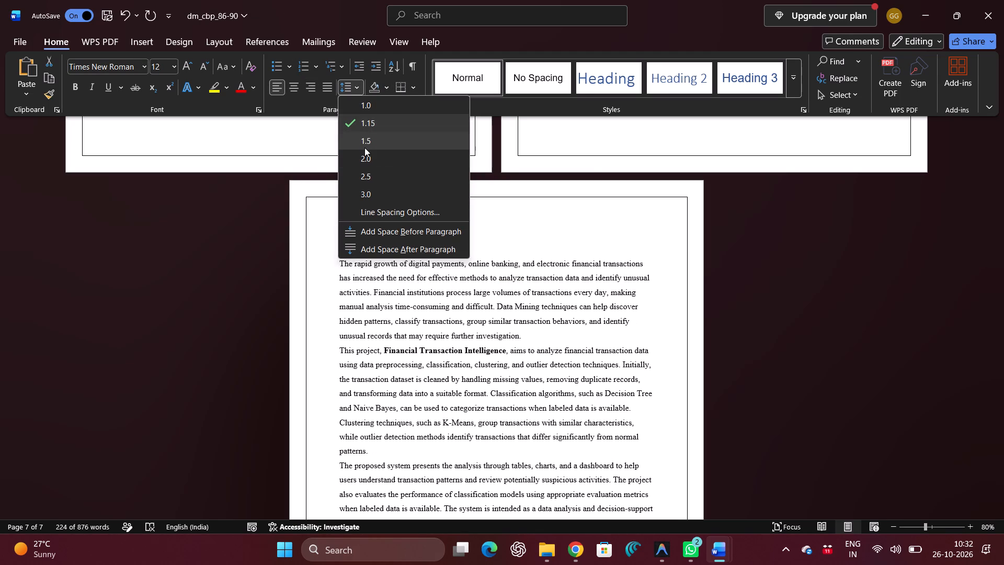
left_click(364, 148)
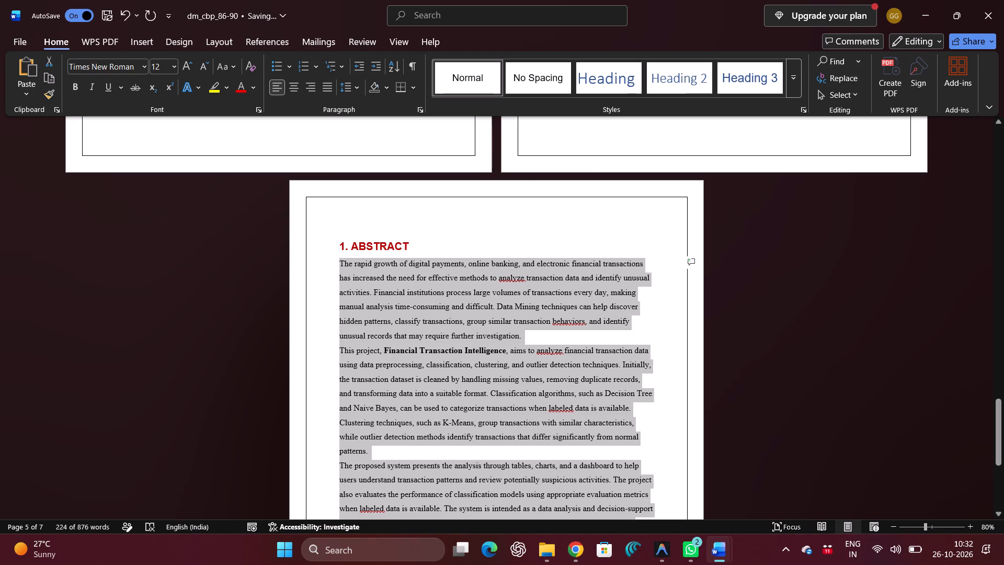
Set the line spacing of the "1. ABSTRACT" heading to 2.0.
left_click(424, 253)
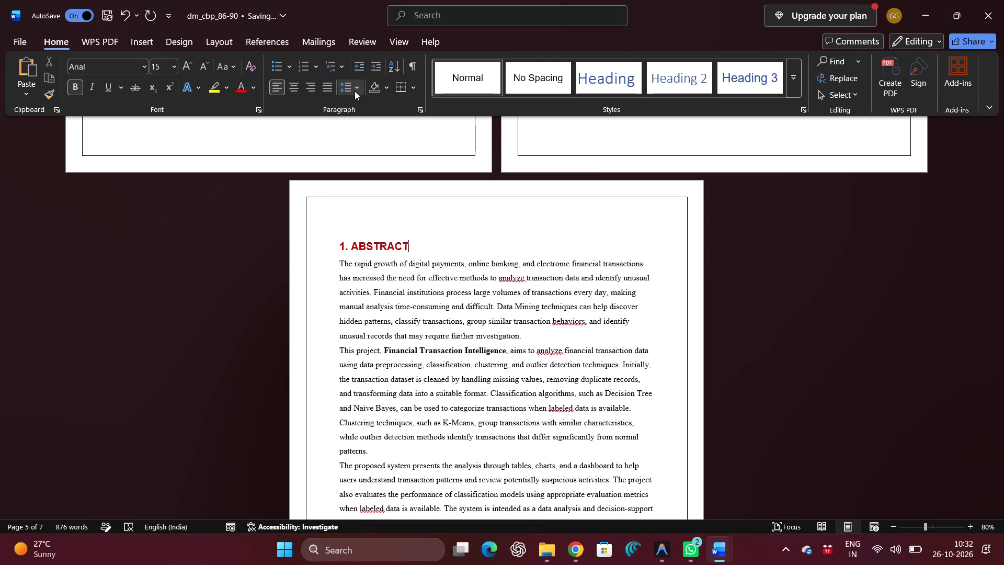
left_click(355, 91)
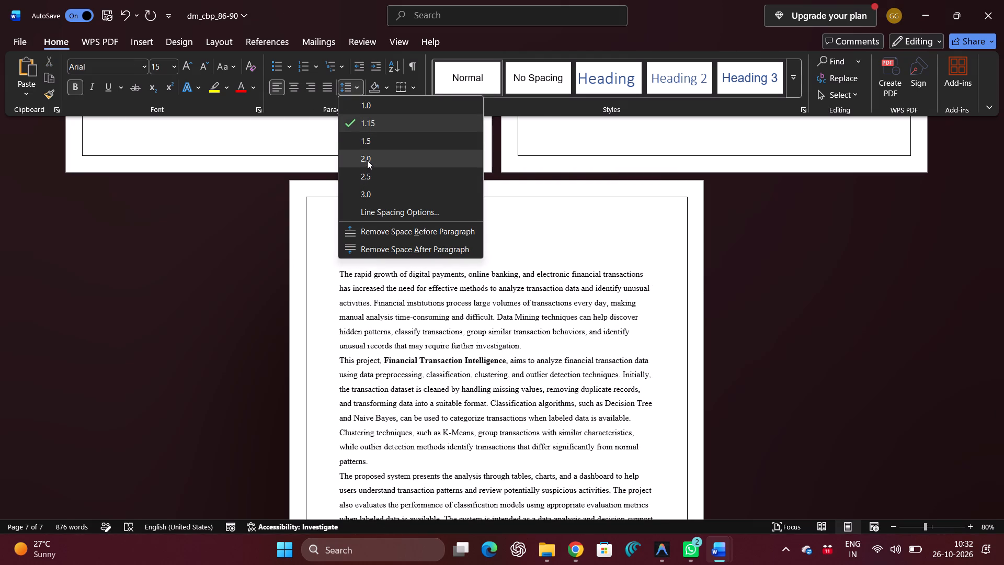
left_click(367, 160)
left_click(401, 296)
Justify the three paragraphs of the abstract.
scroll(401, 296, "down", 2)
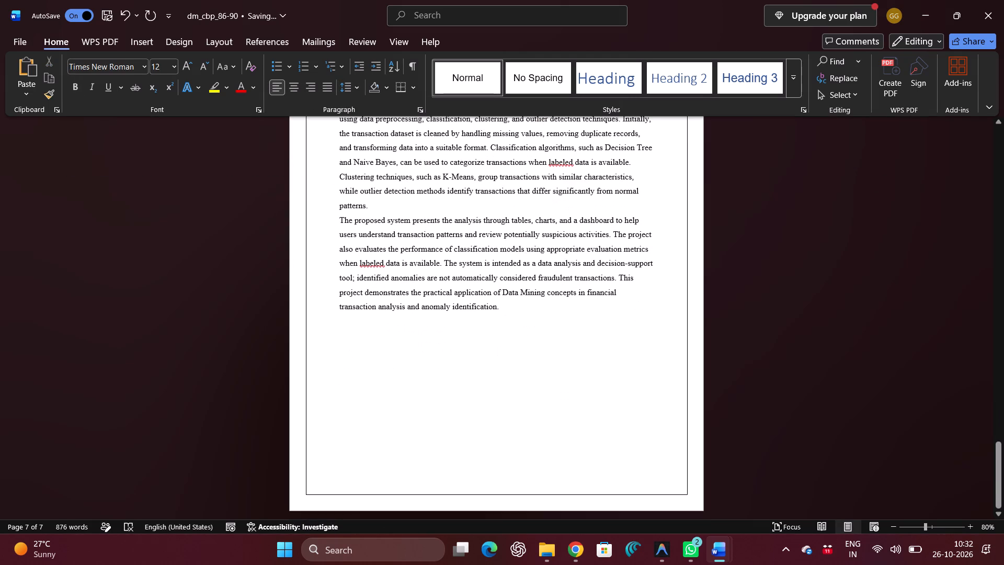
left_click(420, 338)
scroll(420, 338, "up", 1)
scroll(420, 338, "up", 6, "ctrl")
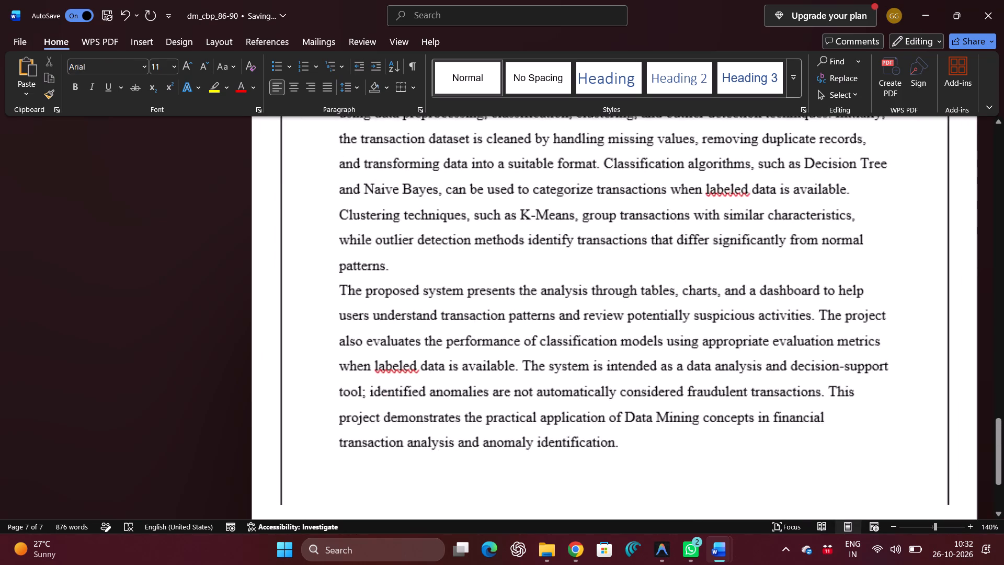
scroll(420, 338, "up", 1)
scroll(420, 338, "down", 5, "ctrl")
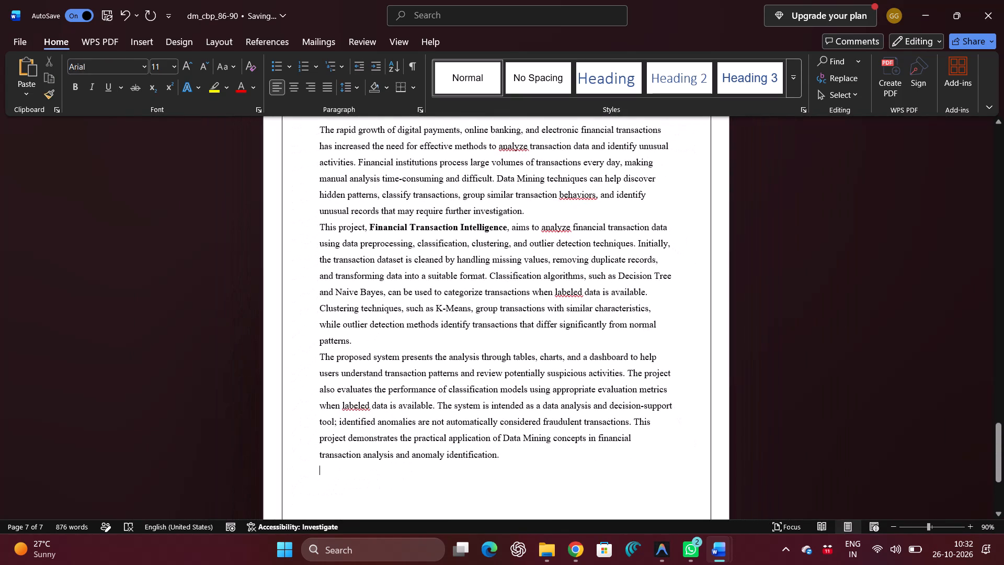
scroll(407, 257, "down", 2, "ctrl")
left_click_drag(358, 202, 487, 424)
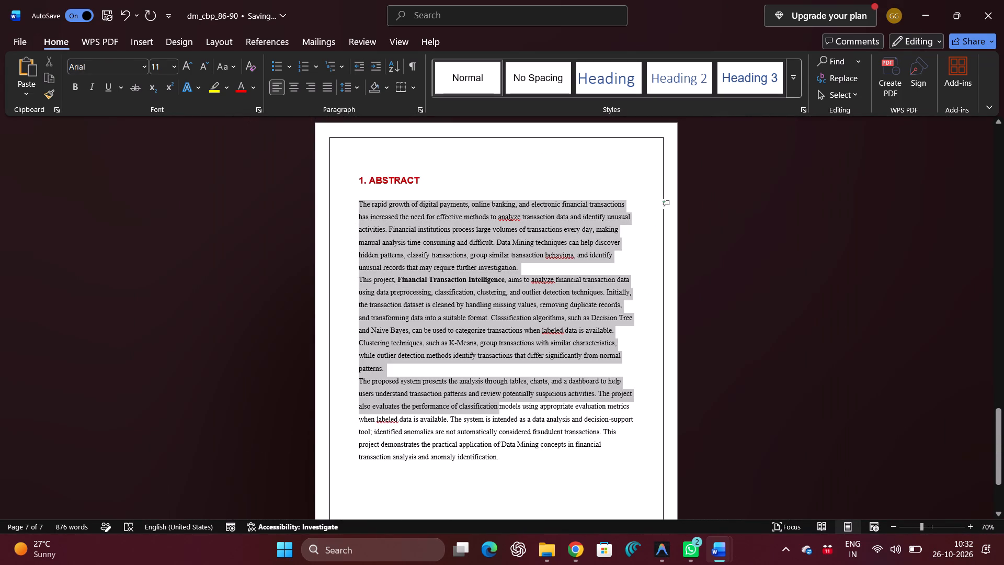
left_click_drag(487, 424, 498, 457)
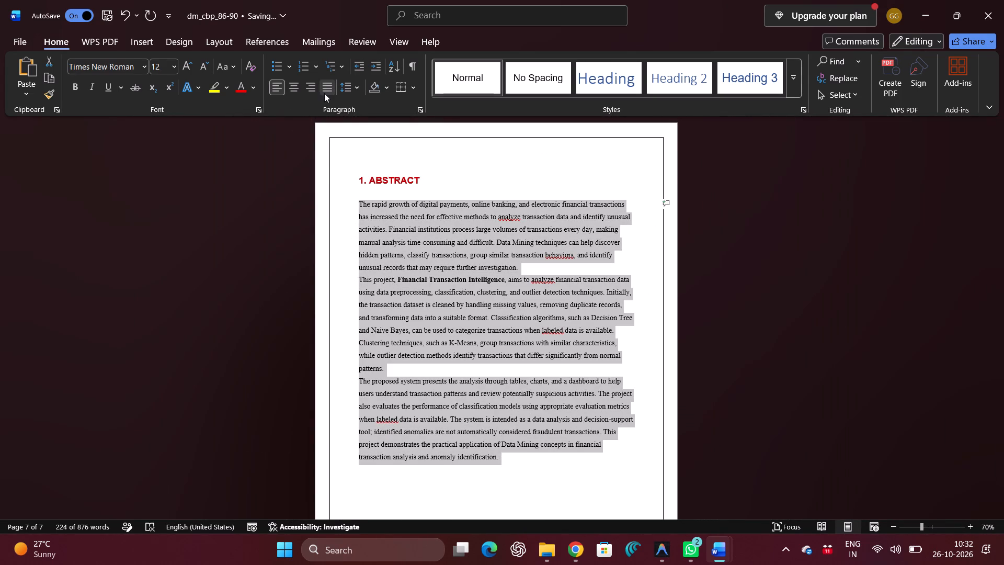
left_click(325, 93)
left_click(456, 334)
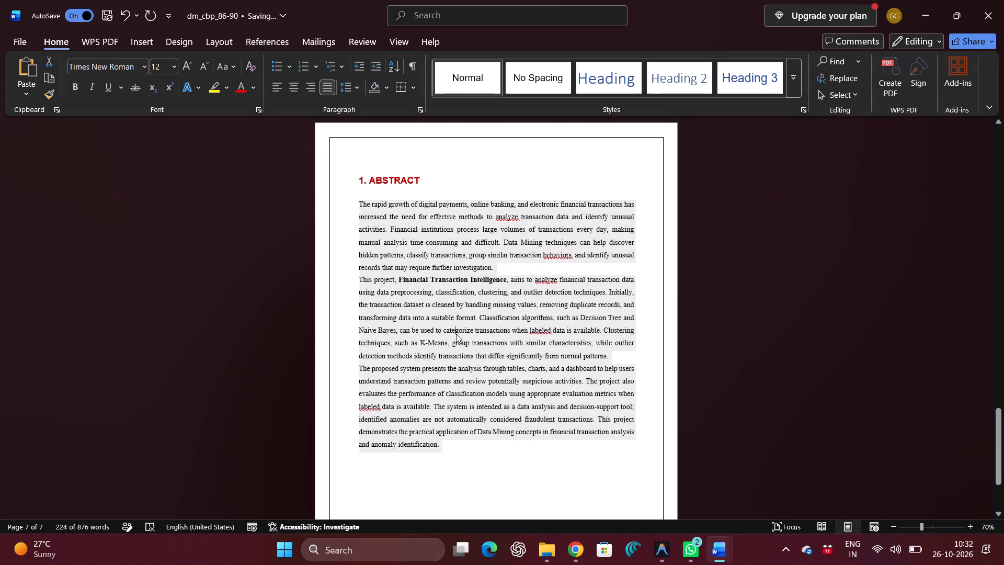
Insert a blank line between the first and second paragraphs of the abstract.
scroll(456, 334, "down", 1)
scroll(456, 334, "up", 3, "ctrl")
scroll(456, 334, "up", 1)
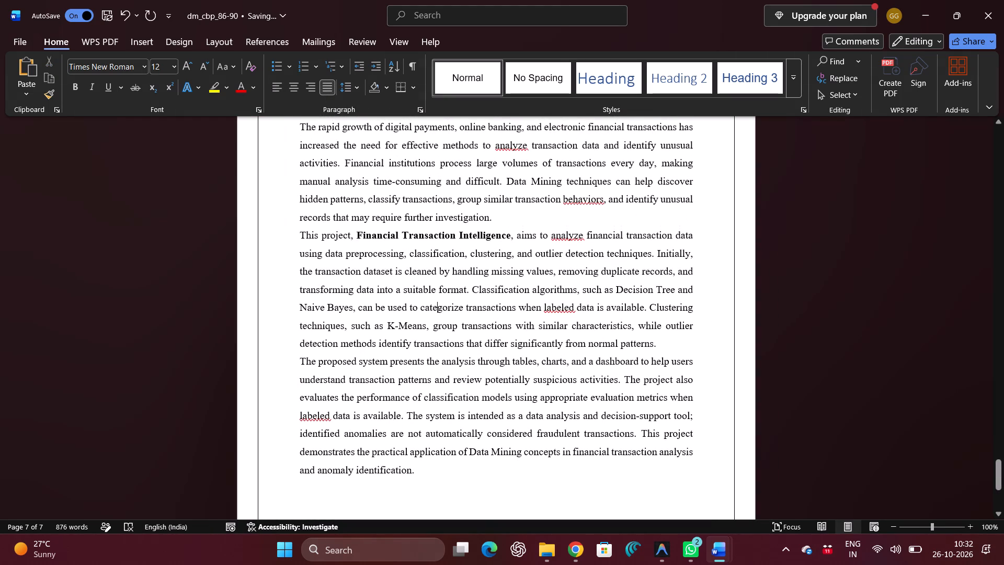
left_click(507, 217)
key("Return")
scroll(507, 217, "up", 1)
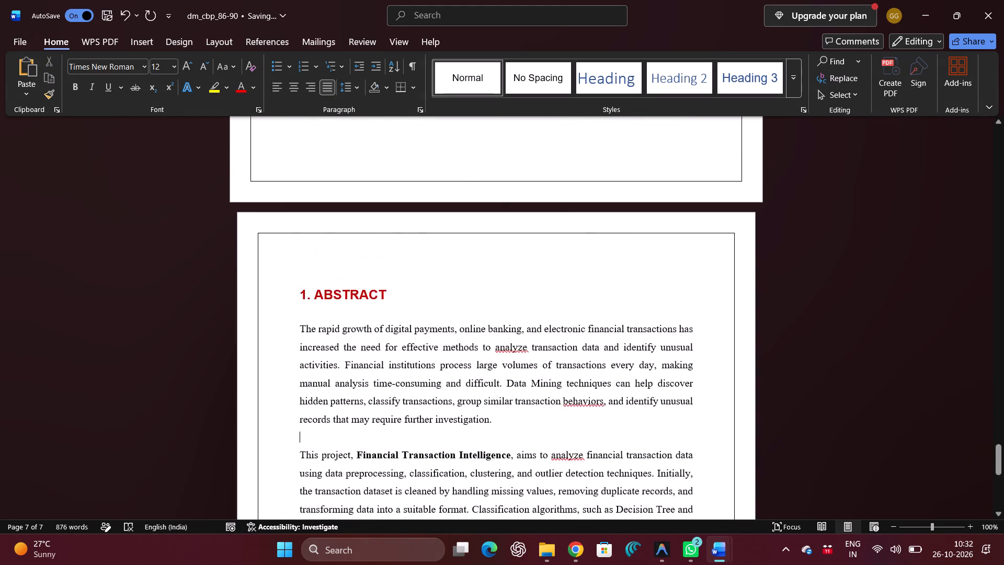
Check the line spacing options of the abstract text in DM CBP and return to dm_cbp_86-90.
scroll(399, 319, "down", 2)
left_click(463, 343)
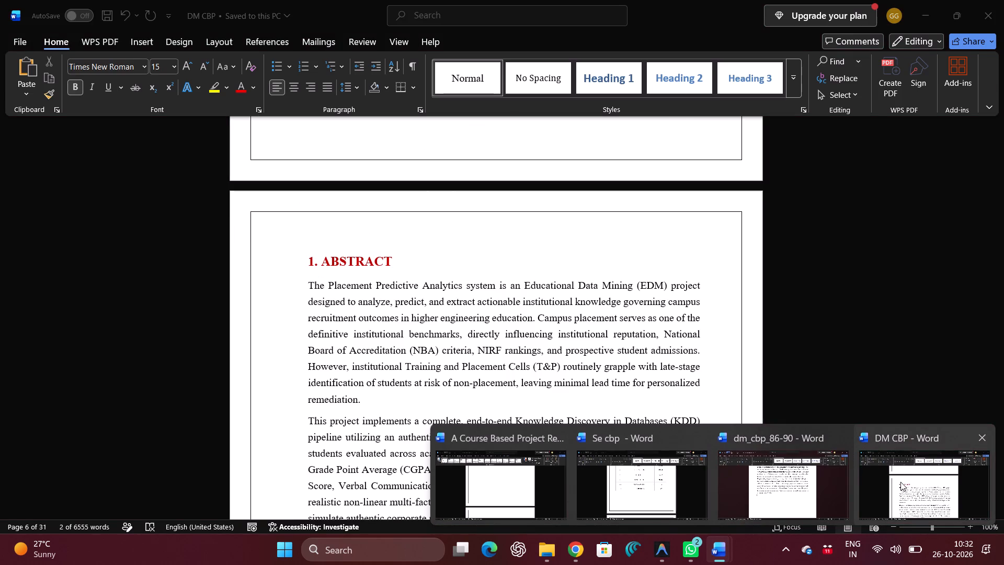
left_click(900, 482)
left_click(418, 343)
left_click_drag(363, 297, 439, 349)
left_click(350, 81)
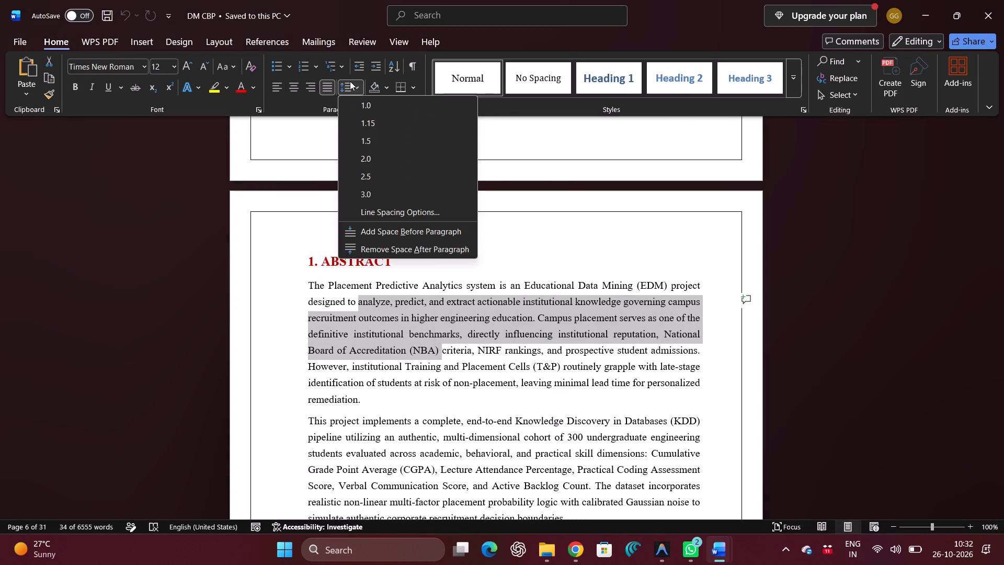
left_click(565, 189)
left_click(521, 301)
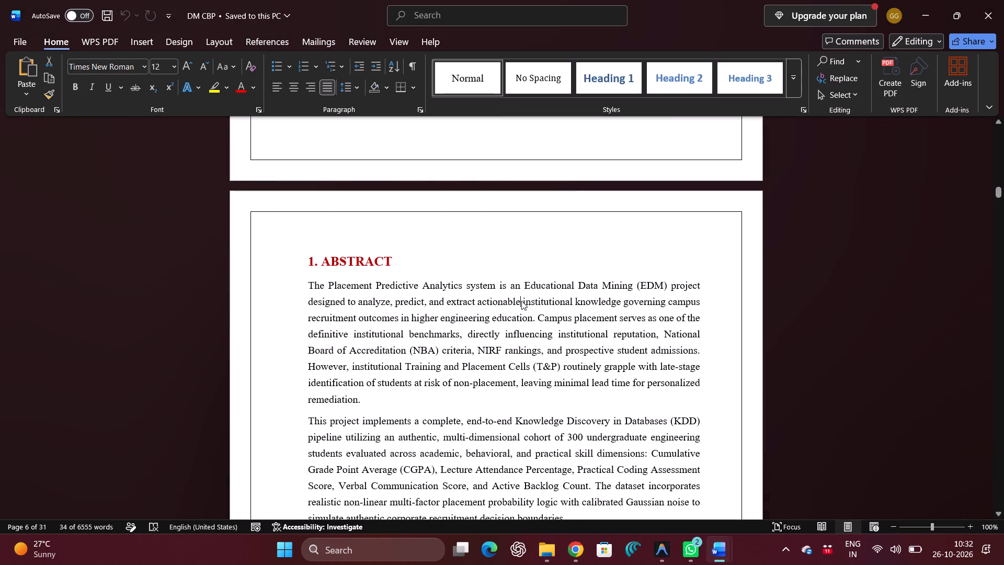
scroll(521, 301, "down", 1)
key("alt+Tab")
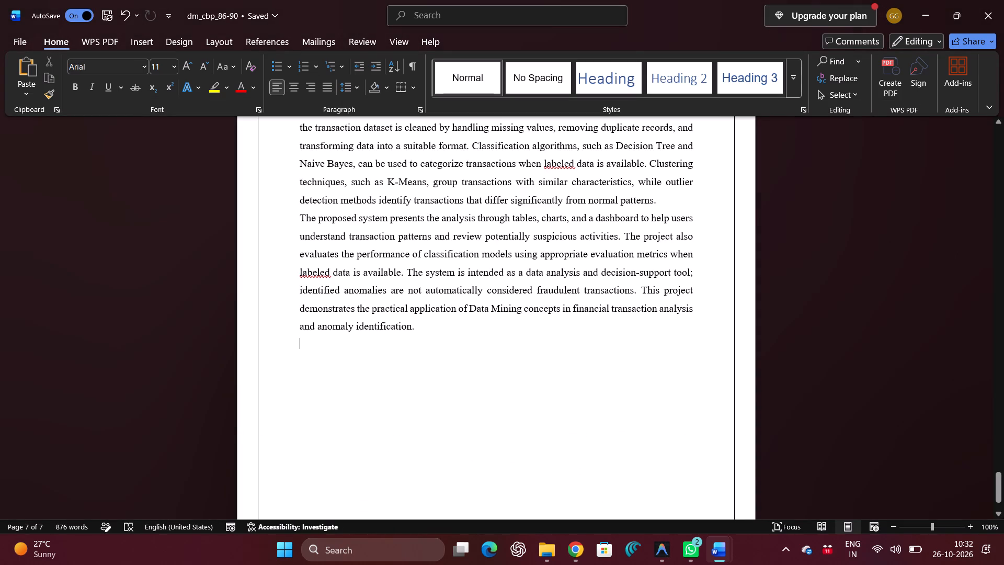
Insert a blank line between the second and third paragraphs of the abstract.
left_click(433, 339)
scroll(433, 339, "up", 1)
scroll(433, 339, "down", 1)
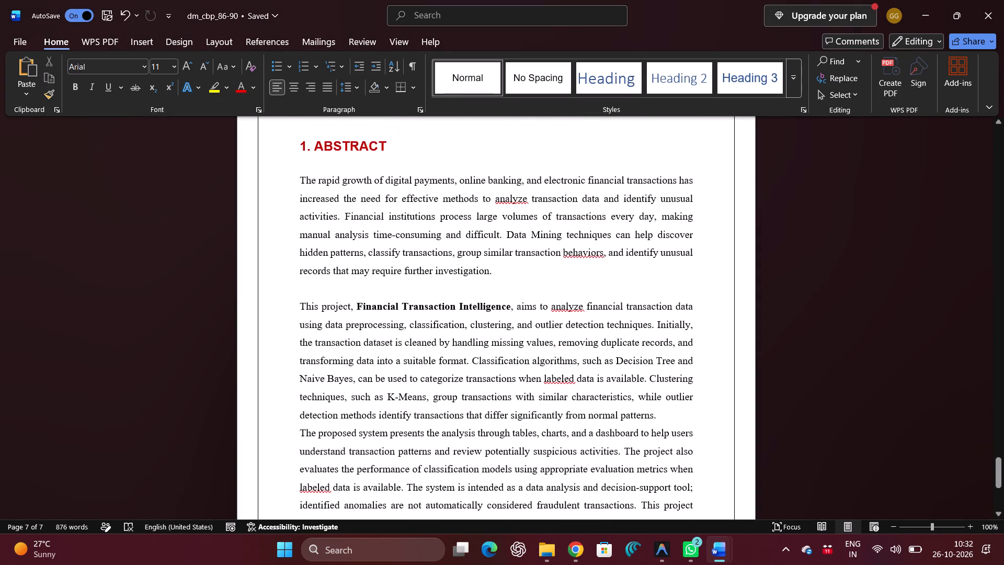
scroll(433, 339, "down", 1)
left_click(662, 343)
key("Return")
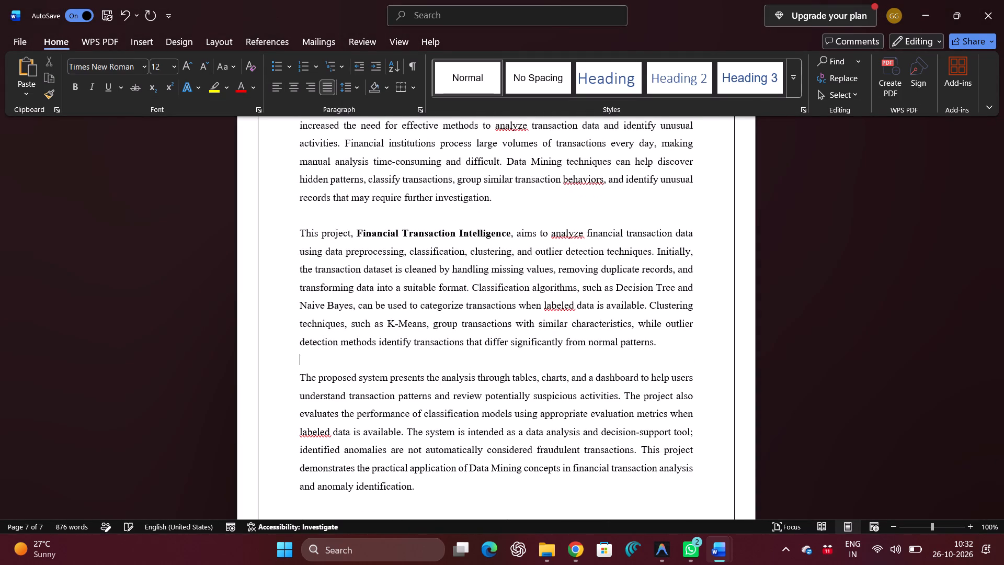
Review the layout of the completed ABSTRACT page from the heading to the page end.
scroll(662, 343, "up", 1)
scroll(662, 343, "down", 3, "ctrl")
scroll(662, 343, "down", 2)
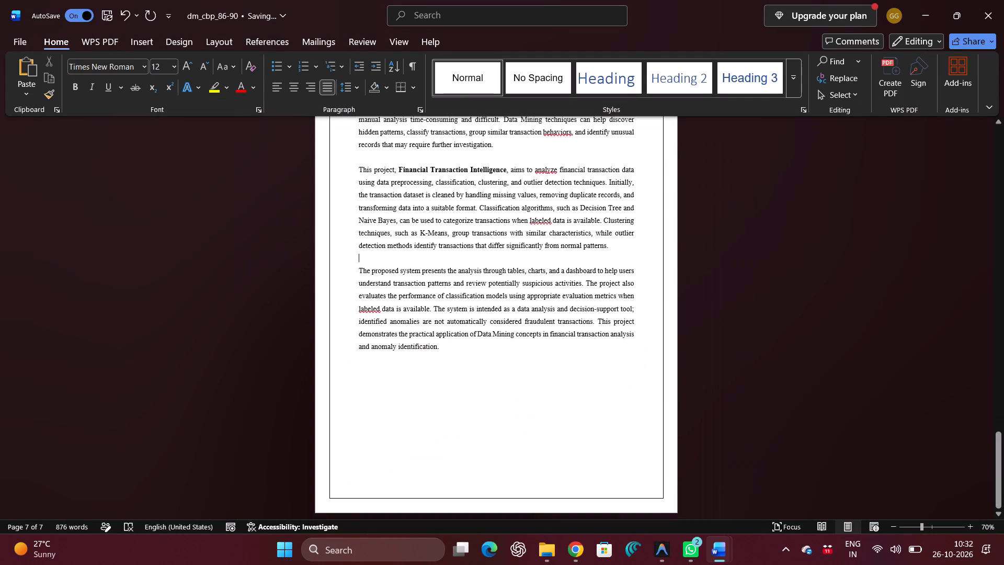
scroll(662, 343, "down", 1)
scroll(662, 343, "up", 1)
scroll(397, 272, "up", 2, "ctrl")
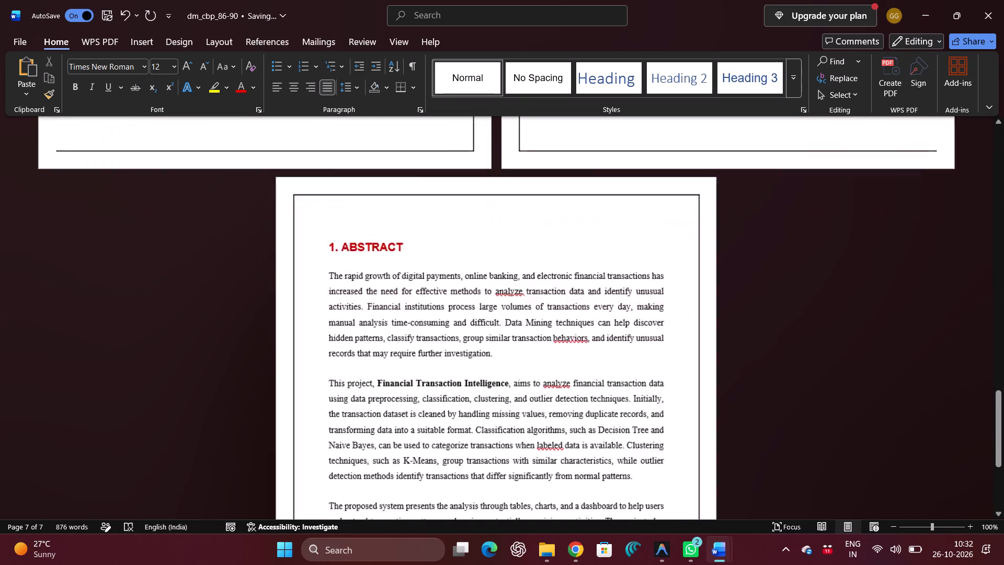
scroll(397, 272, "up", 3, "ctrl")
scroll(397, 272, "up", 1)
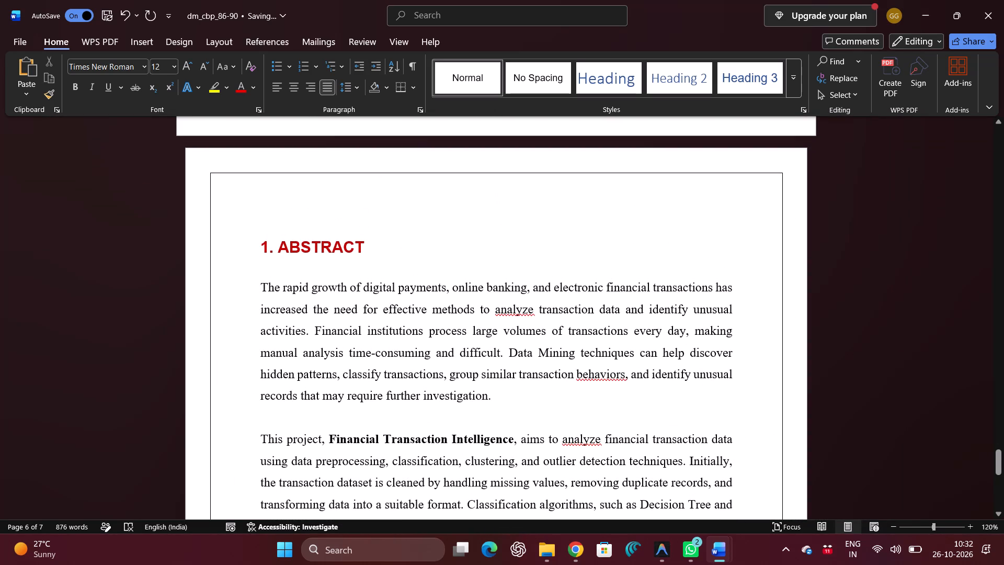
Compare the abstract heading with DM CBP and set the whole "1. ABSTRACT" heading in dm_cbp_86-90 to Times New Roman.
double_click(314, 245)
key("alt+Tab")
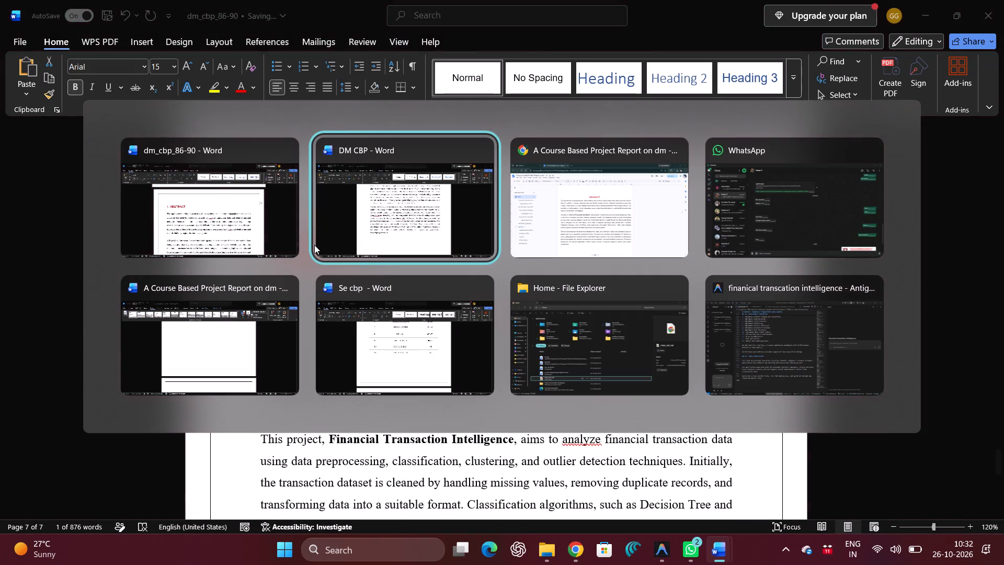
scroll(314, 245, "up", 2)
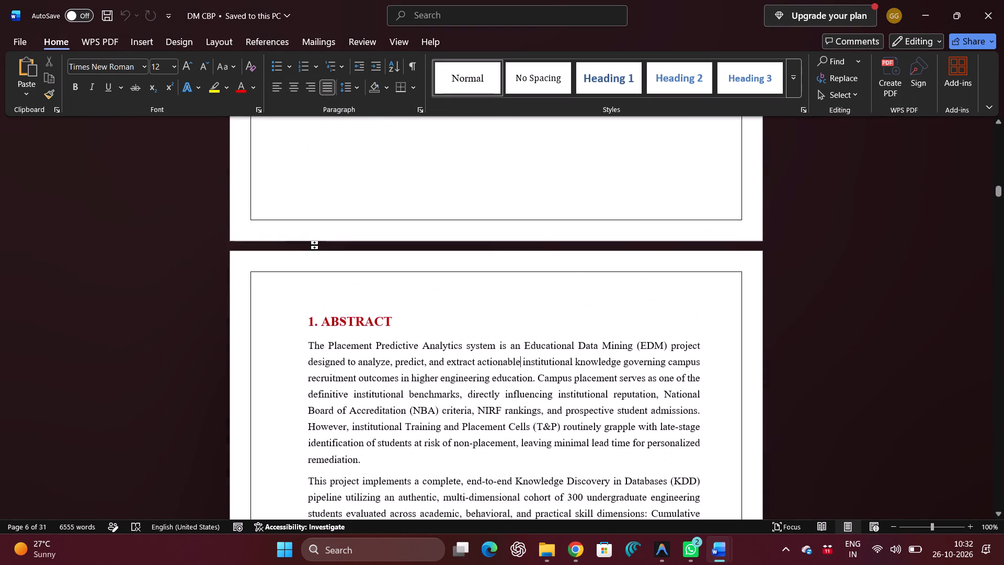
key("alt+Tab")
left_click(120, 64)
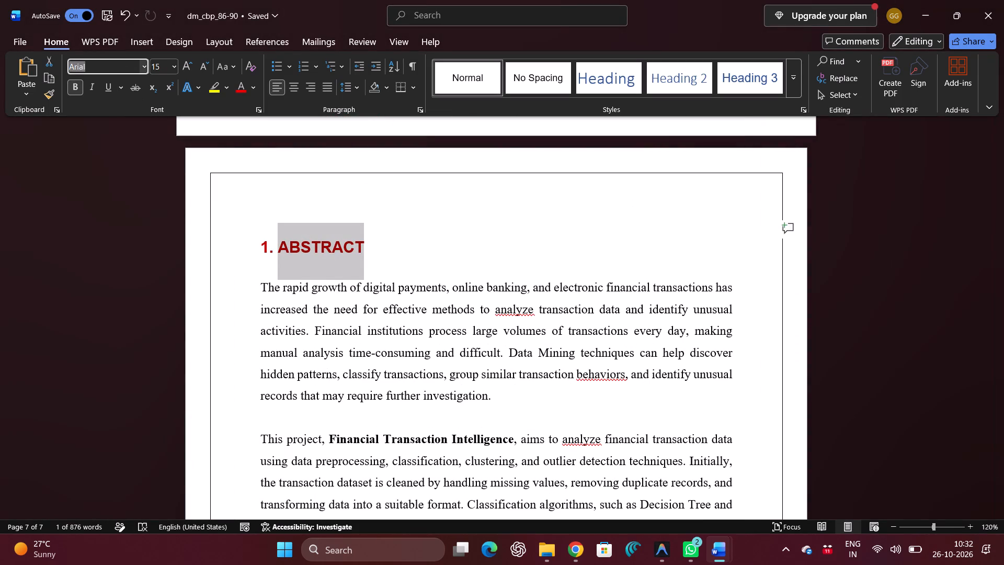
key("t")
key("Return")
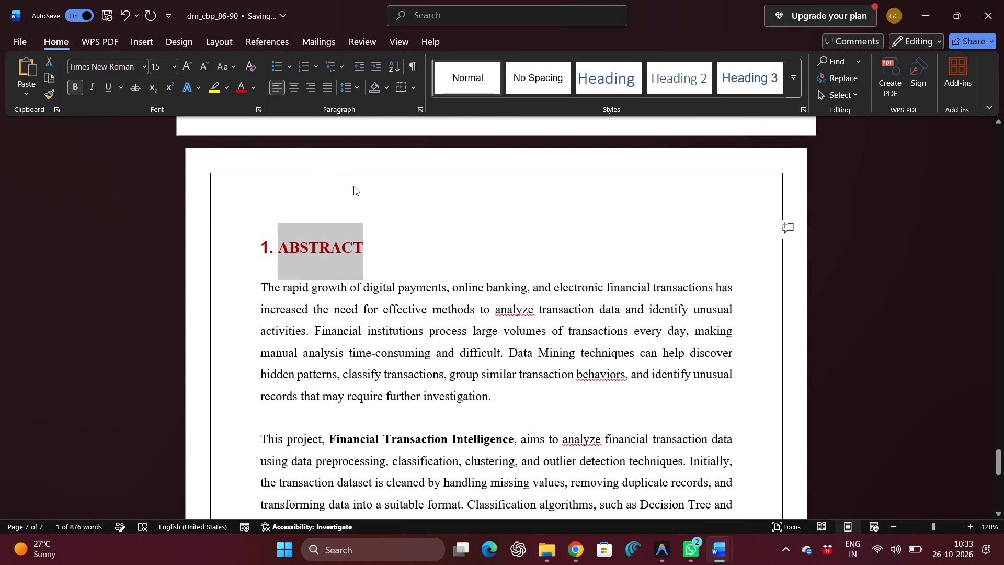
left_click(353, 186)
left_click_drag(259, 241, 393, 250)
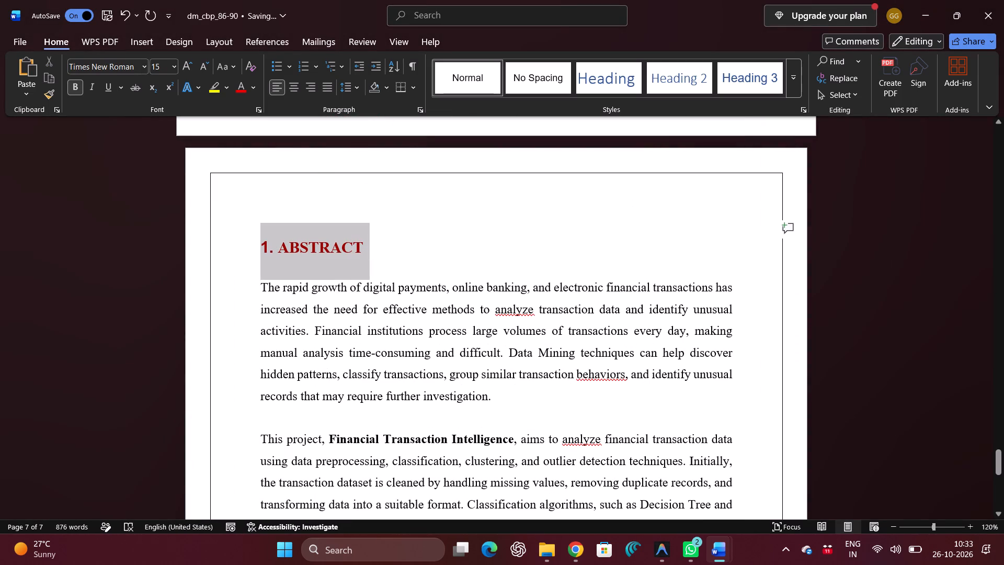
left_click_drag(393, 250, 393, 250)
left_click(129, 66)
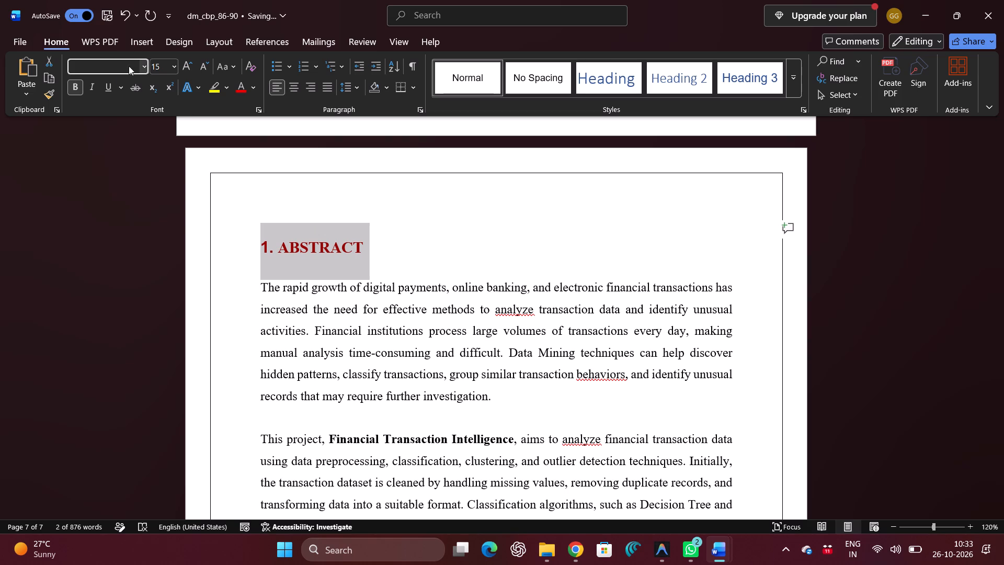
key("t")
key("Return")
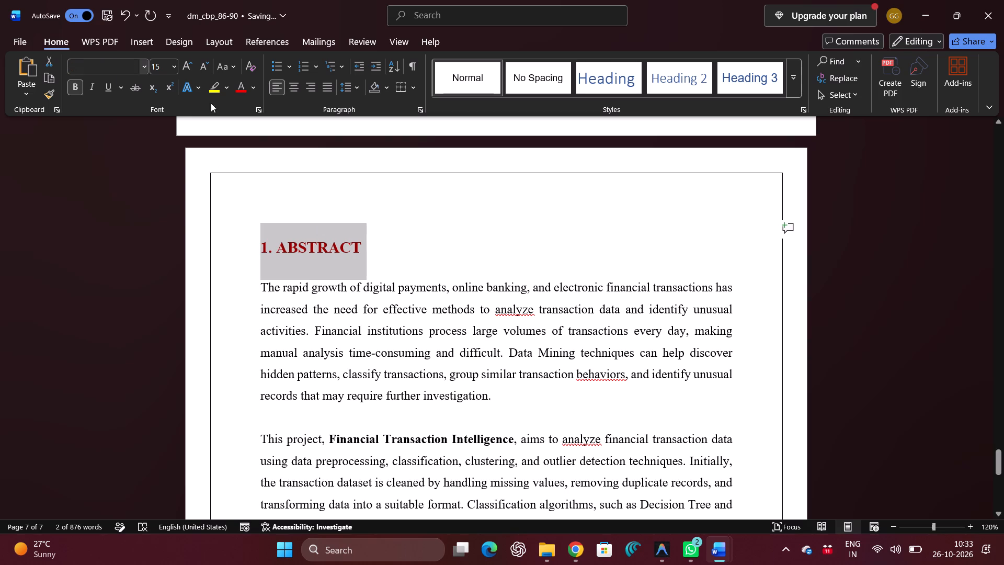
left_click(378, 243)
Insert a blank page after the end of the abstract text.
scroll(378, 243, "down", 5)
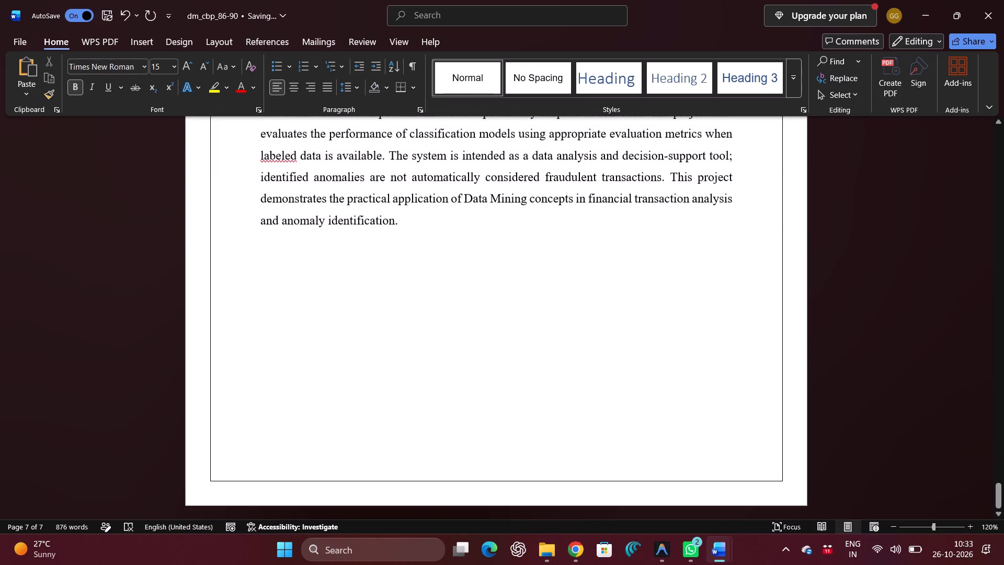
left_click(364, 369)
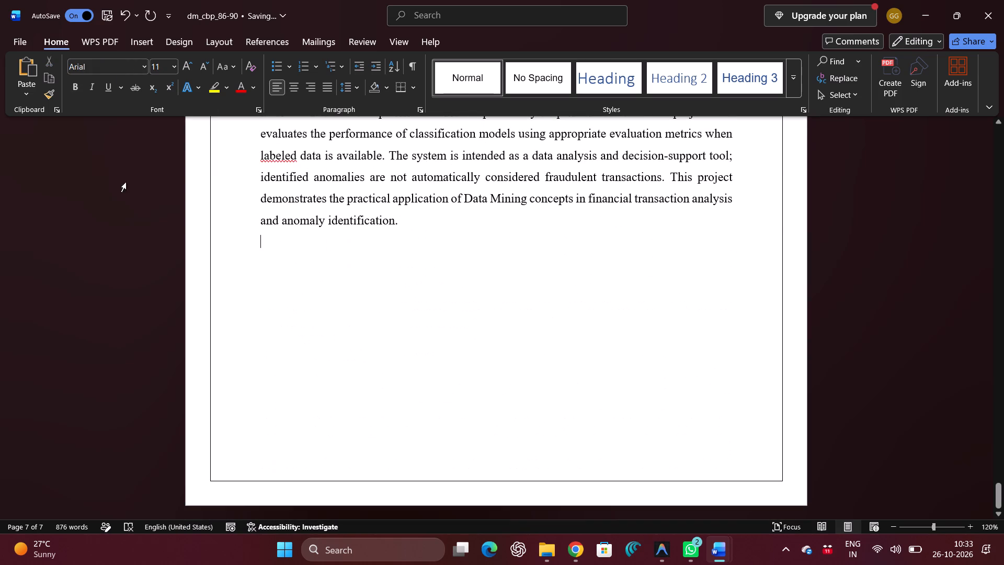
left_click(146, 46)
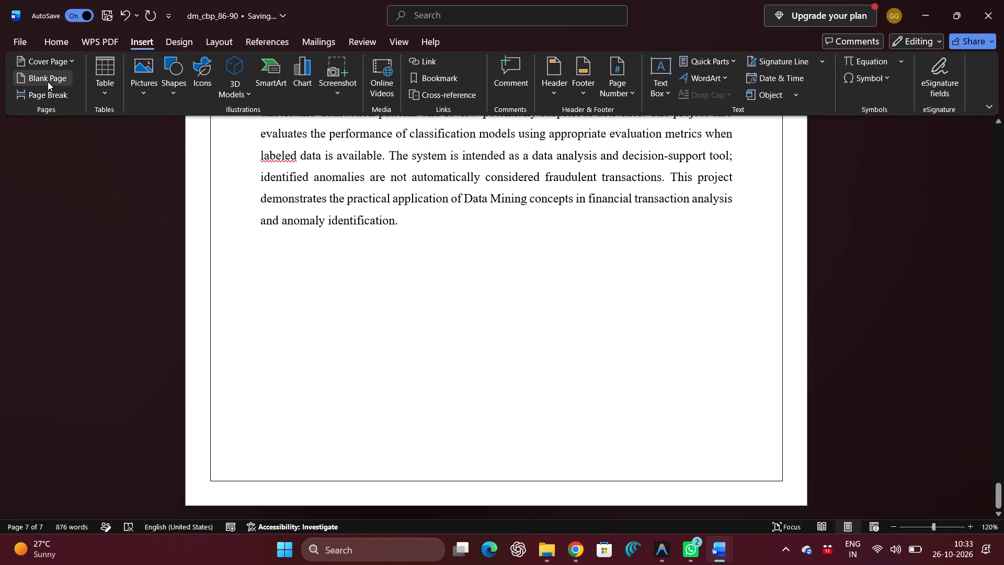
left_click(48, 80)
Copy the "2. INTRODUCTION" heading from DM CBP onto the new page in dm_cbp_86-90.
key("alt+Tab")
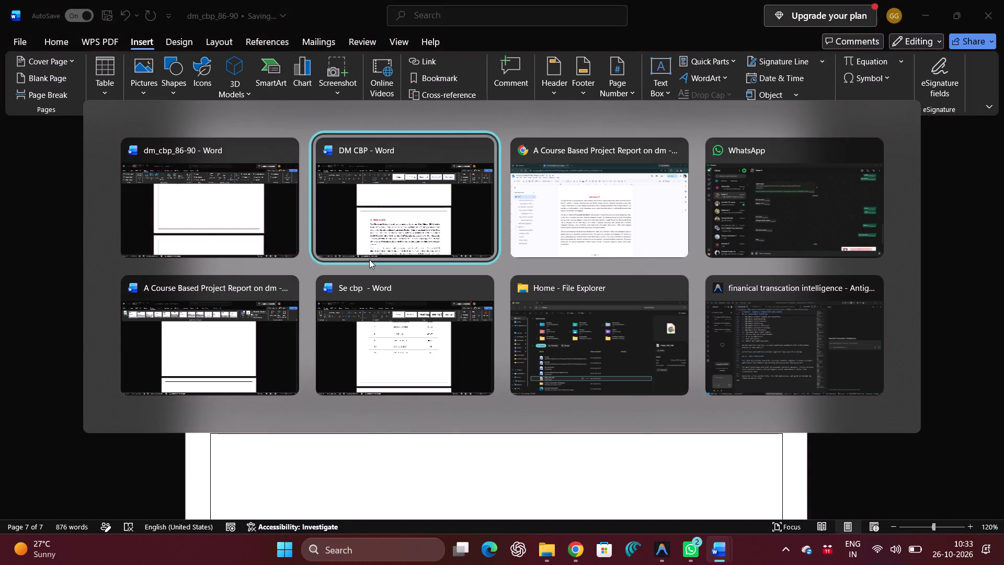
scroll(413, 281, "down", 4)
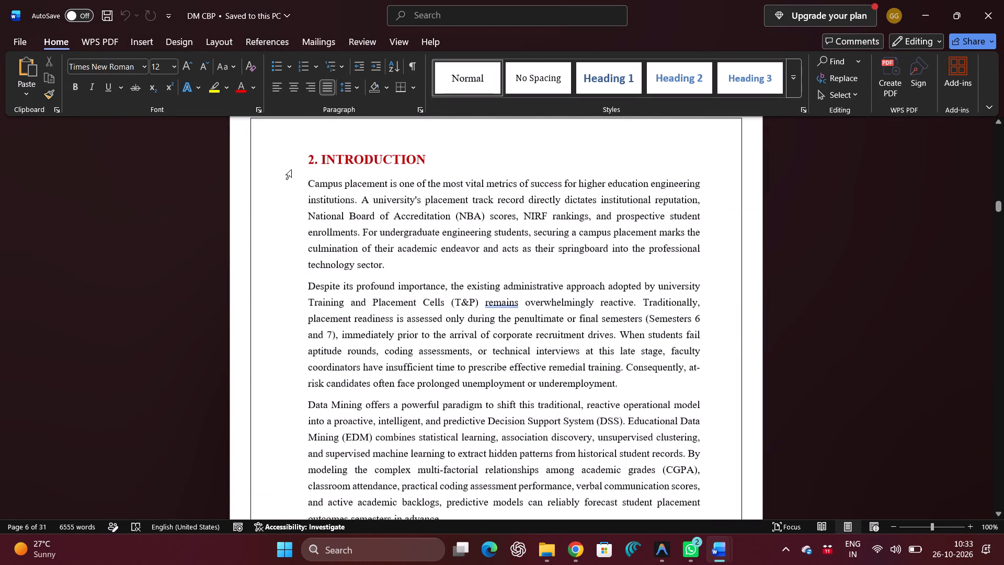
left_click_drag(308, 156, 480, 172)
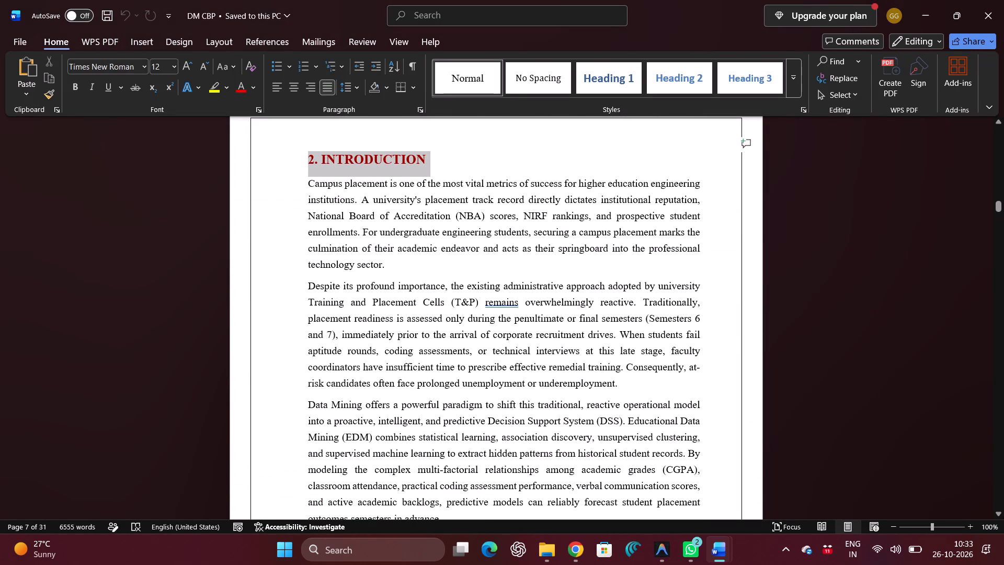
left_click_drag(480, 172, 481, 172)
key("ctrl+c")
left_click(481, 172)
key("alt+Tab")
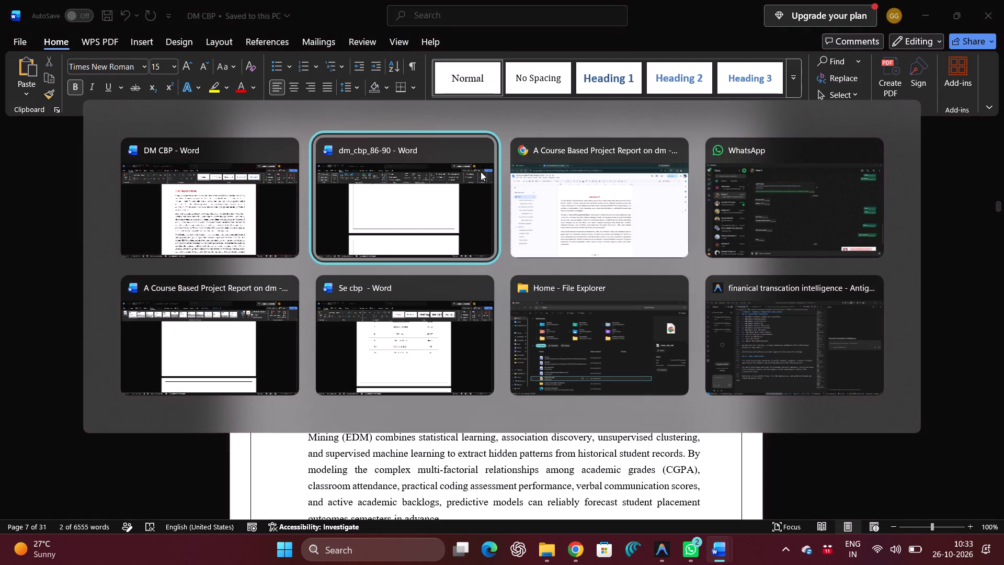
key("ctrl+v")
scroll(392, 318, "down", 1)
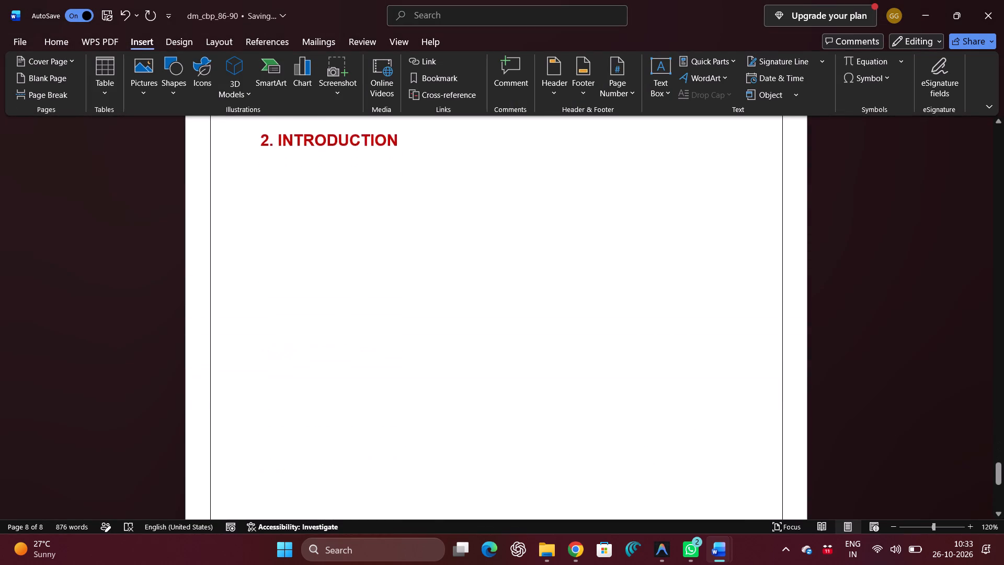
Set the font of the "2. INTRODUCTION" heading to Times New Roman.
scroll(391, 226, "up", 1)
left_click_drag(403, 255, 167, 235)
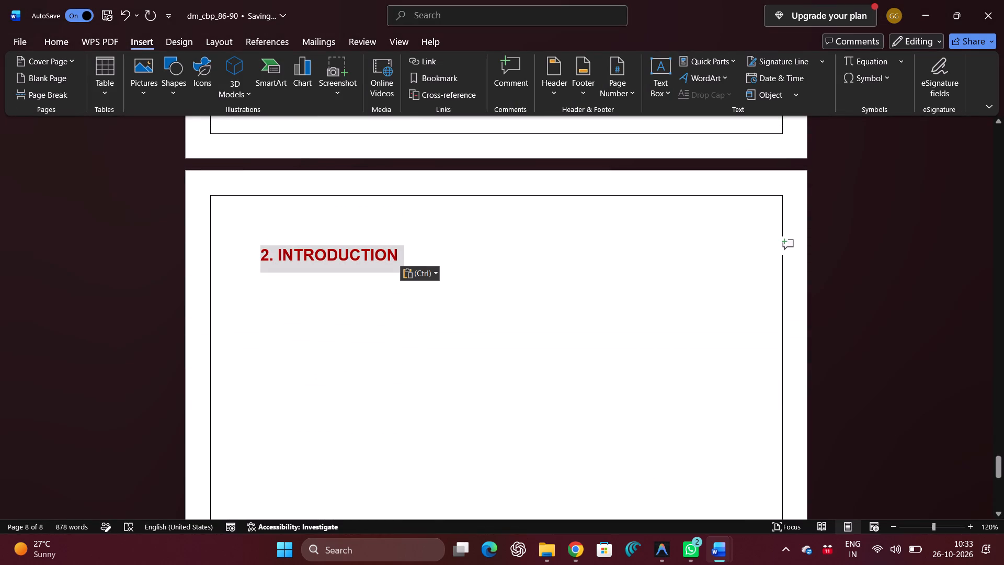
left_click_drag(167, 235, 172, 236)
left_click(58, 32)
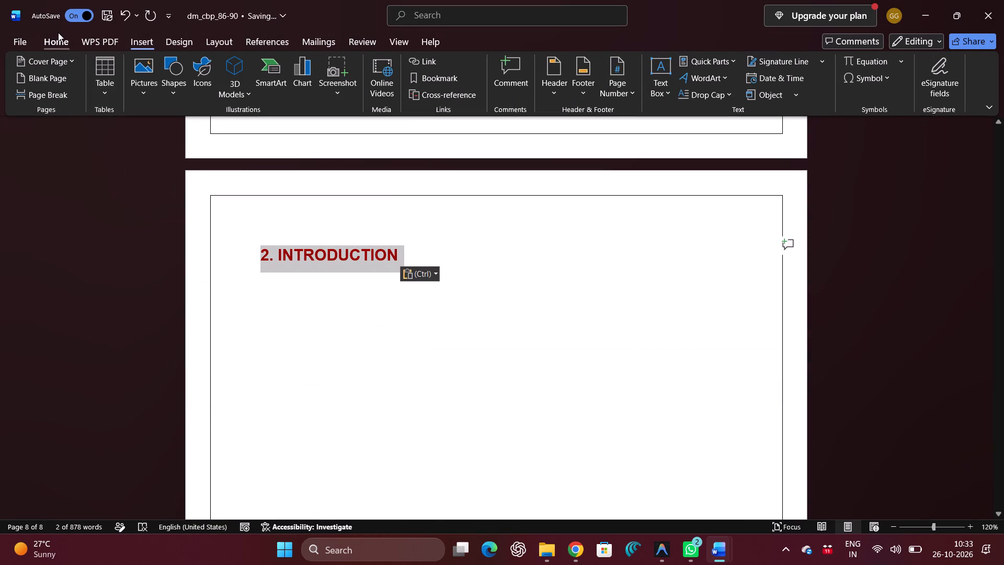
left_click(96, 62)
key("t")
key("Return")
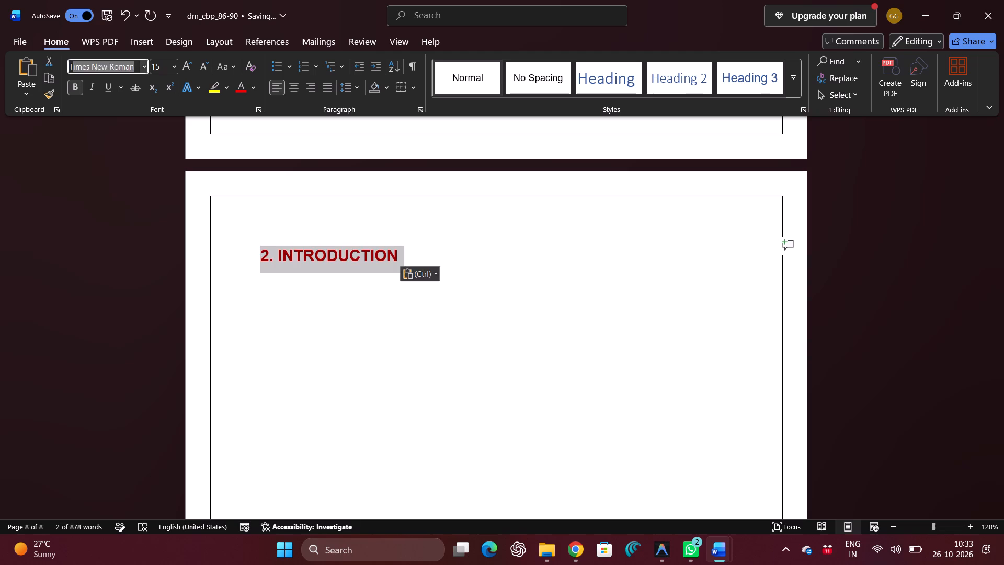
Add a new line below the "2. INTRODUCTION" heading and switch to the DM CBP document.
left_click(363, 290)
key("Return")
key("alt+Tab")
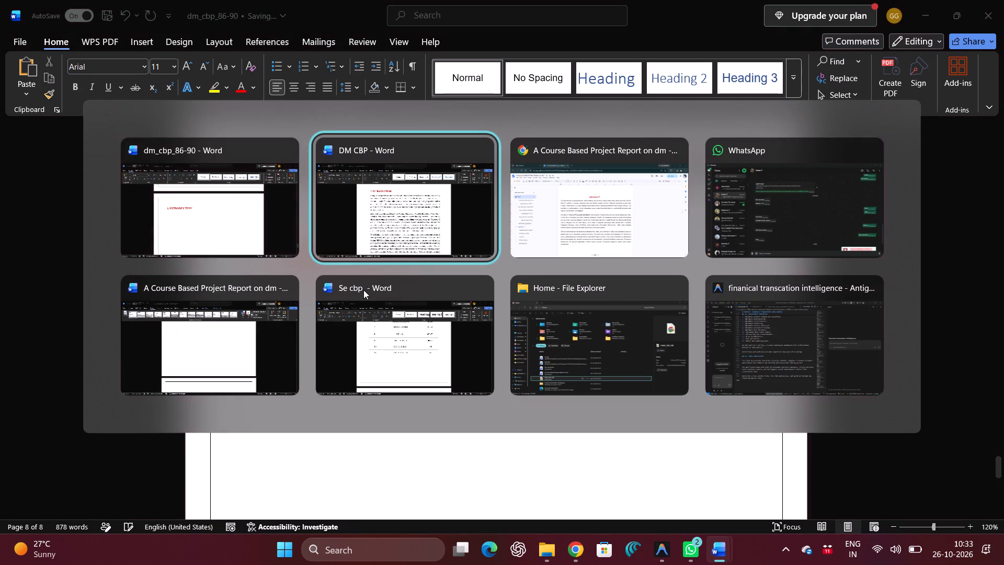
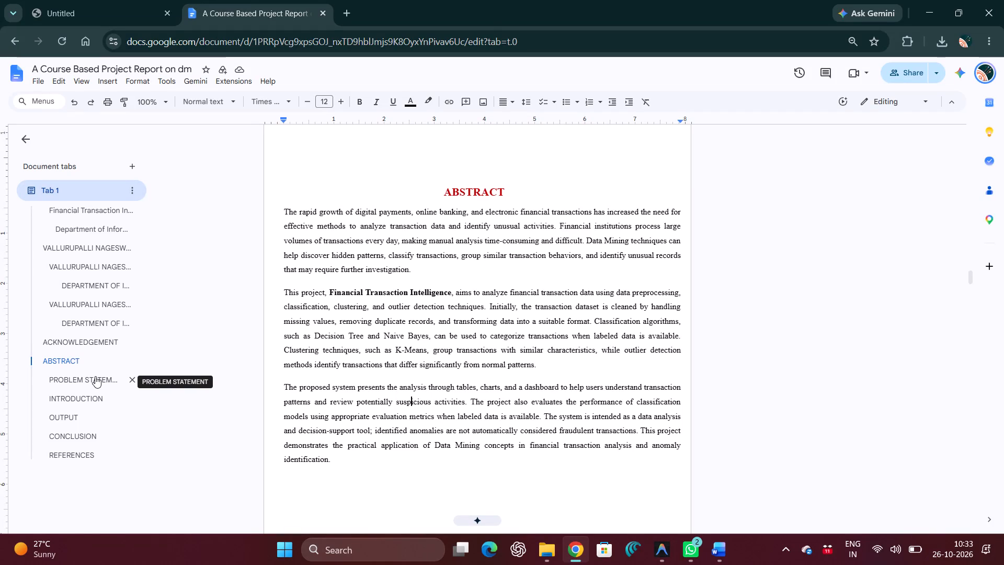
Copy the full introduction body text from the Google Docs report and paste it below the "2. INTRODUCTION" heading in dm_cbp_86-90.
scroll(328, 307, "down", 2)
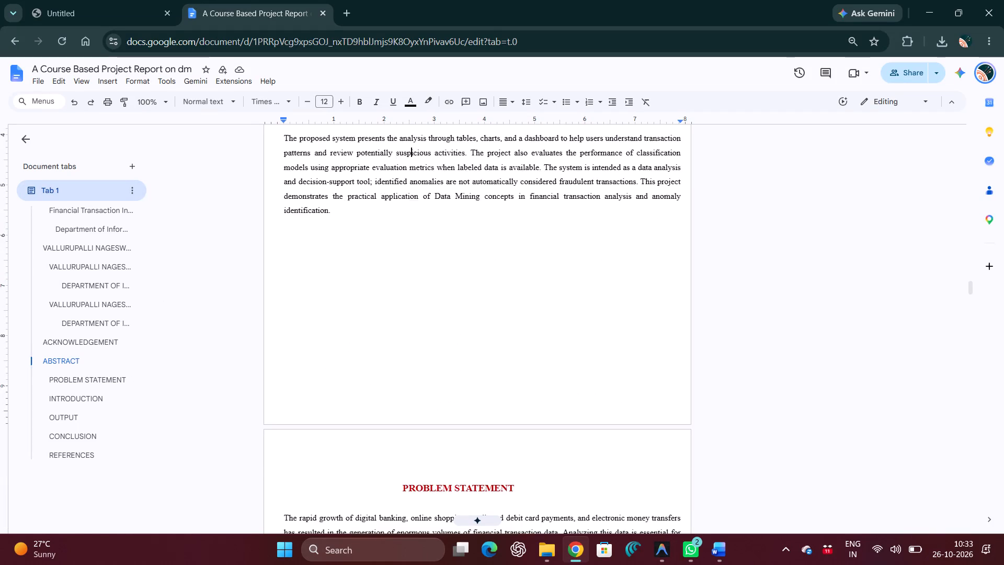
scroll(328, 307, "down", 9)
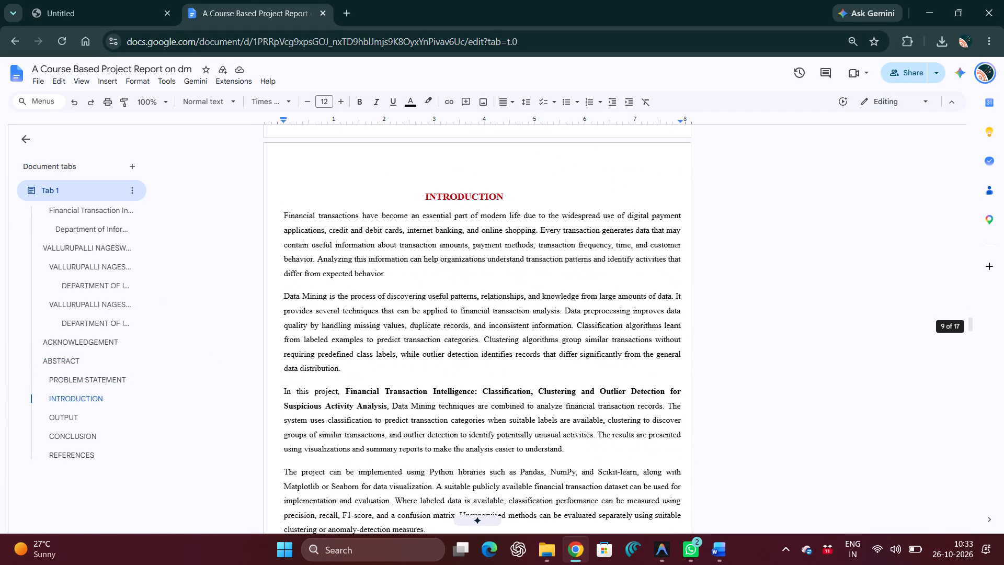
left_click_drag(280, 213, 391, 511)
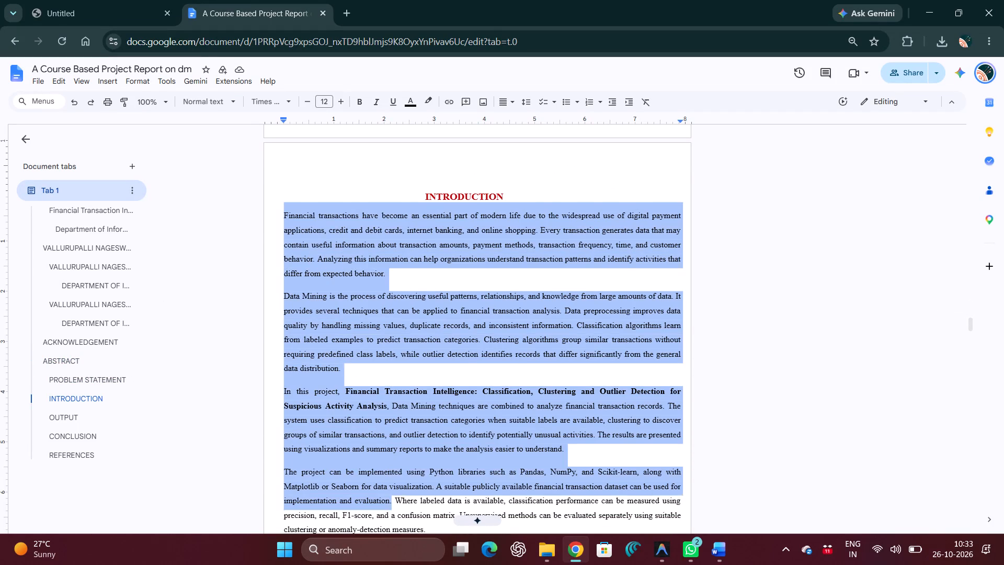
left_click_drag(391, 511, 516, 164)
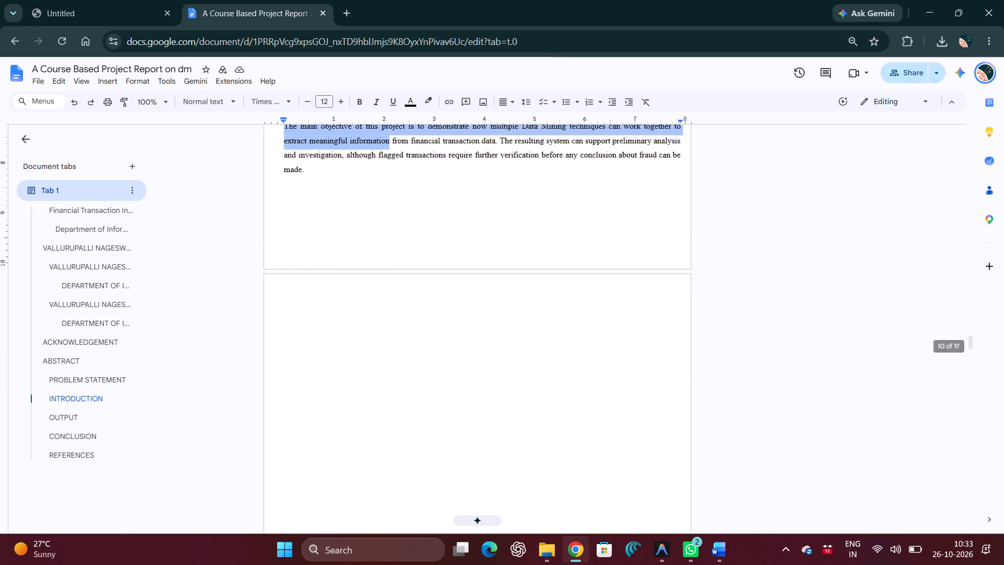
left_click_drag(516, 164, 461, 211)
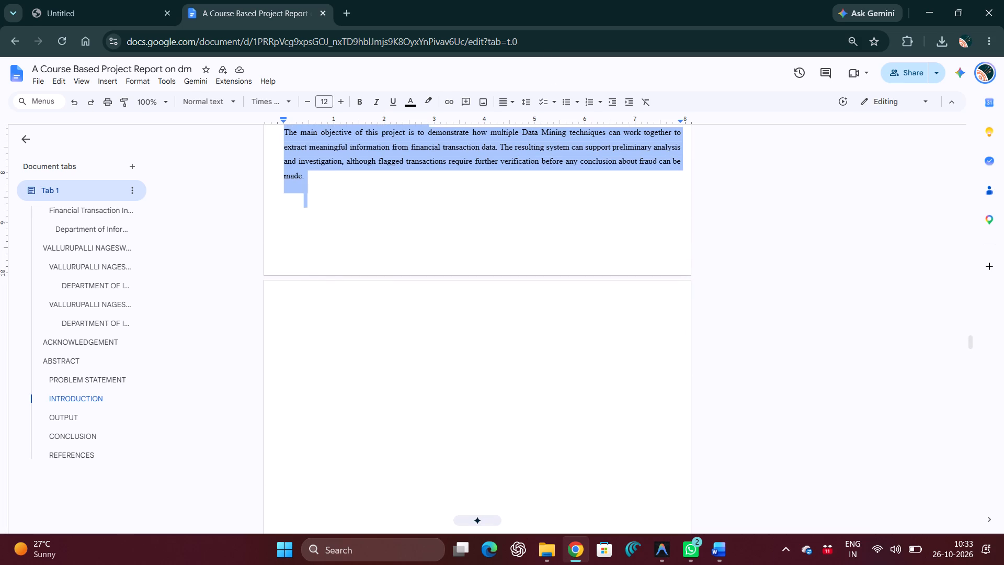
key("ctrl+c")
scroll(461, 211, "up", 4)
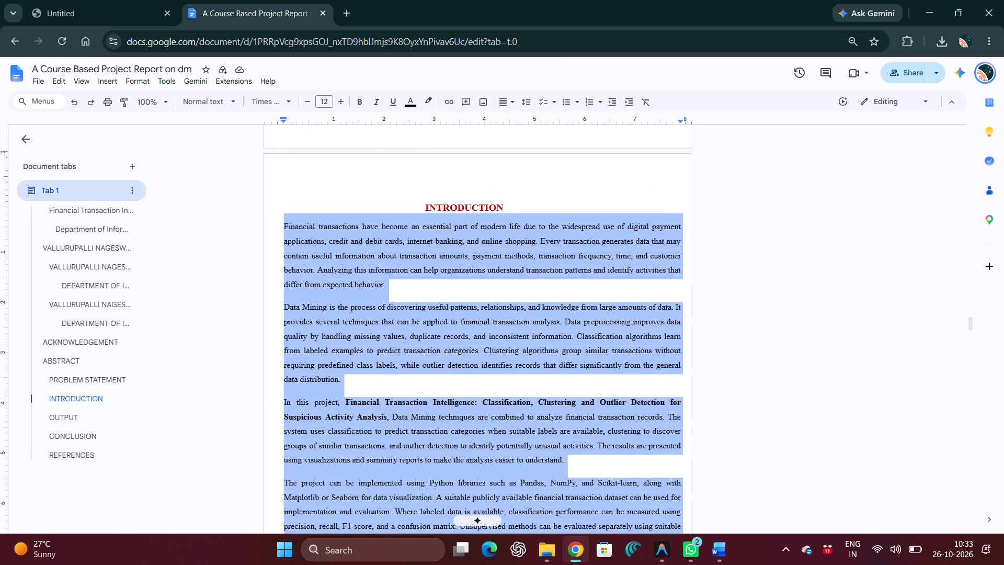
left_click(461, 211)
key("alt+Tab")
key("alt+Tab")
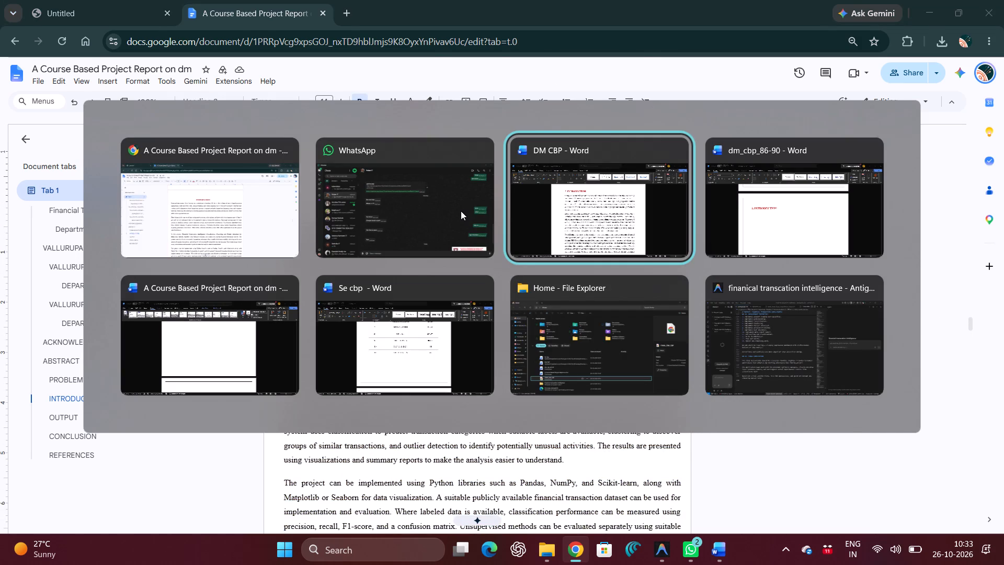
key("alt+Tab")
key("alt+Tab")
key("alt+Tab")
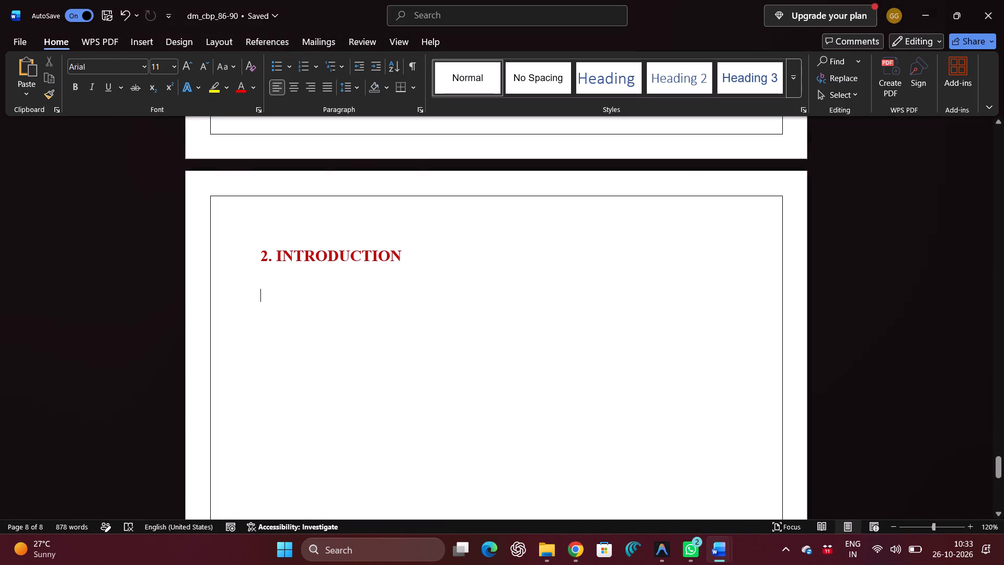
key("ctrl+v")
Format the pasted introduction paragraphs in Times New Roman at size 12.
scroll(406, 320, "up", 1)
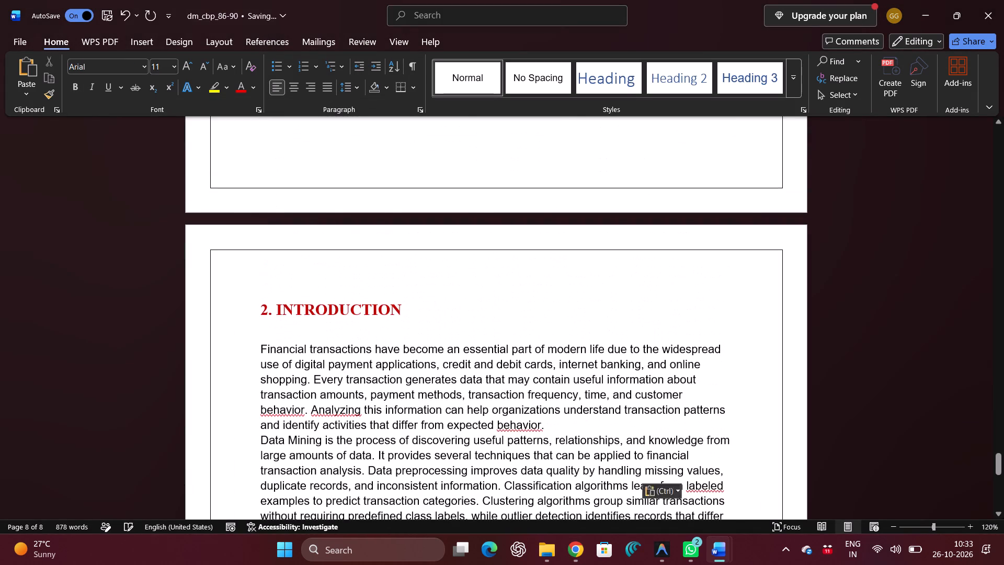
left_click_drag(270, 332, 379, 564)
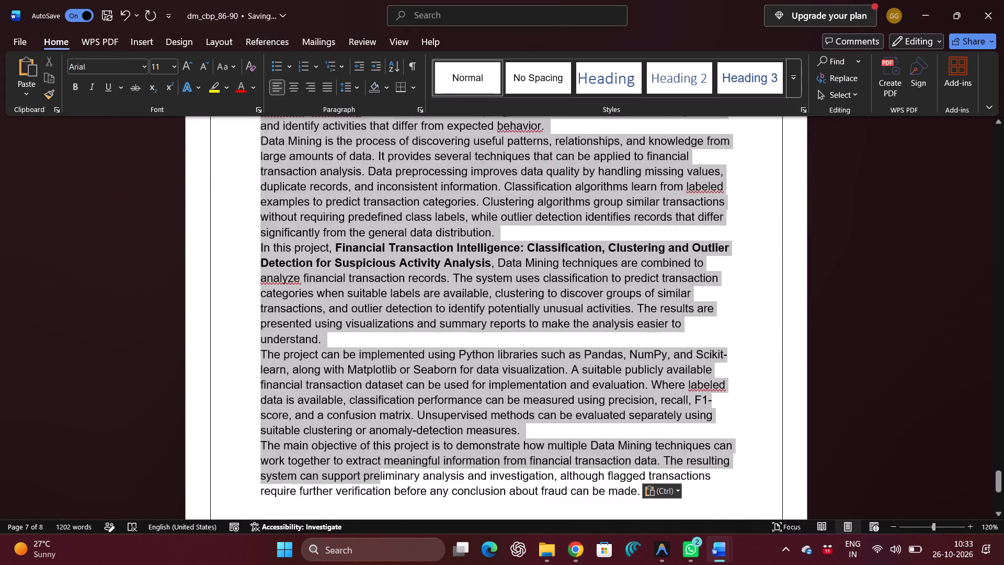
left_click_drag(379, 564, 589, 225)
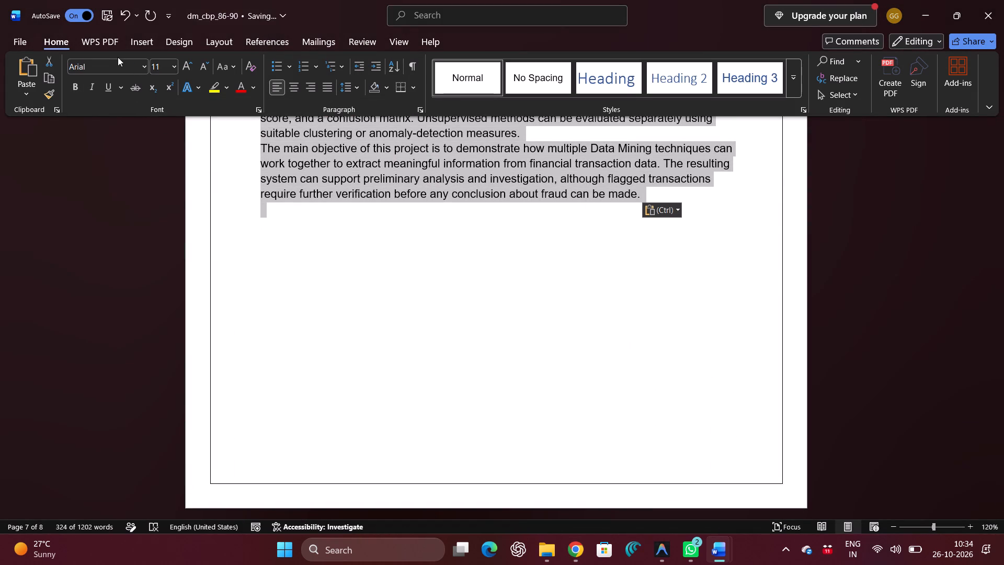
left_click(109, 62)
key("t")
key("Return")
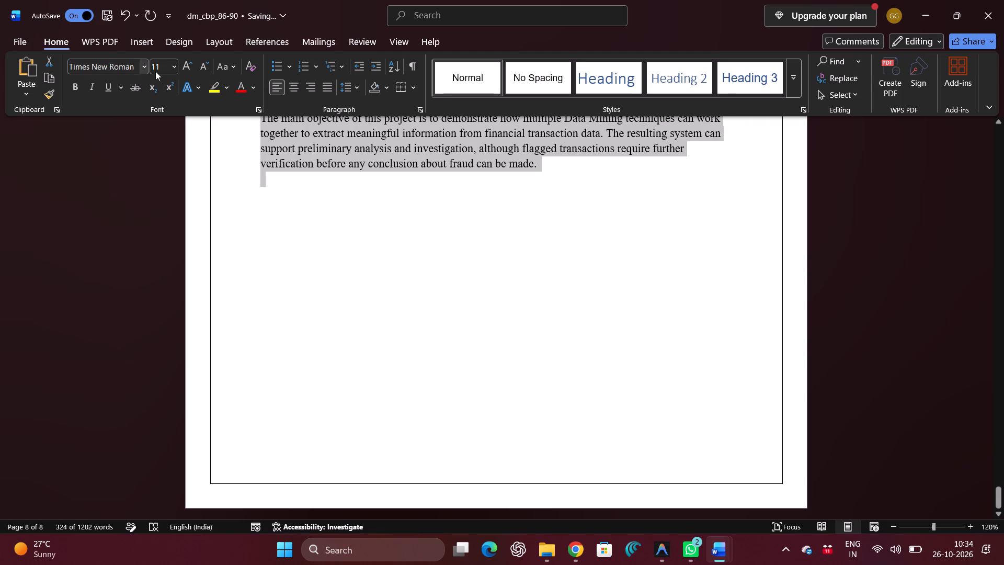
left_click(163, 70)
type("12")
key("Return")
Set the introduction paragraphs to 1.5 line spacing and justified alignment.
left_click(362, 91)
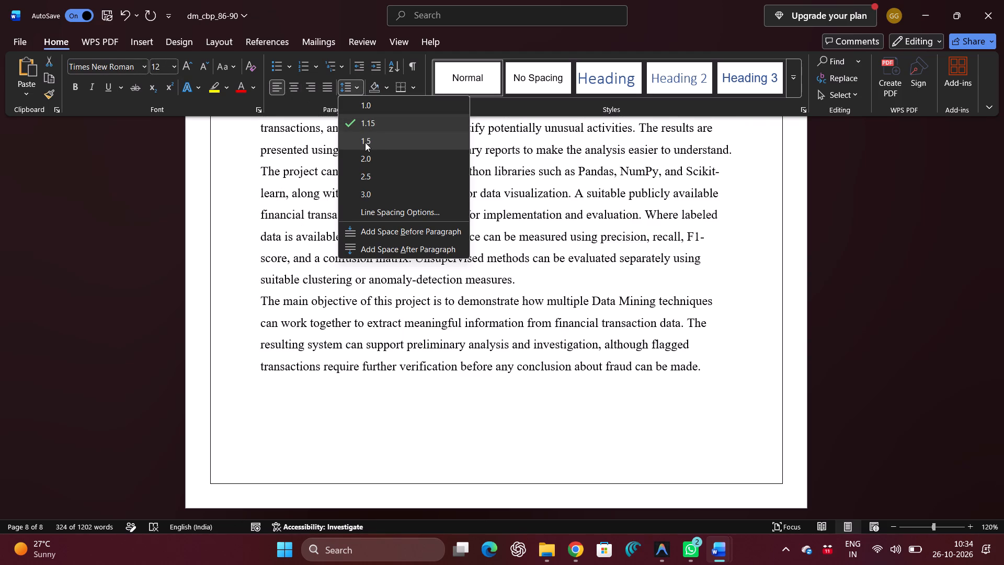
left_click(365, 142)
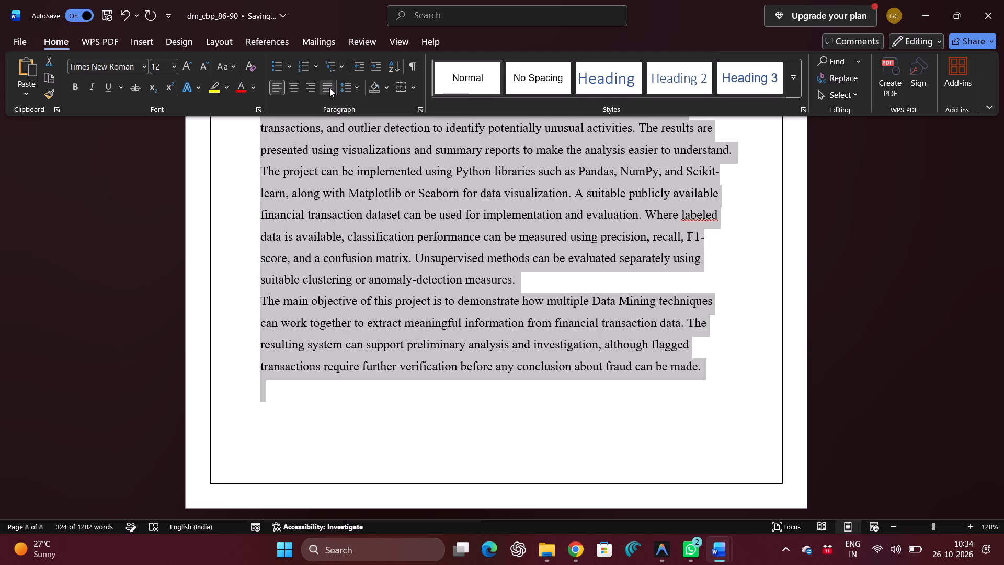
left_click(329, 88)
left_click(456, 204)
scroll(456, 204, "up", 3)
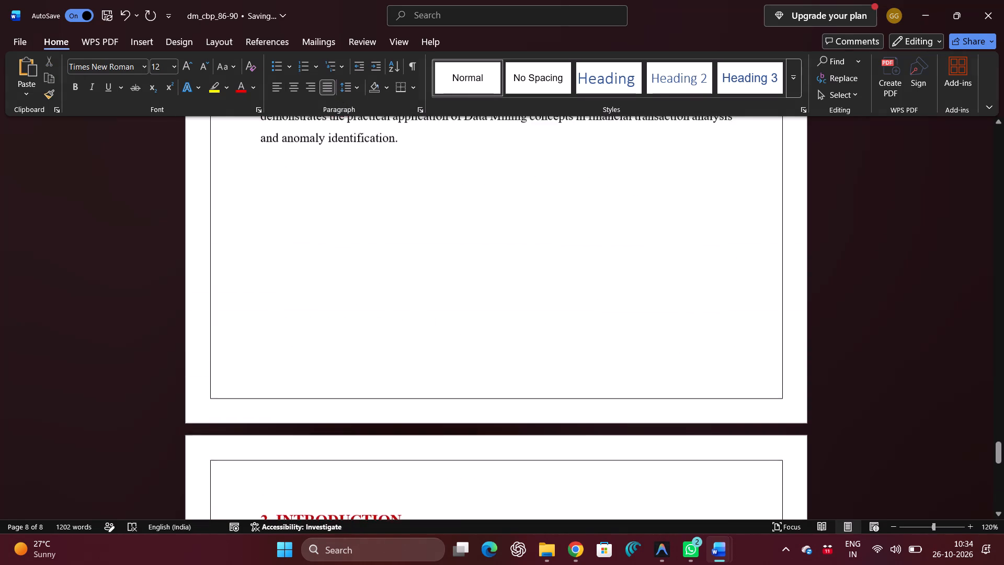
scroll(456, 204, "up", 3)
Insert a blank page after the end of the introduction text.
scroll(456, 204, "down", 6)
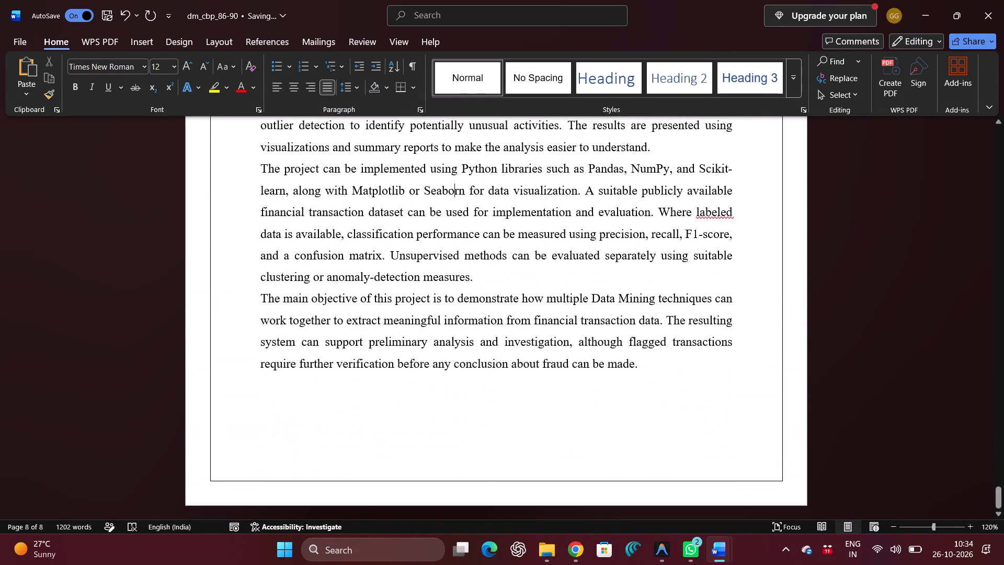
scroll(456, 204, "down", 1)
left_click(397, 398)
left_click(143, 41)
left_click(39, 77)
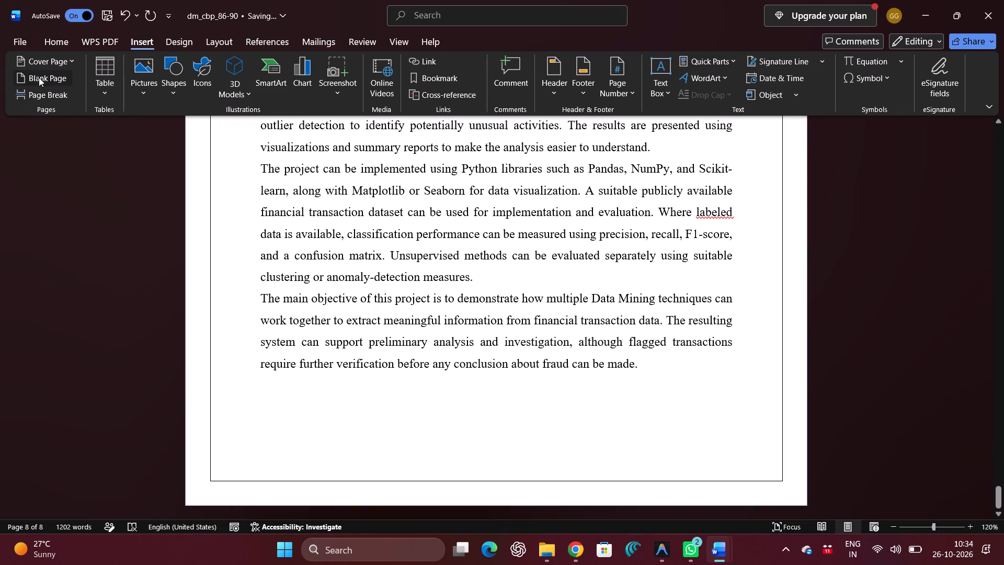
scroll(366, 279, "down", 1)
Examine the section that follows the introduction in the DM CBP document and in the Google Docs report.
key("alt+Tab")
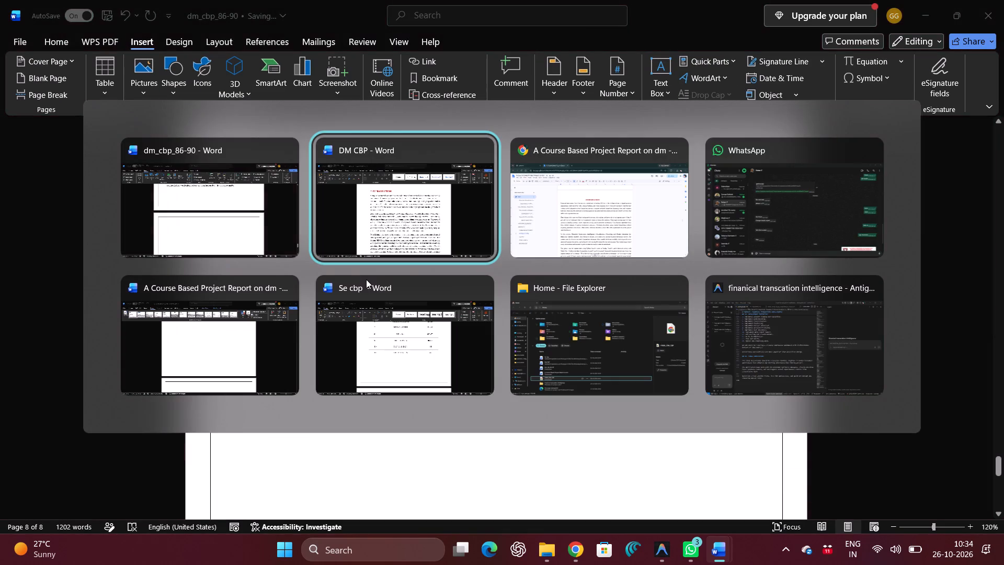
scroll(427, 263, "down", 1)
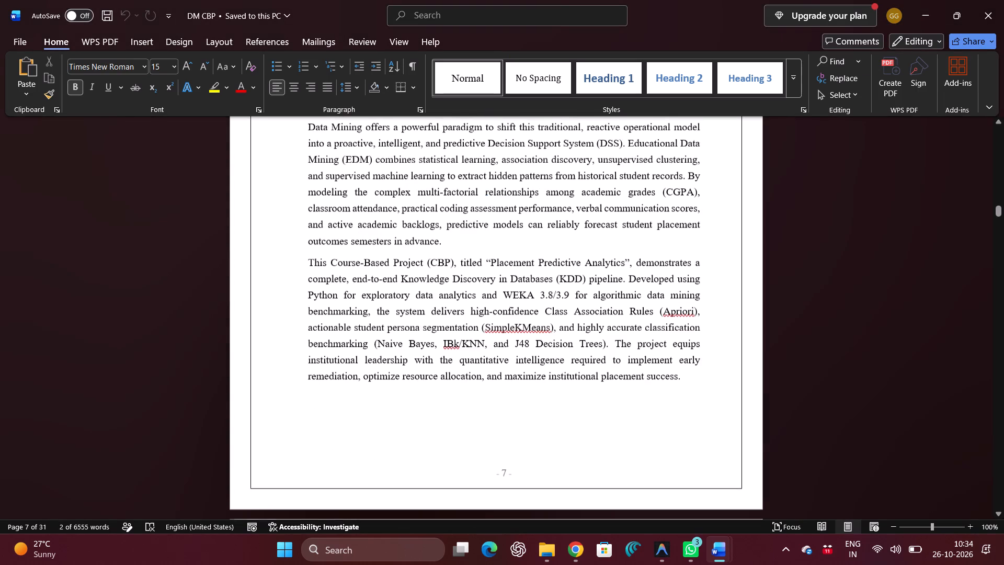
scroll(427, 263, "down", 3)
scroll(427, 263, "up", 1)
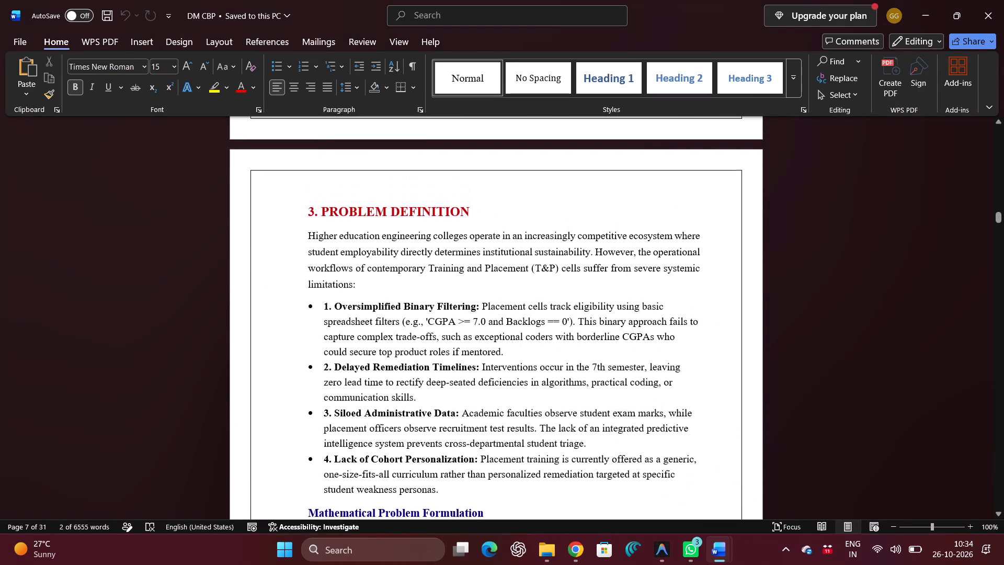
key("alt+Tab")
key("alt+Tab")
scroll(389, 238, "down", 3)
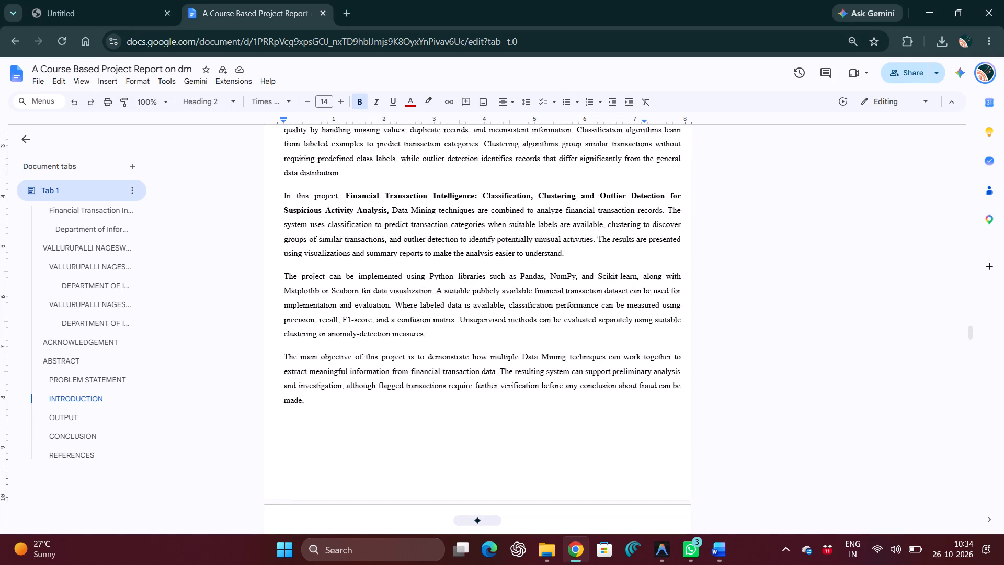
scroll(389, 238, "down", 3)
key("alt+Tab")
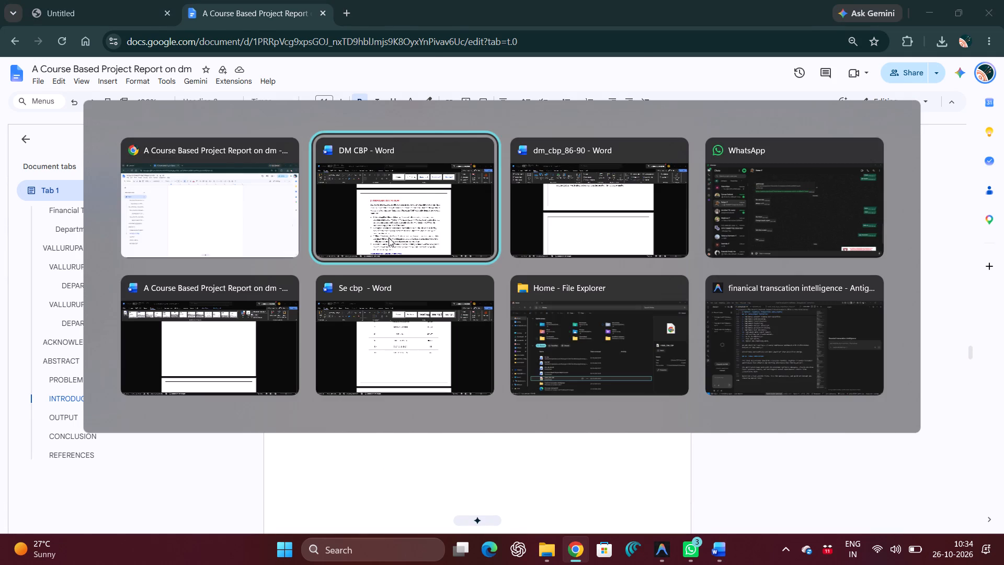
scroll(389, 238, "up", 1)
scroll(389, 238, "down", 1)
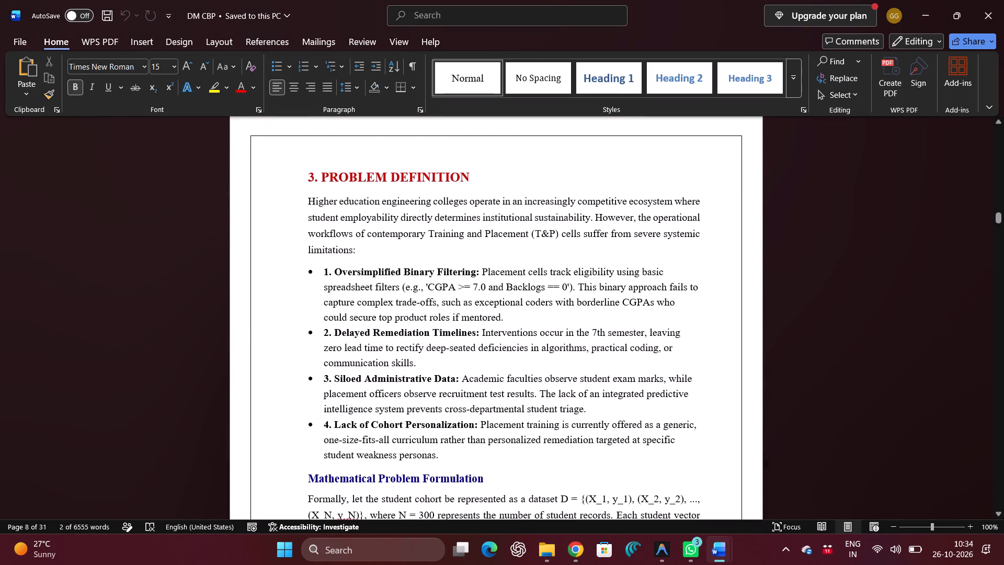
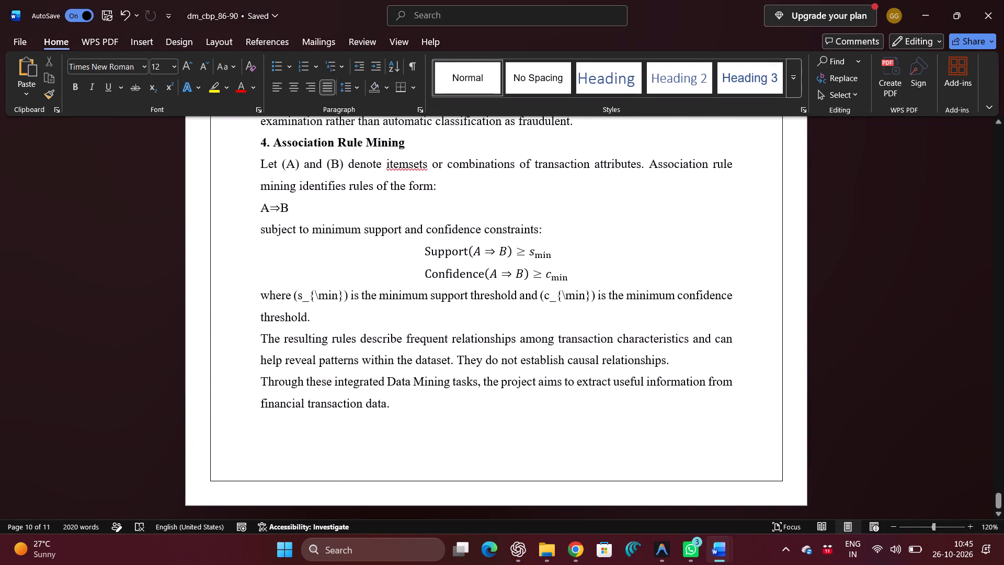
left_click(180, 40)
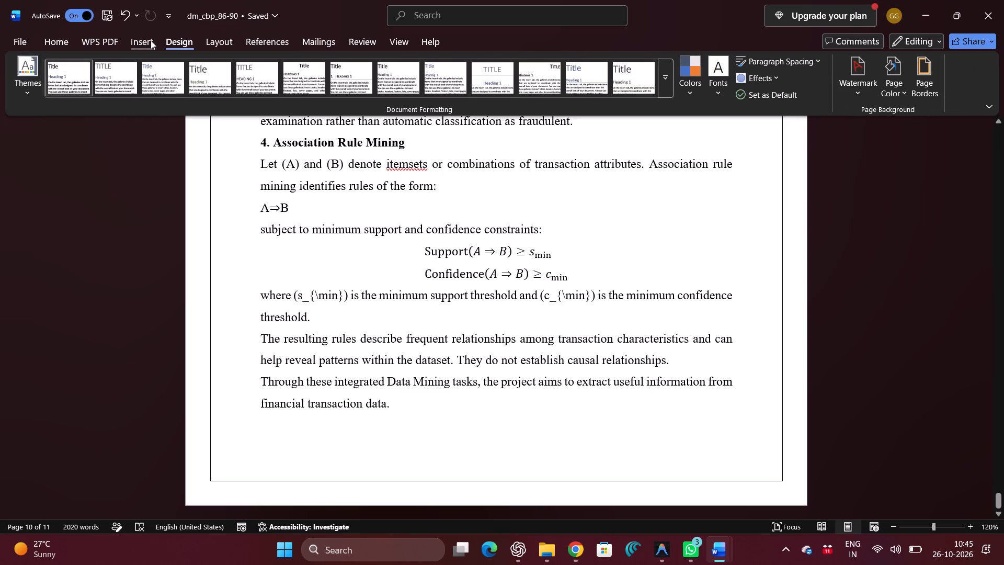
left_click(153, 40)
left_click(50, 78)
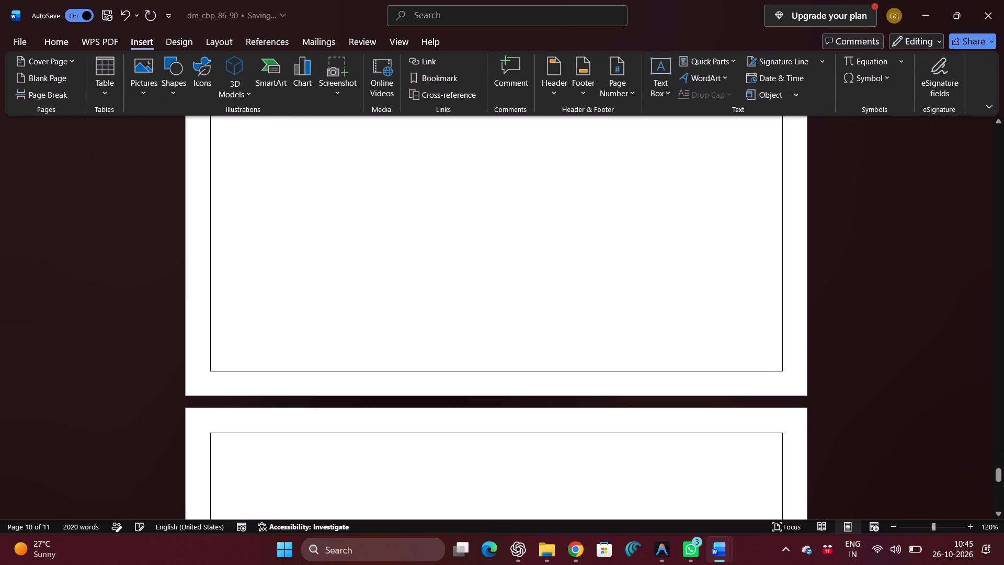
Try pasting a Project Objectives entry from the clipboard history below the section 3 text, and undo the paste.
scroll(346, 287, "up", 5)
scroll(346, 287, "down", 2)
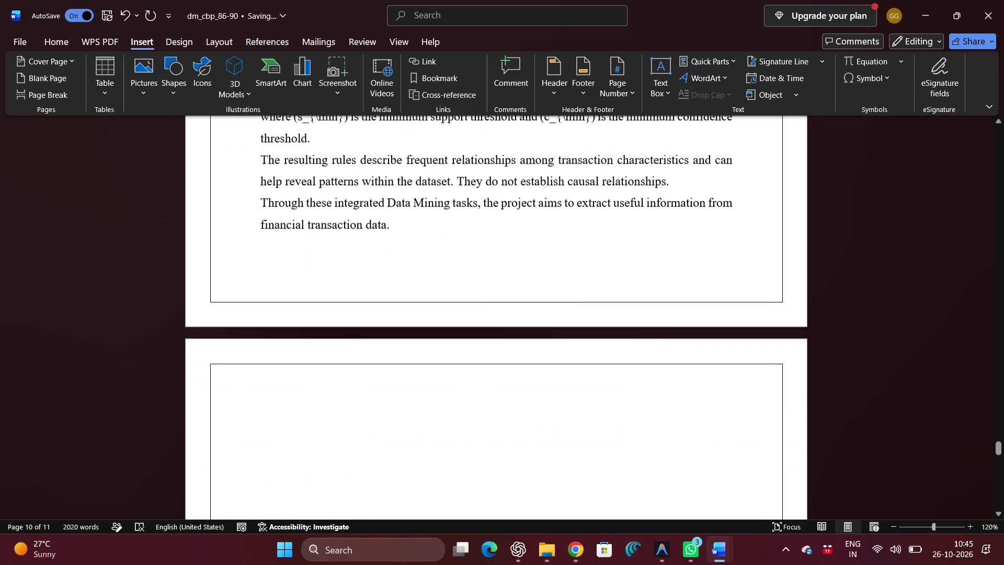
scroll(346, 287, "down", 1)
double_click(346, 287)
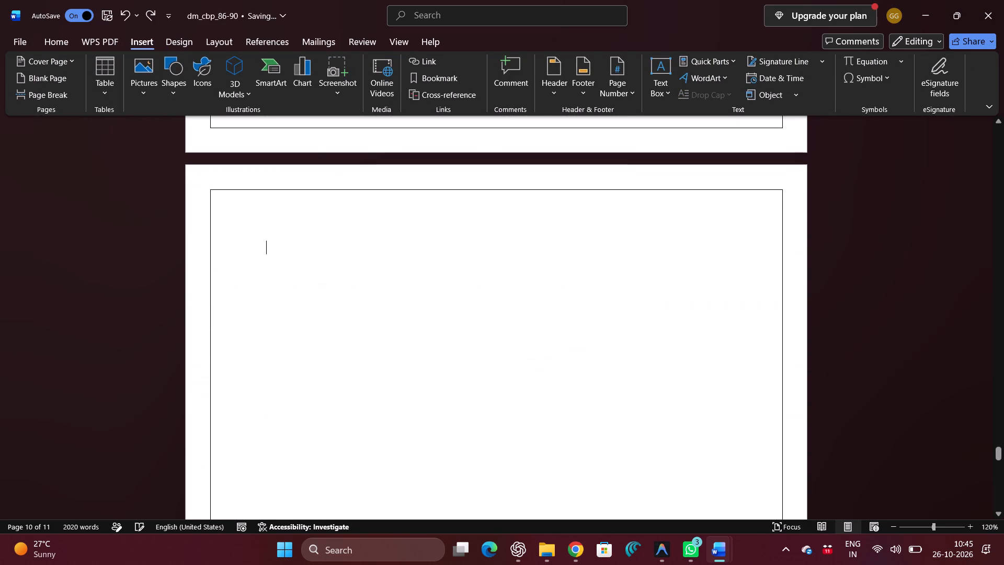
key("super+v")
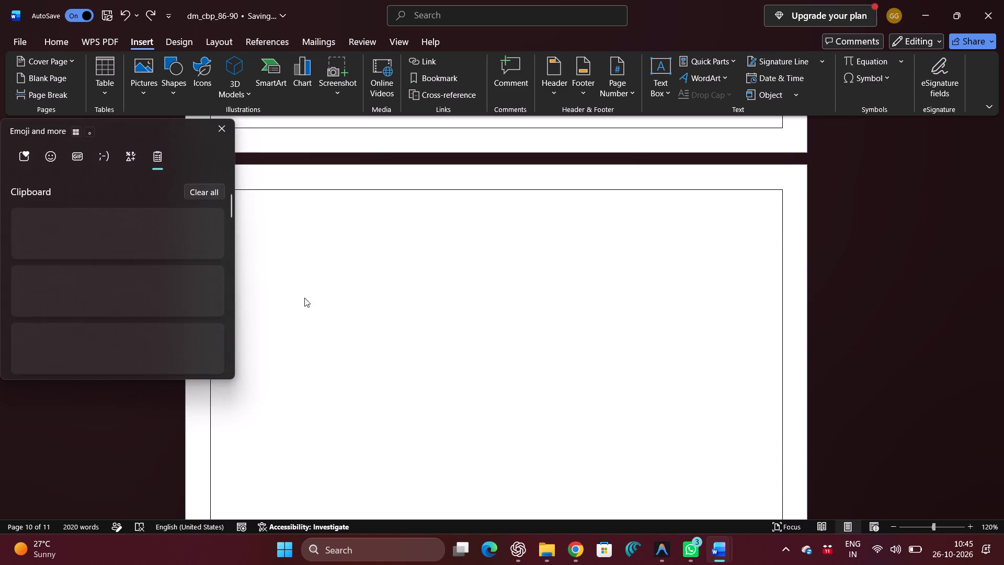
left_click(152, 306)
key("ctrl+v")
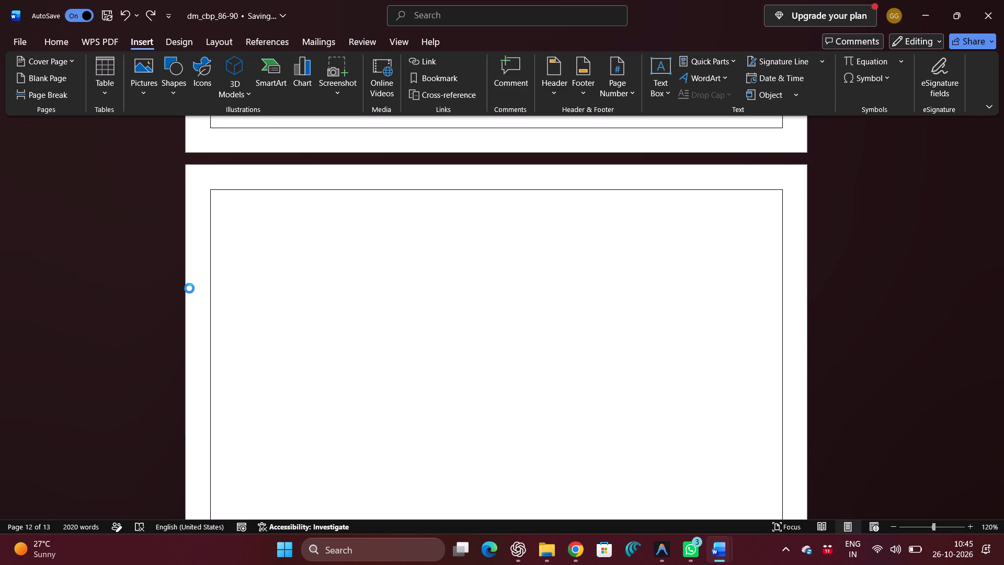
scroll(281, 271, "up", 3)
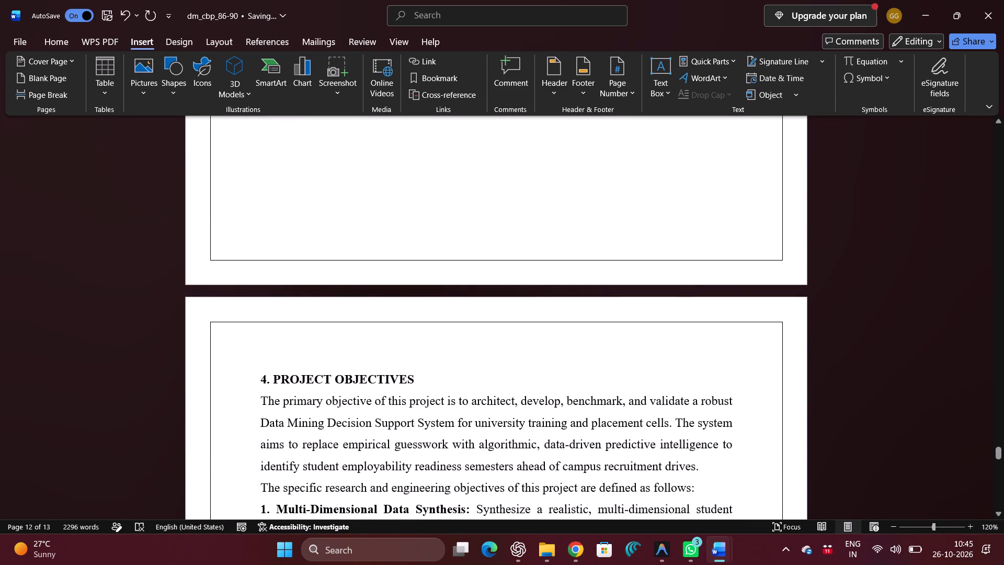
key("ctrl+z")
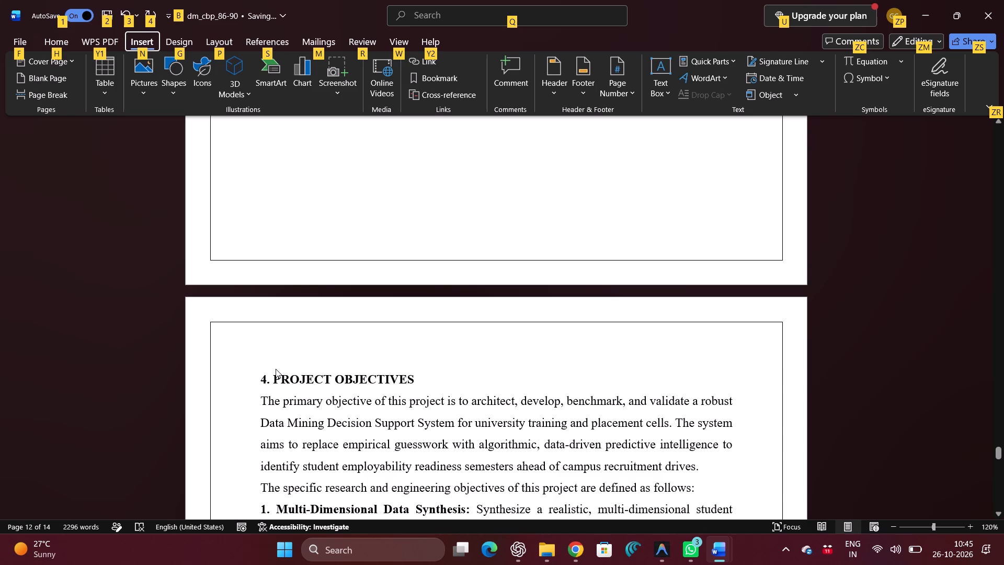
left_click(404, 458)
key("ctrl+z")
Examine the Project Objectives page in DM CBP, and the section 3 heading and blank pages in dm_cbp_86-90.
key("alt+Tab")
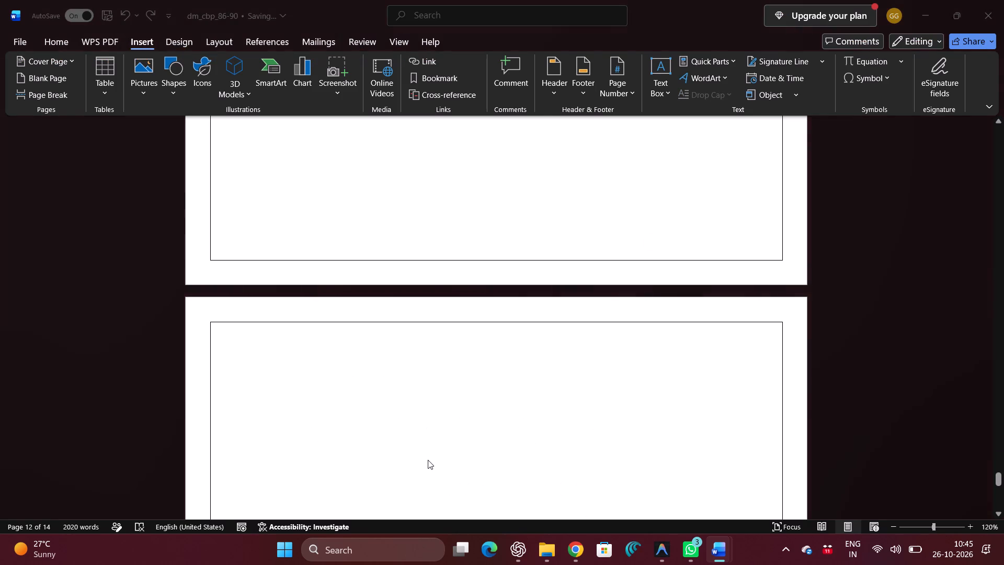
left_click(387, 320)
scroll(387, 320, "up", 2)
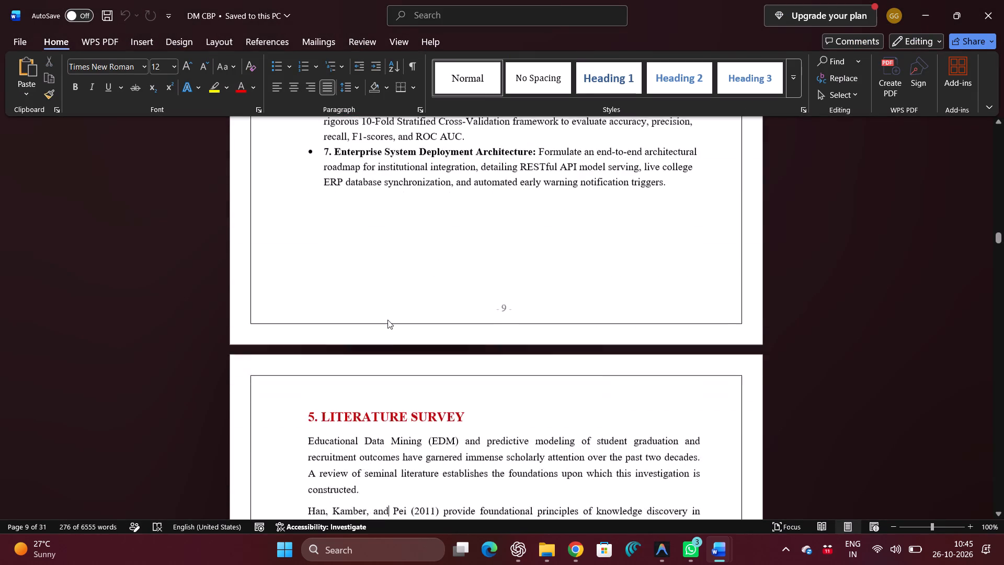
scroll(387, 320, "up", 3)
key("alt+Tab")
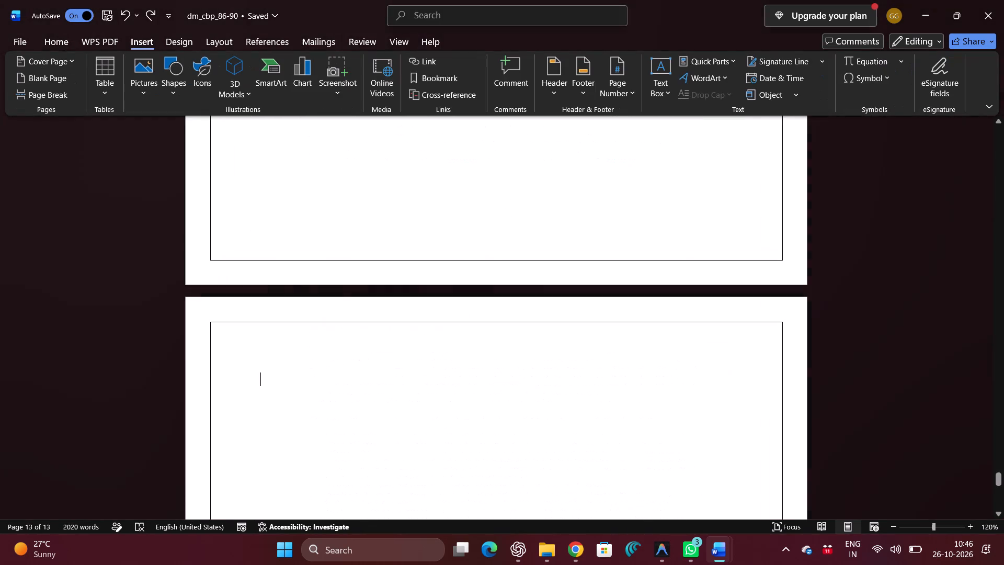
scroll(345, 329, "up", 8)
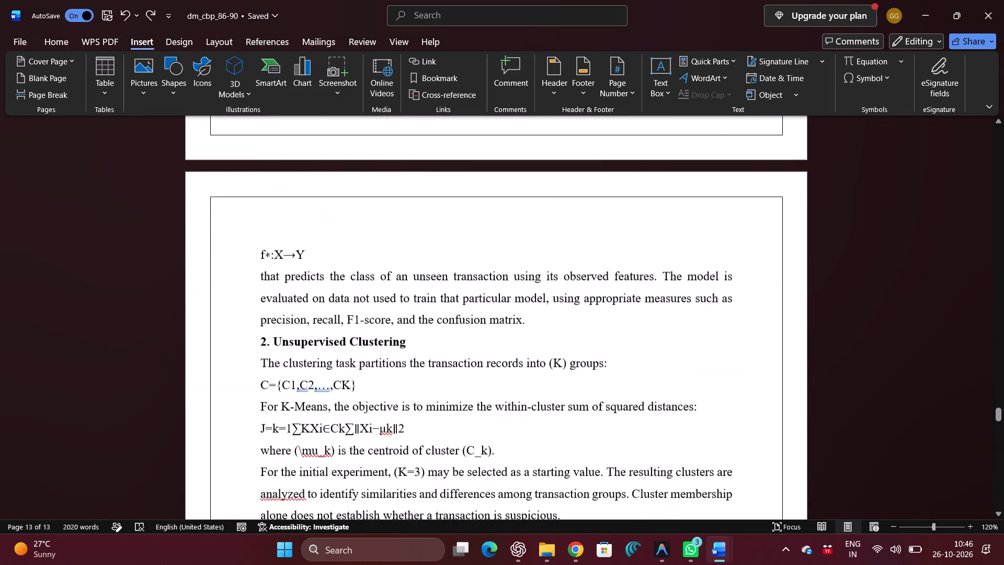
scroll(345, 329, "up", 7)
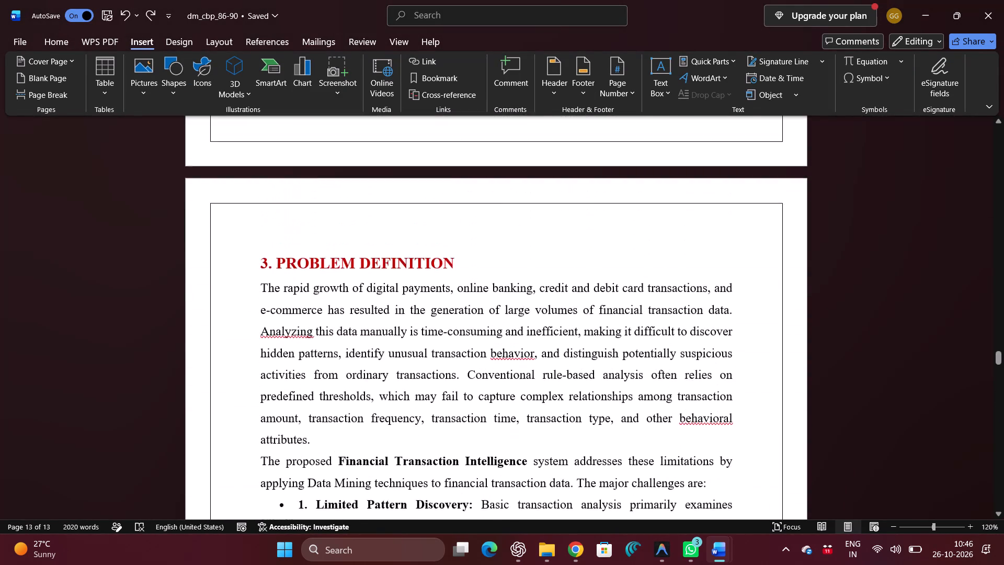
scroll(345, 329, "up", 1)
scroll(345, 329, "down", 12)
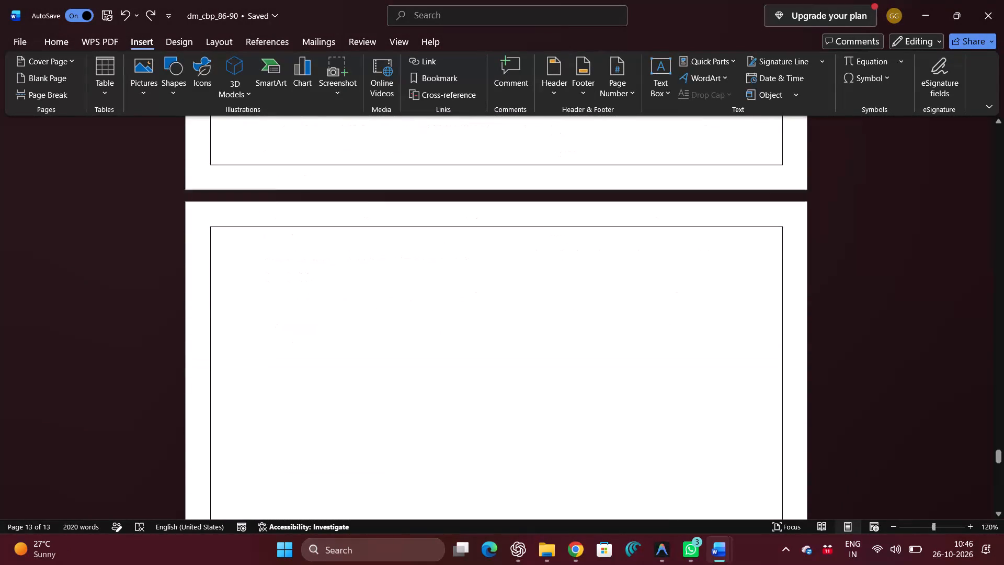
scroll(345, 329, "down", 1)
scroll(345, 329, "up", 1)
Copy the red "4. PROJECT OBJECTIVES" heading from DM CBP onto the blank page after section 3 in dm_cbp_86-90.
left_click(324, 398)
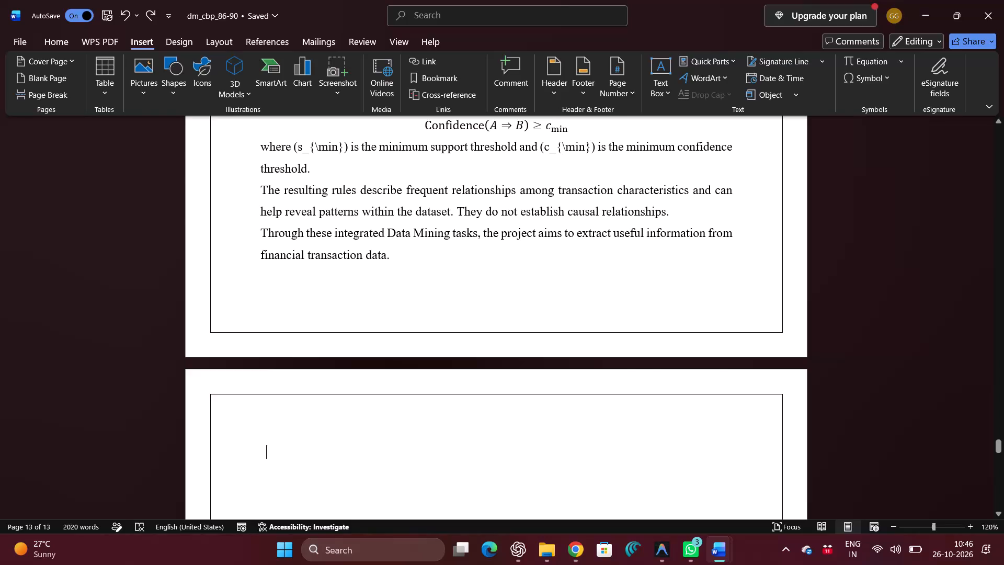
key("alt+Tab")
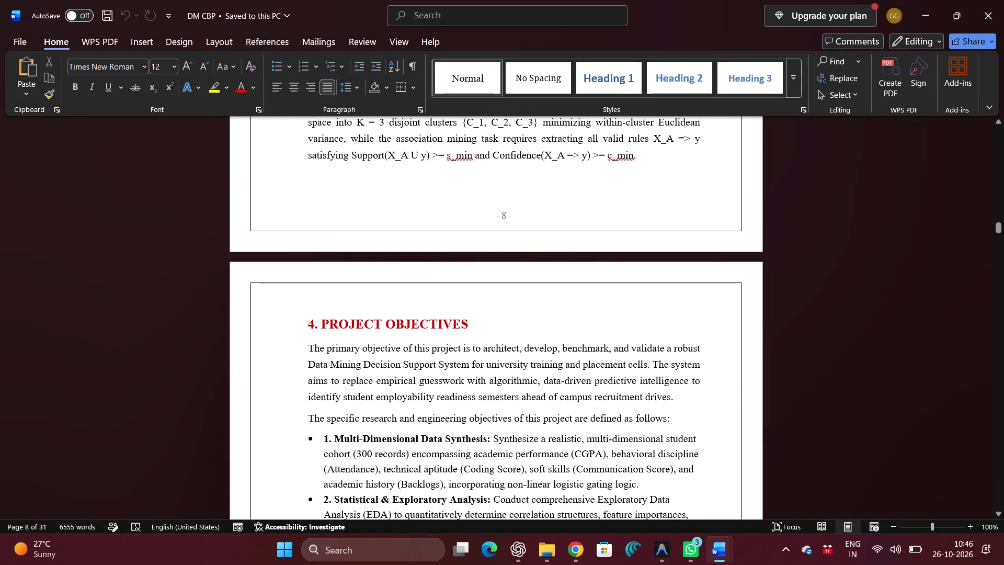
left_click_drag(309, 327, 483, 333)
key("ctrl+c")
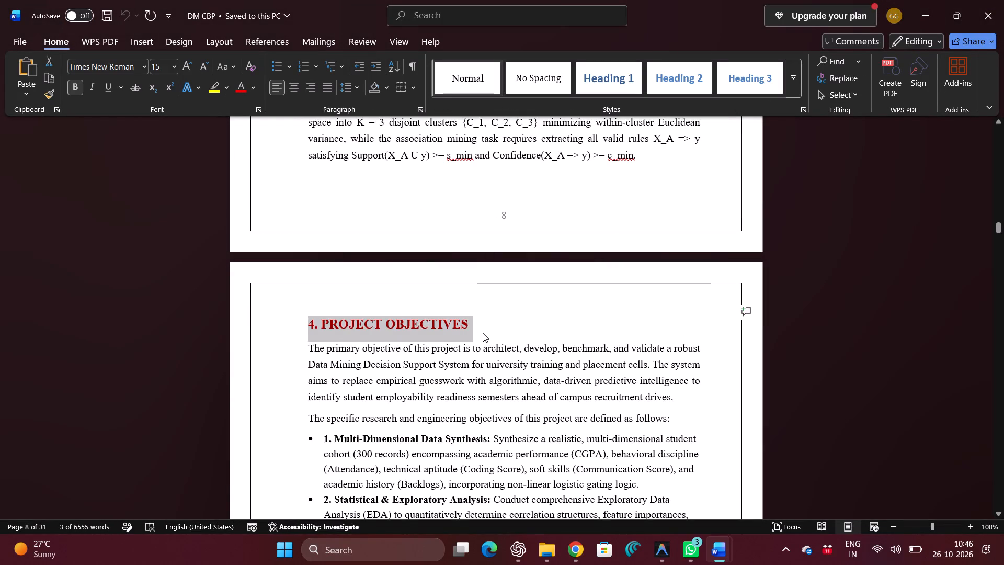
key("alt+Tab")
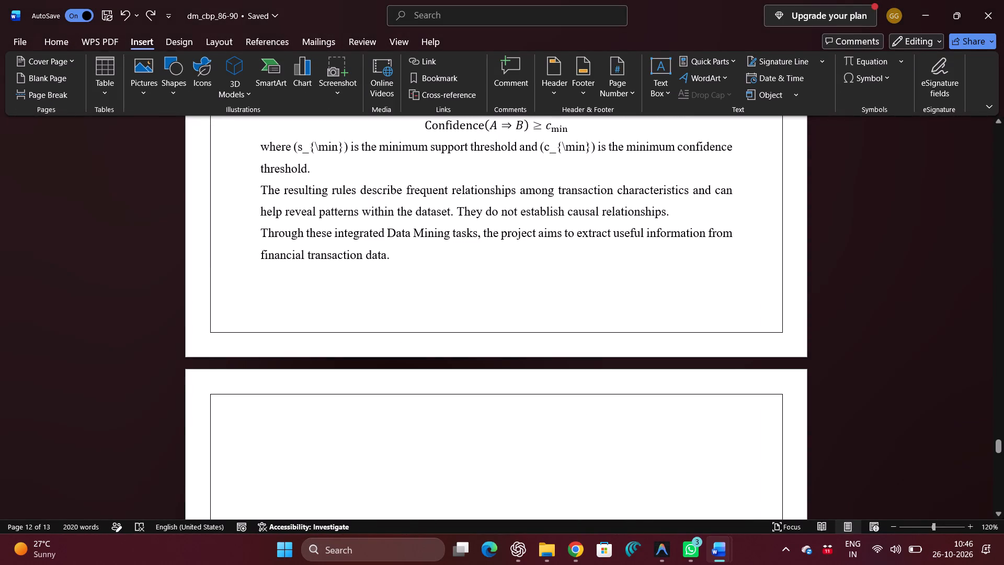
left_click(402, 453)
key("ctrl+v")
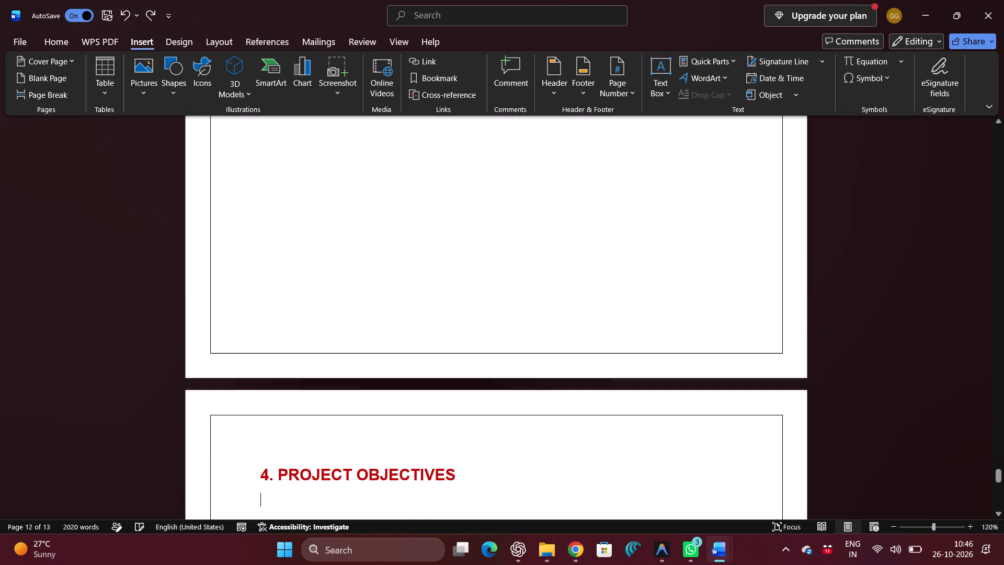
Undo the Project Objectives heading paste and the blank page insertion after section 3 in dm_cbp_86-90.
scroll(402, 453, "up", 2)
key("ctrl+z")
scroll(402, 453, "up", 2)
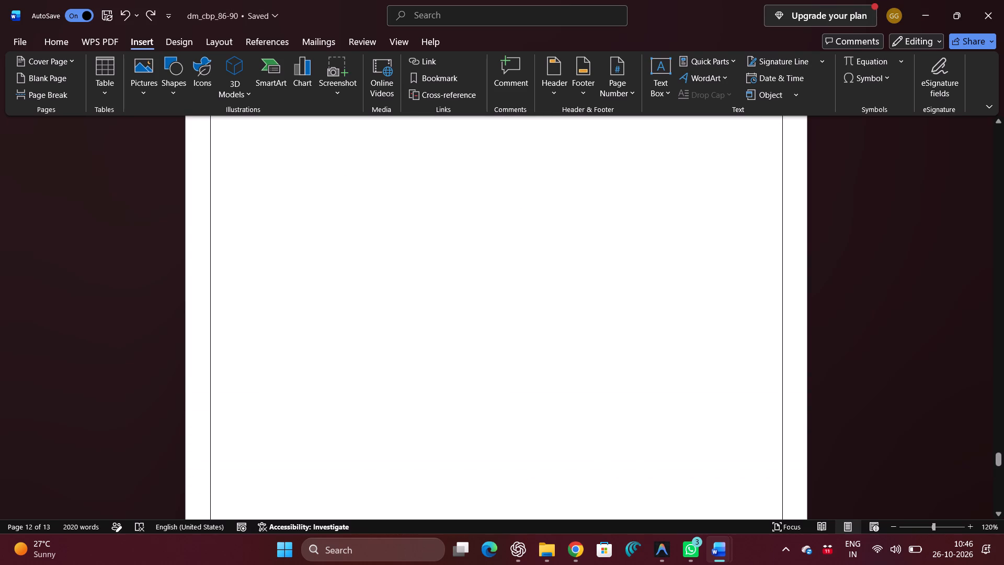
scroll(402, 453, "up", 1)
left_click(341, 356)
key("ctrl+z")
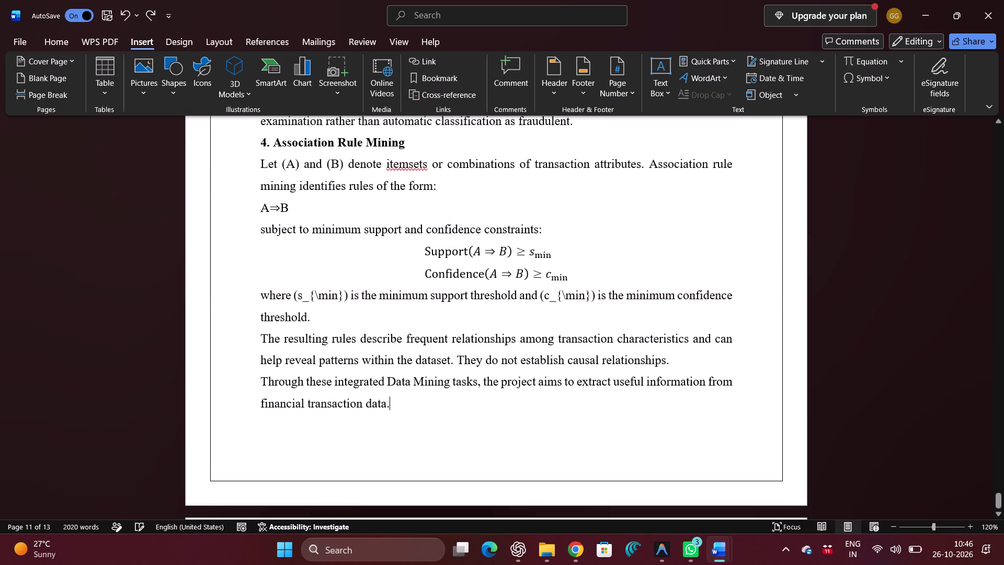
scroll(341, 356, "down", 1)
left_click(341, 356)
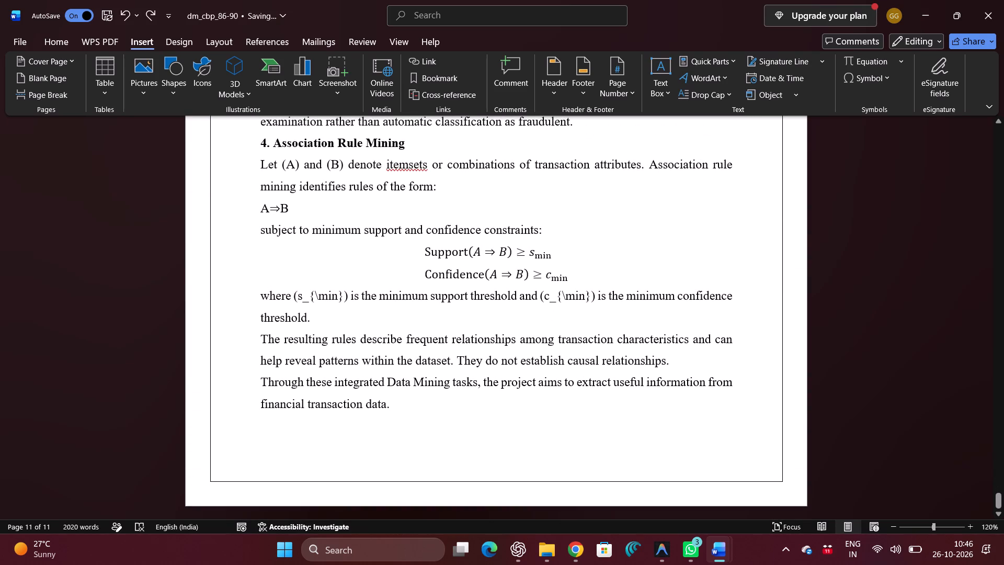
Start a new page after the closing "financial transaction data." sentence and paste the red "4. PROJECT OBJECTIVES" heading there.
left_click(430, 424)
key("Return")
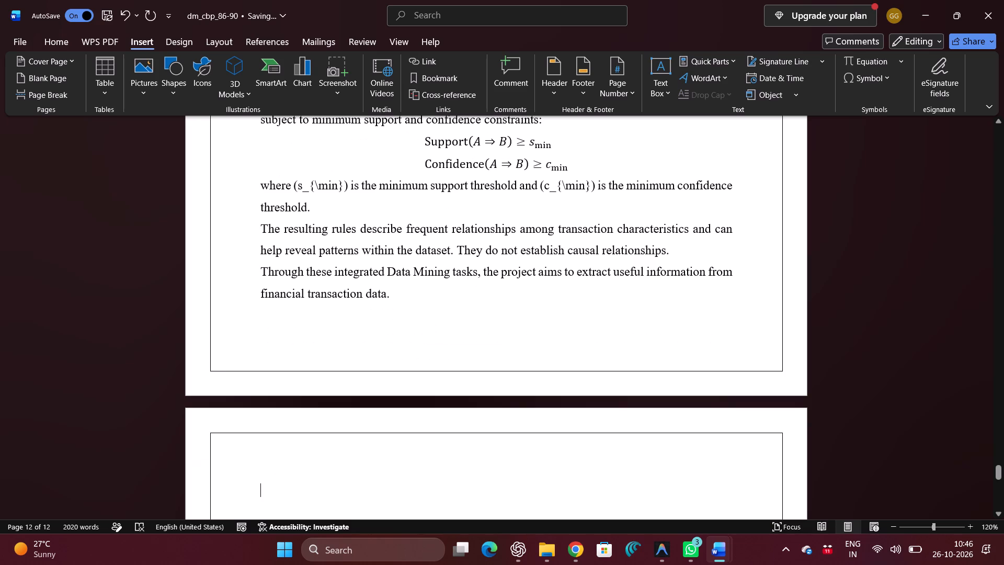
key("ctrl+v")
left_click_drag(258, 467, 467, 461)
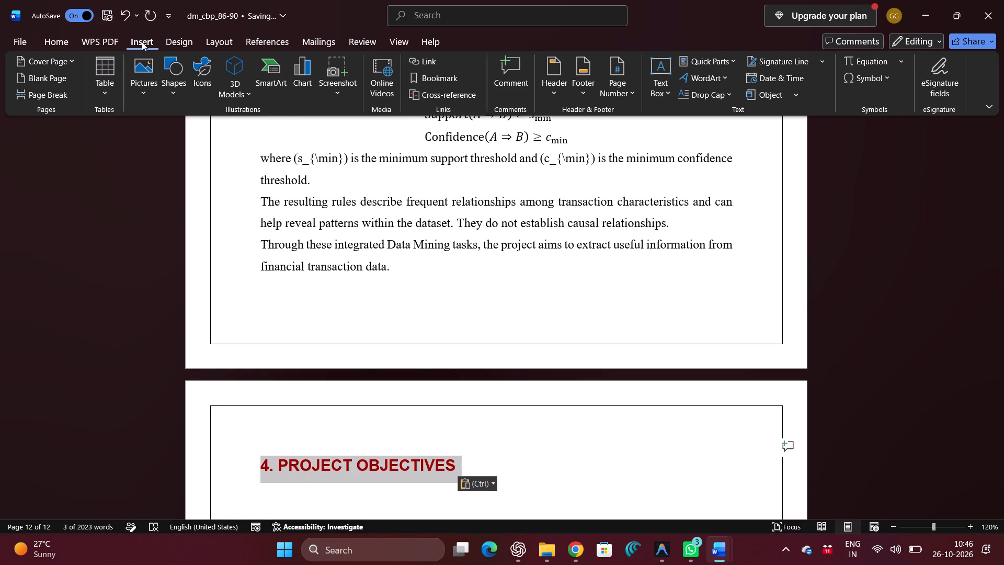
left_click(63, 40)
left_click(93, 63)
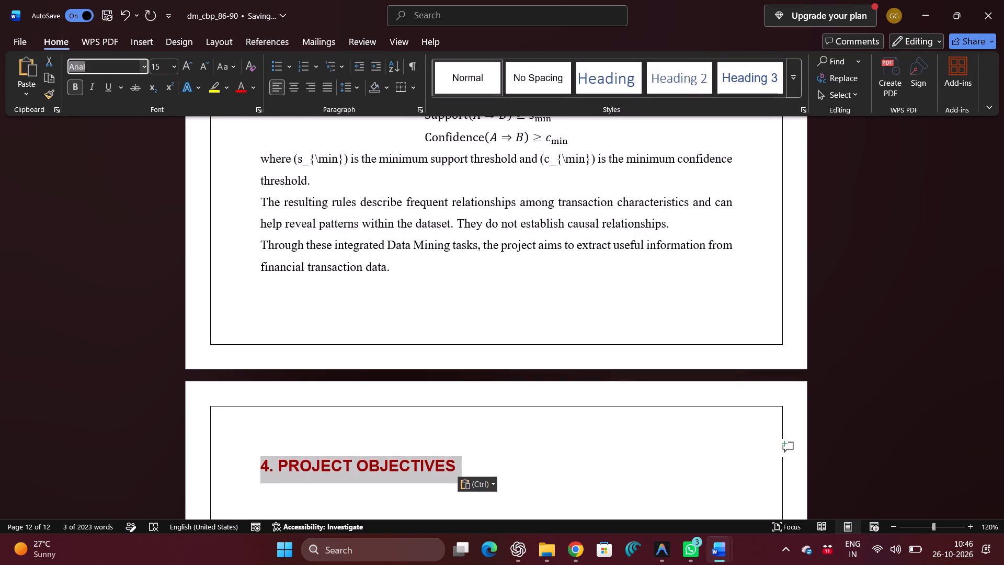
key("t")
key("Return")
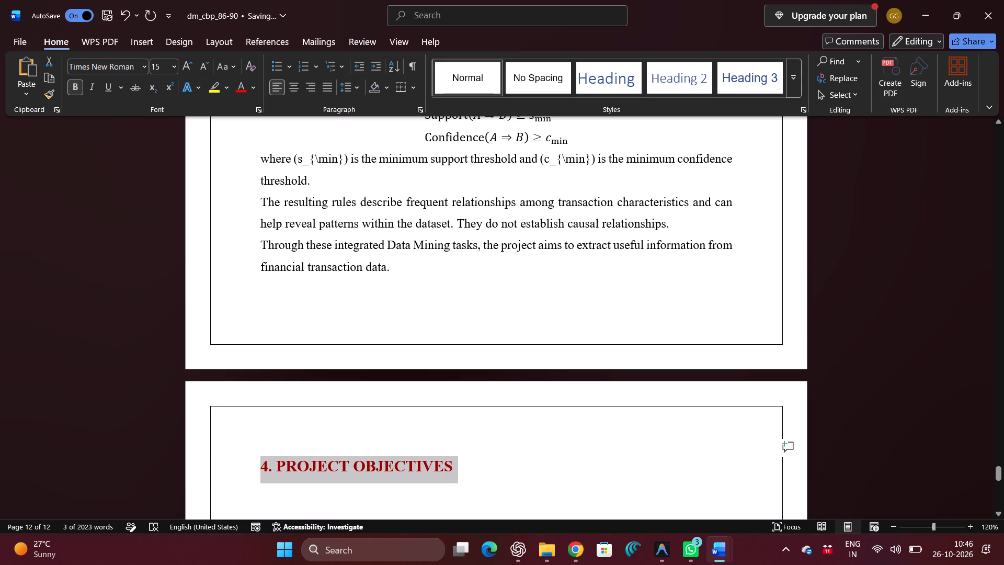
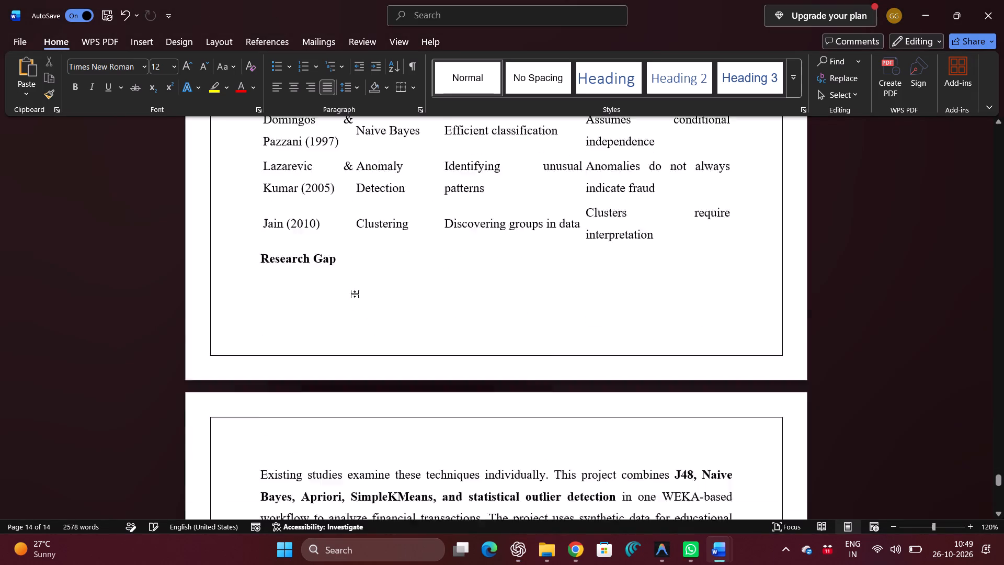
Apply all borders to the whole Comparative Literature Survey table.
scroll(355, 294, "up", 4)
scroll(359, 259, "down", 1)
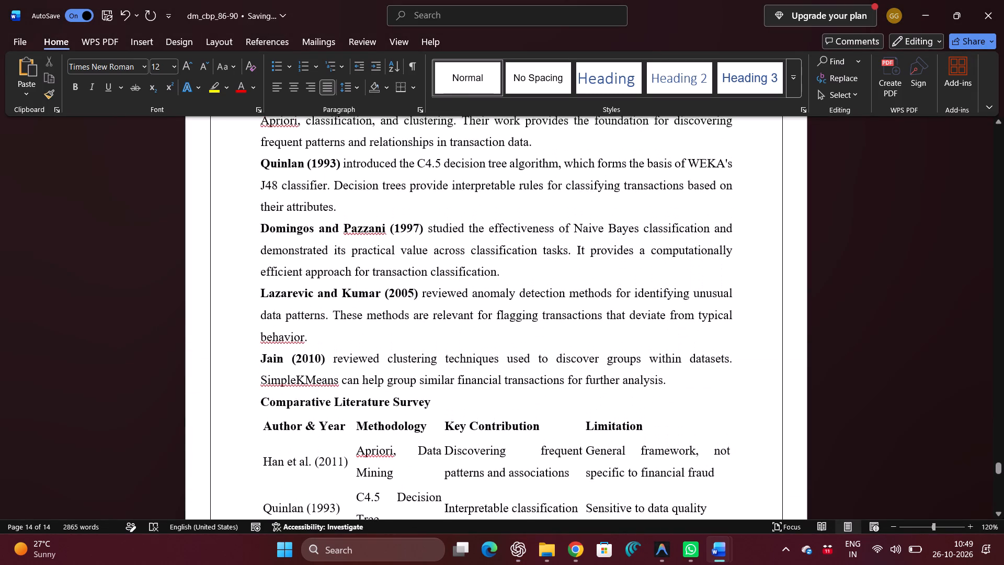
scroll(359, 259, "down", 1)
left_click(257, 339)
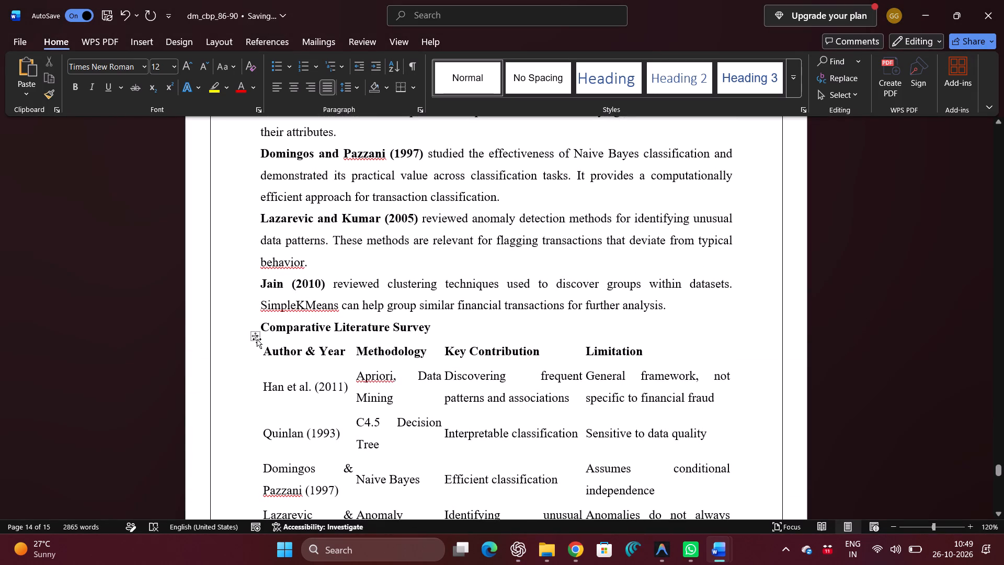
left_click(398, 316)
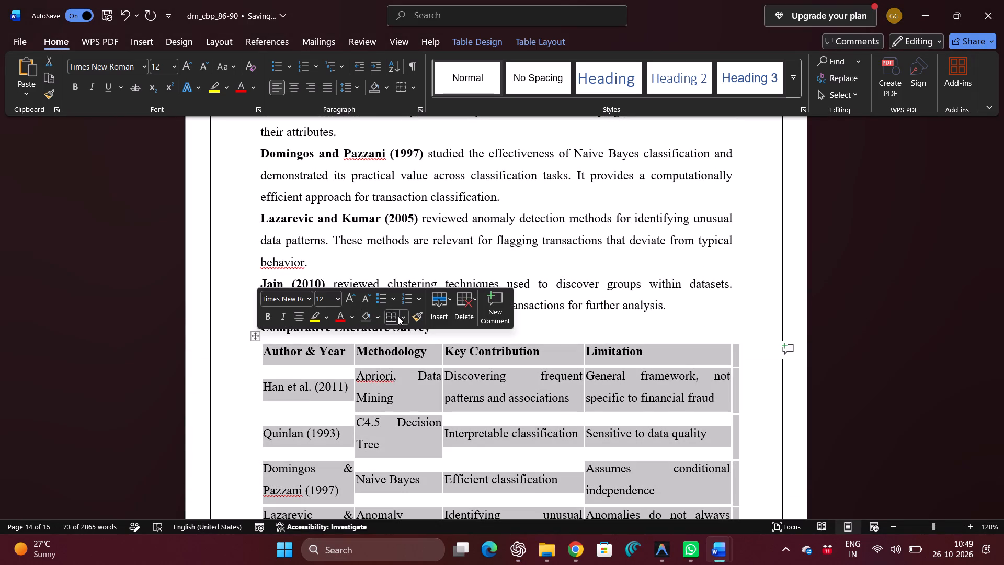
left_click(400, 316)
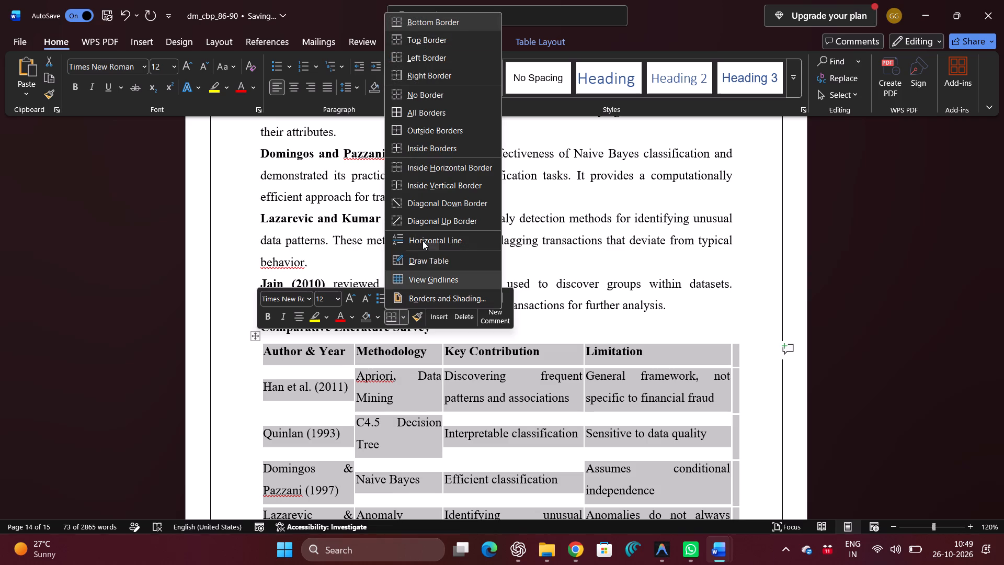
left_click(427, 112)
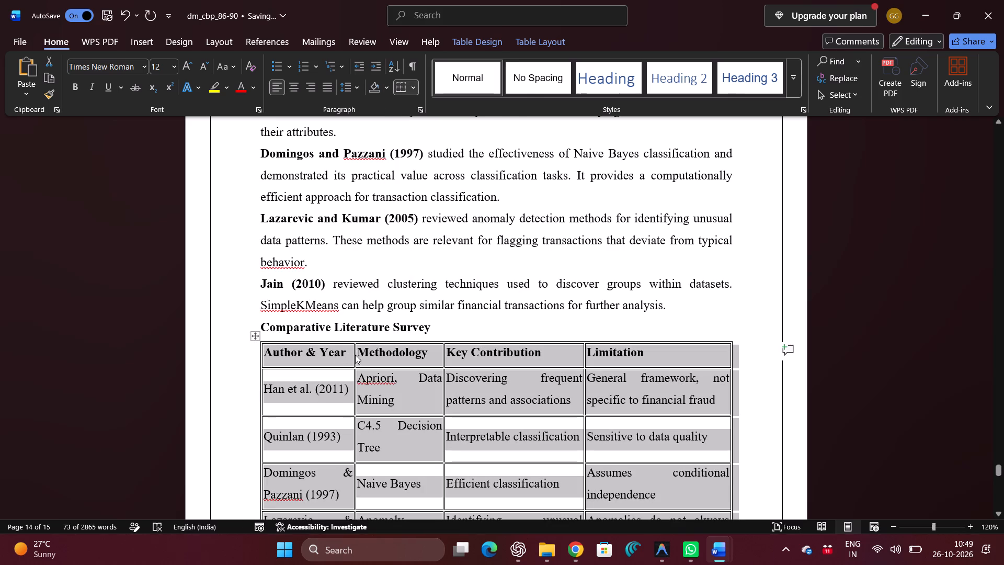
Adjust the table's column widths: widen Author & Year and Methodology, and make Key Contribution just wide enough for its heading on one line.
left_click_drag(353, 355, 363, 356)
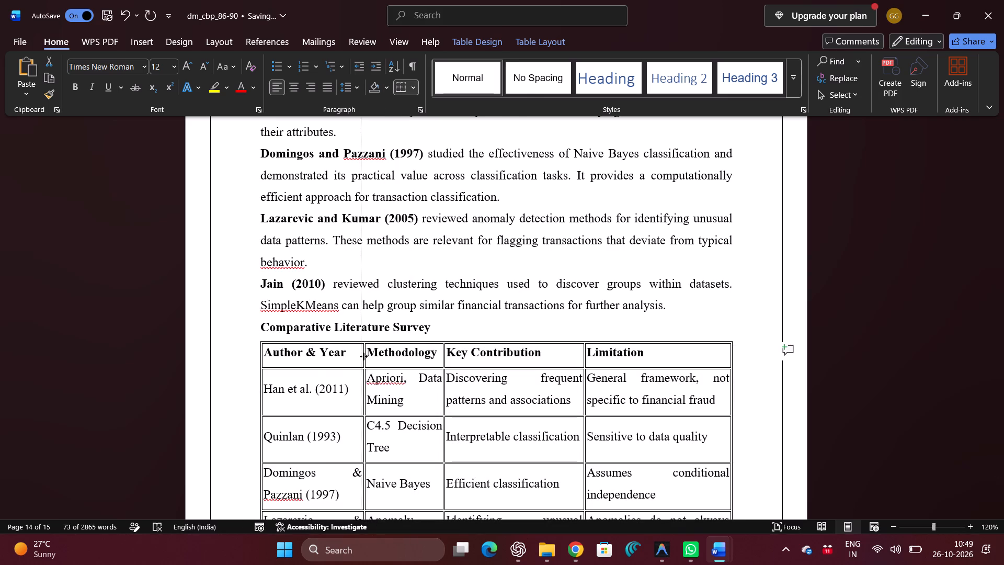
left_click_drag(363, 356, 365, 357)
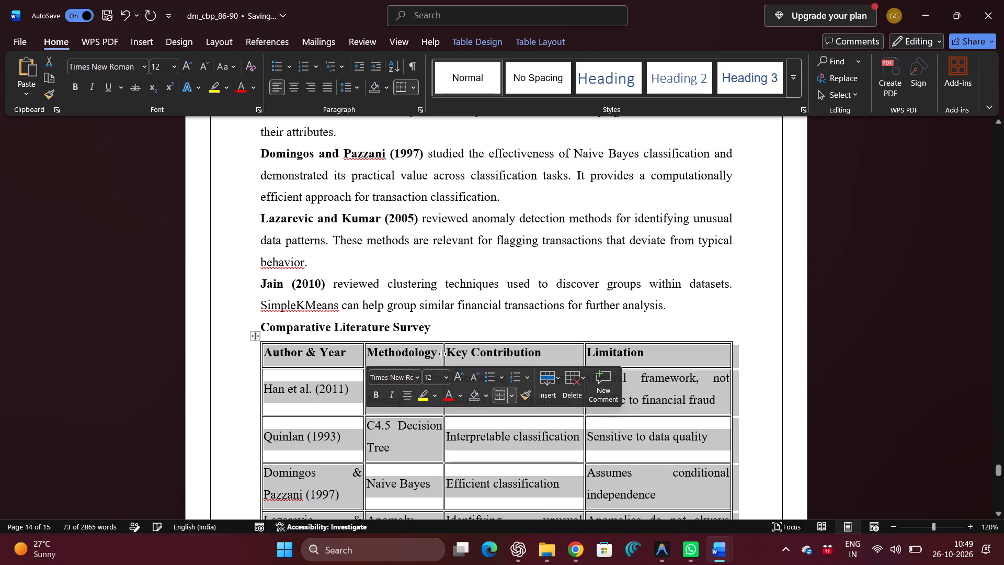
left_click_drag(443, 354, 475, 354)
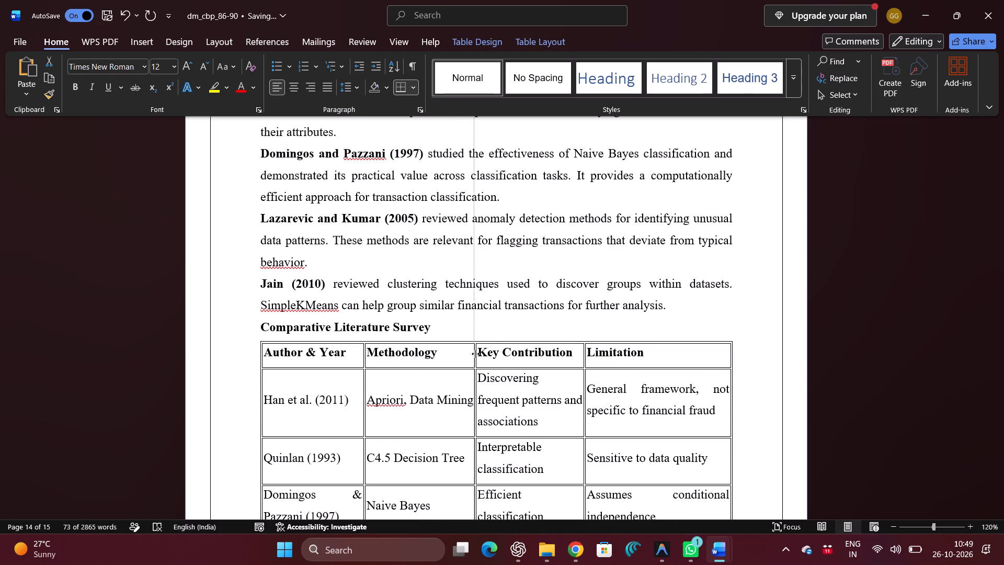
left_click_drag(475, 354, 480, 353)
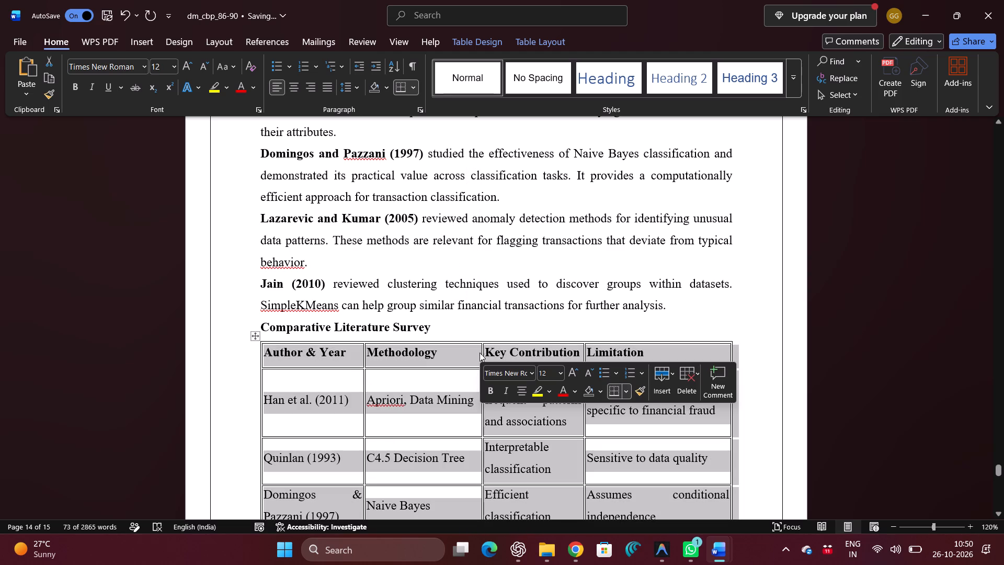
left_click(584, 352)
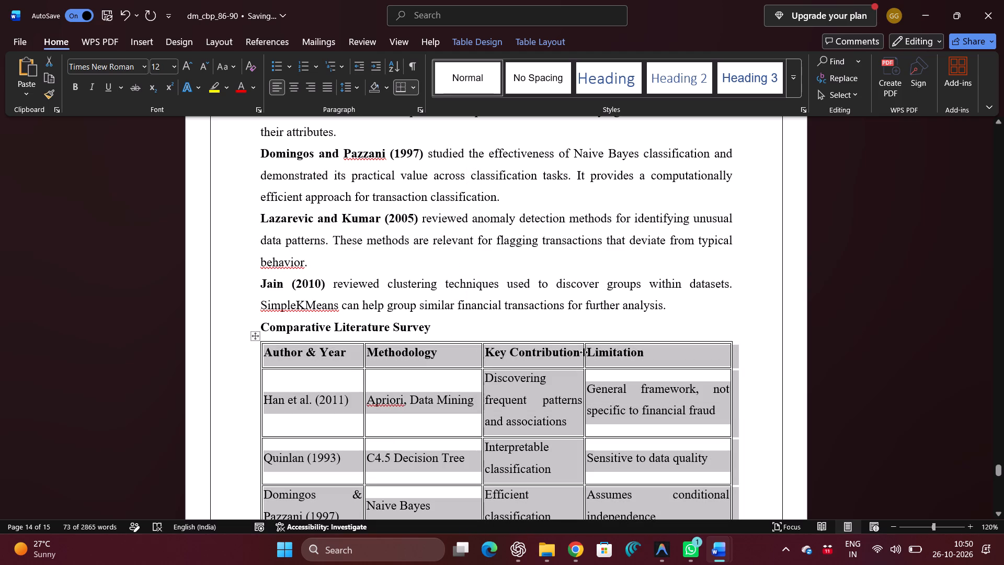
left_click(586, 337)
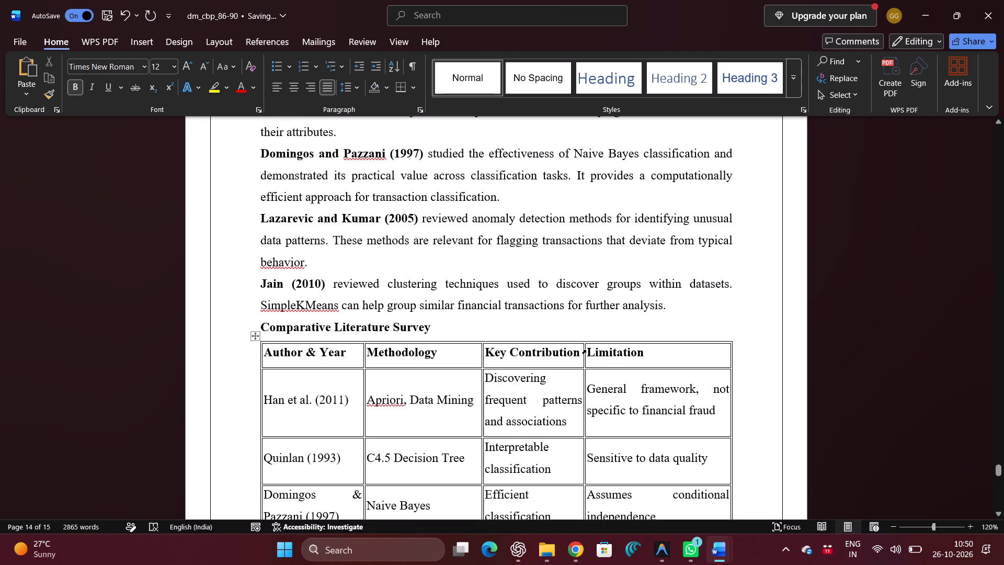
left_click(585, 353)
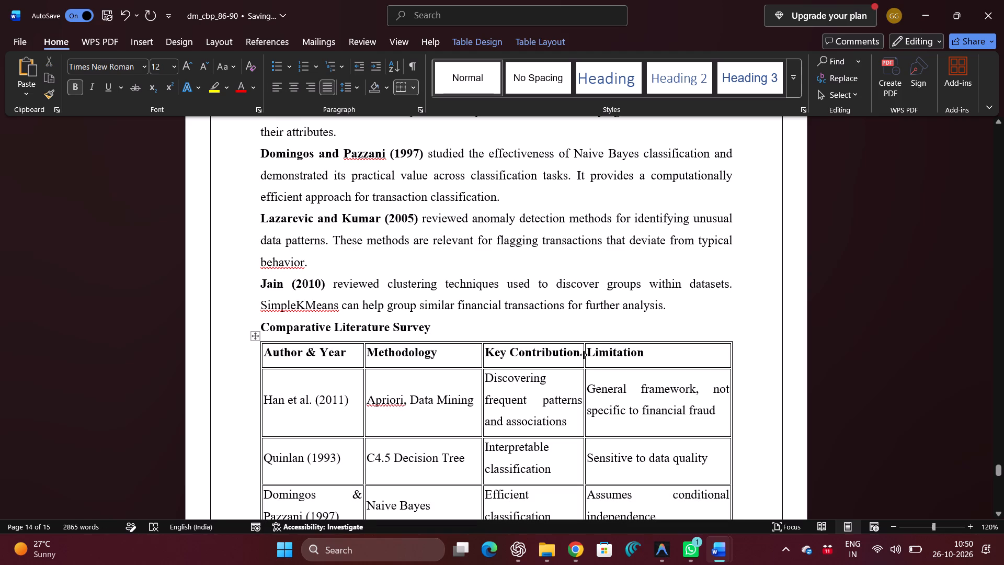
left_click_drag(584, 355, 609, 354)
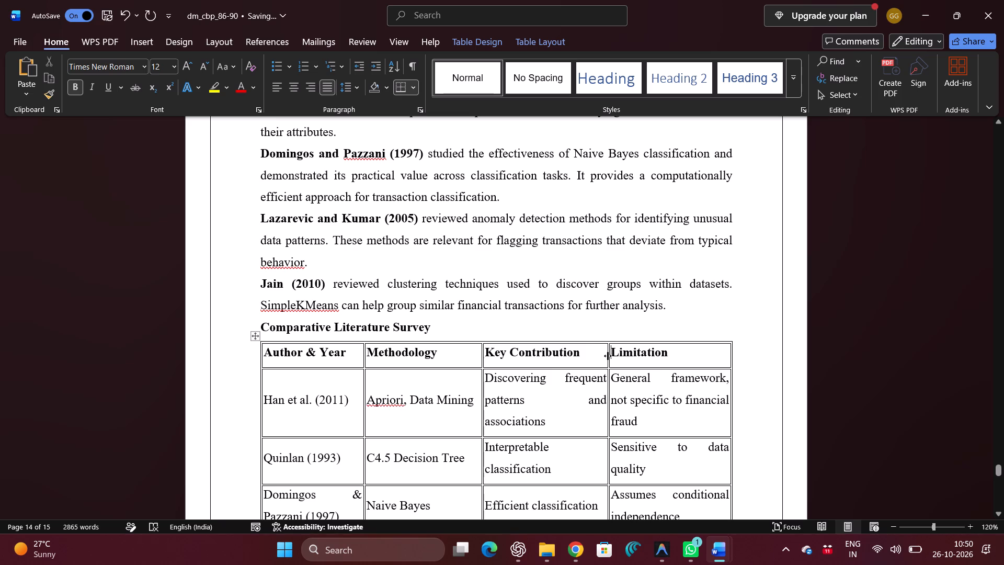
left_click_drag(608, 356, 588, 356)
Insert a blank line between the comparison table and the Research Gap heading.
scroll(588, 356, "down", 2)
scroll(588, 356, "up", 1)
left_click(260, 294)
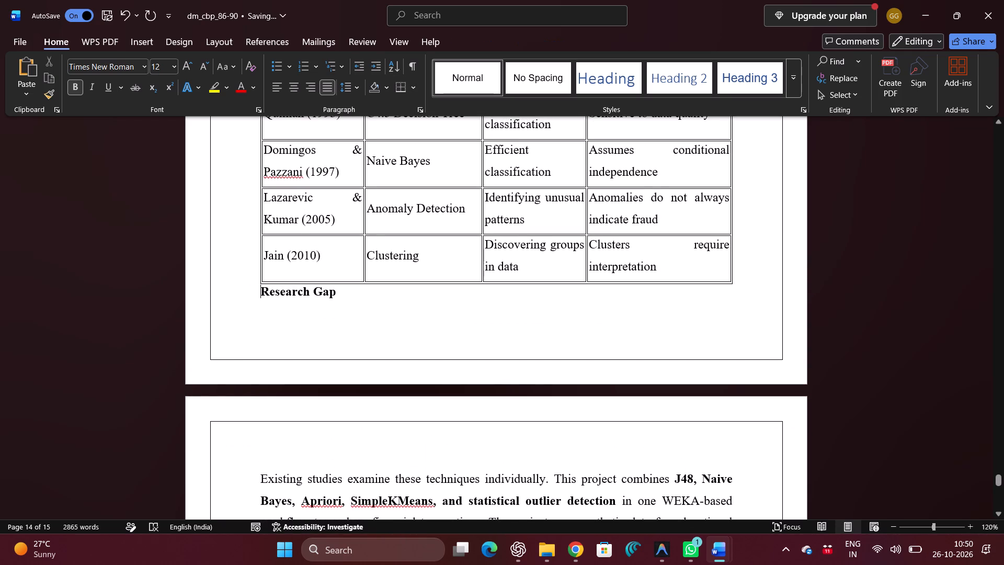
key("Return")
Review the layout of the Literature Survey pages, from the section heading through the table to the Research Gap paragraph.
scroll(260, 294, "down", 1)
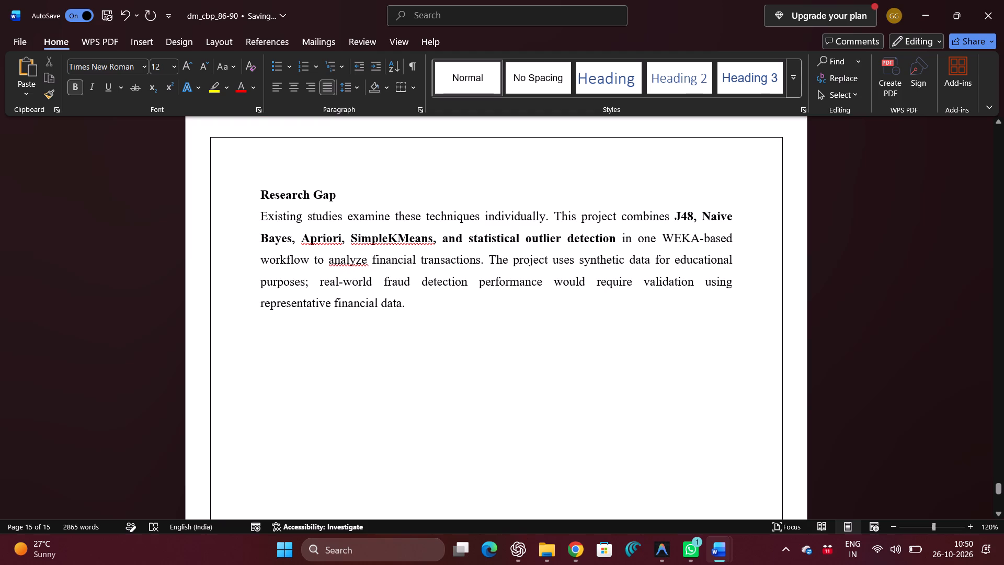
triple_click(338, 190)
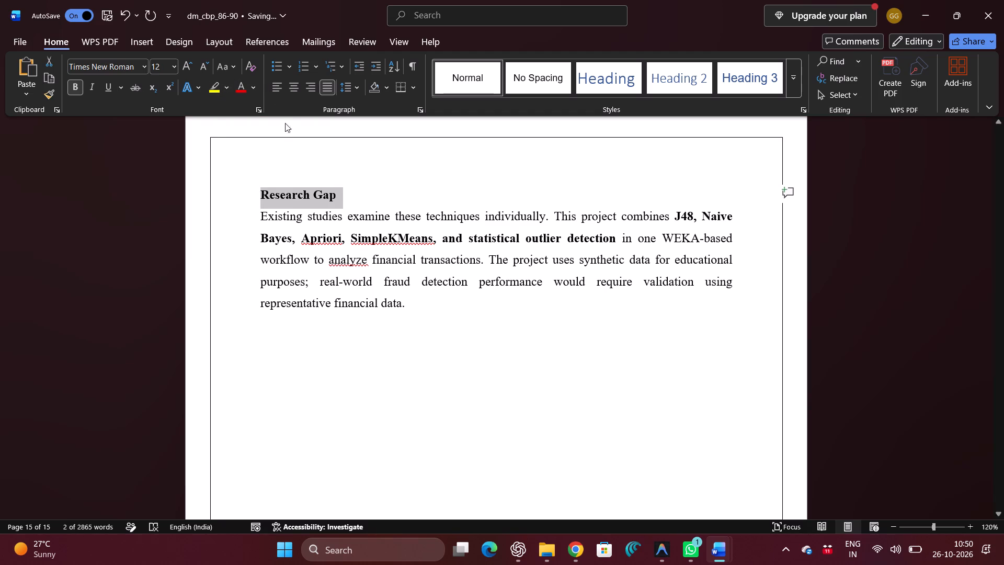
left_click(384, 293)
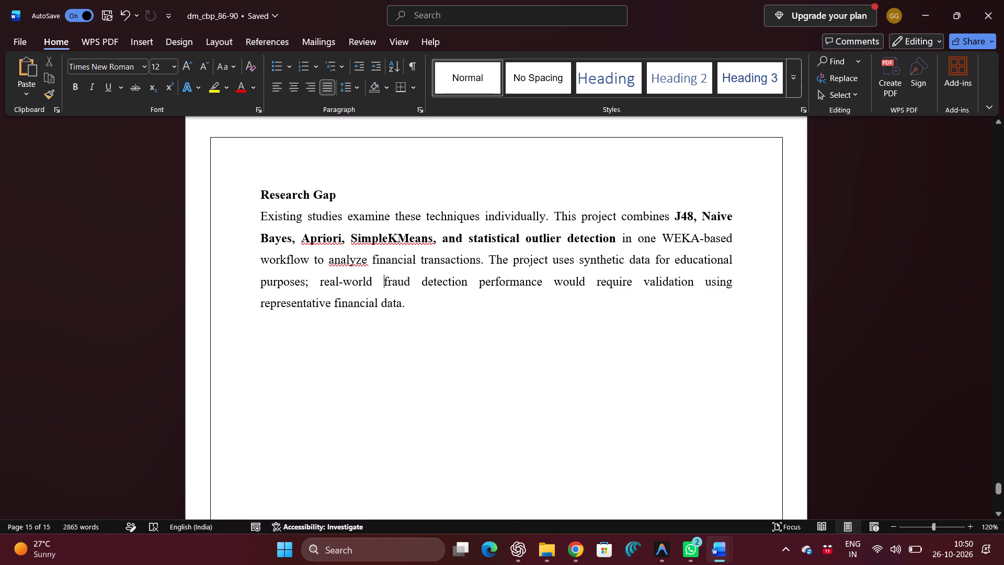
left_click(552, 375)
scroll(552, 375, "down", 1)
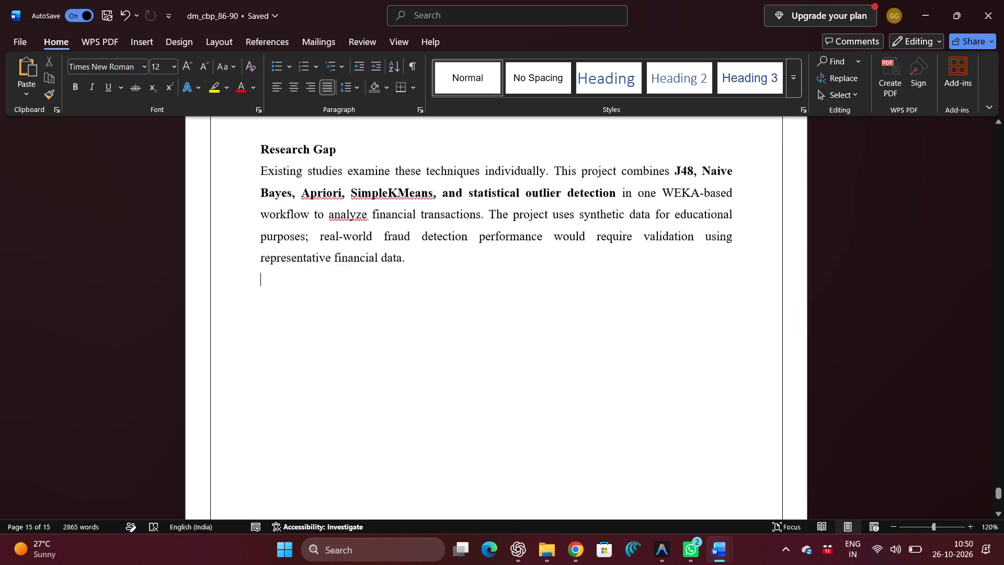
scroll(552, 375, "down", 3)
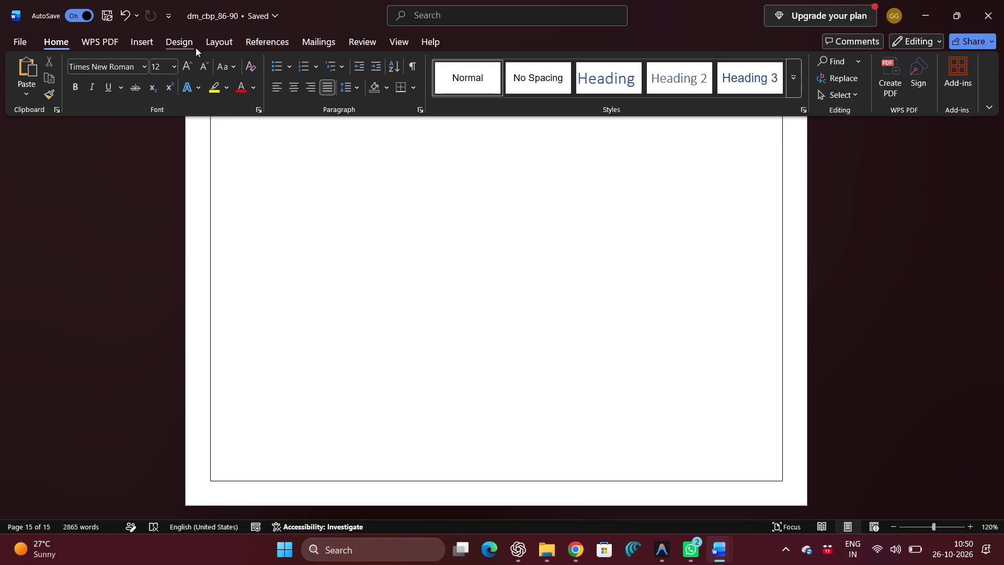
scroll(394, 274, "up", 7)
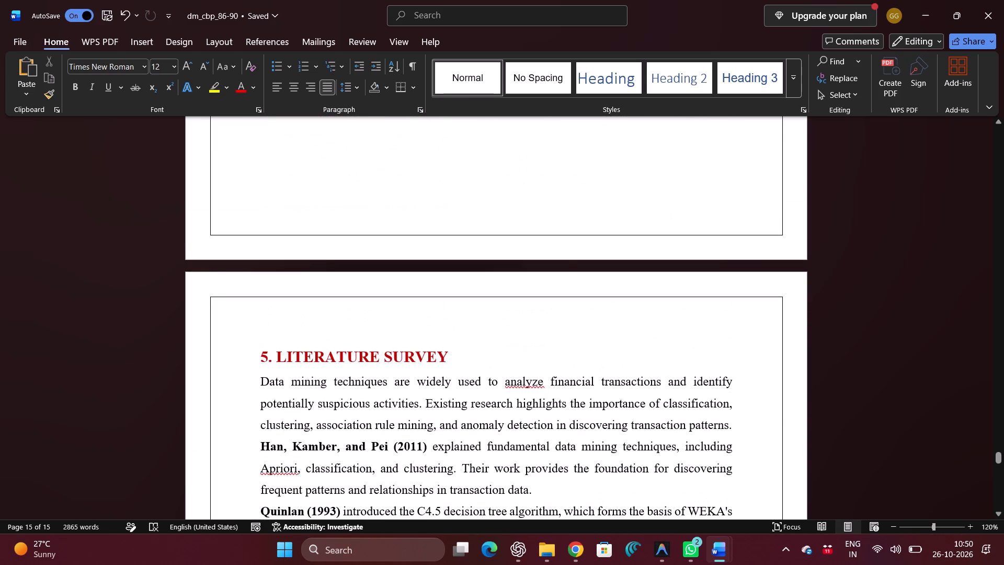
scroll(394, 274, "down", 4)
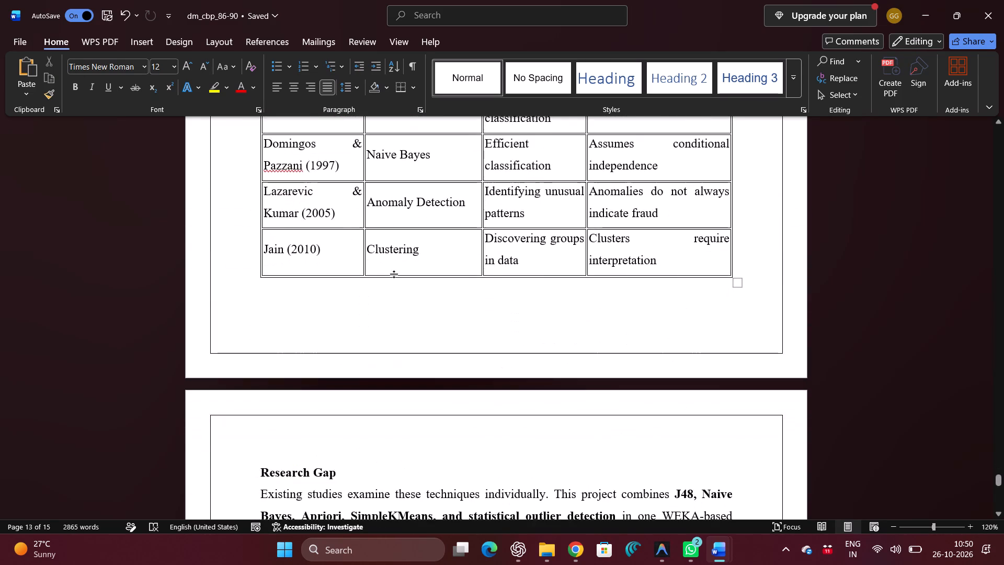
scroll(394, 274, "down", 1)
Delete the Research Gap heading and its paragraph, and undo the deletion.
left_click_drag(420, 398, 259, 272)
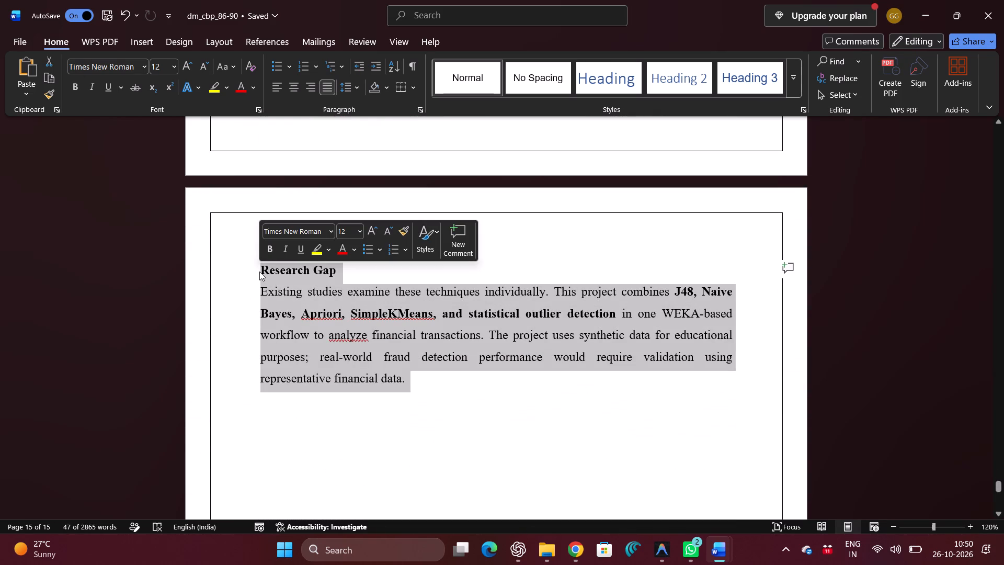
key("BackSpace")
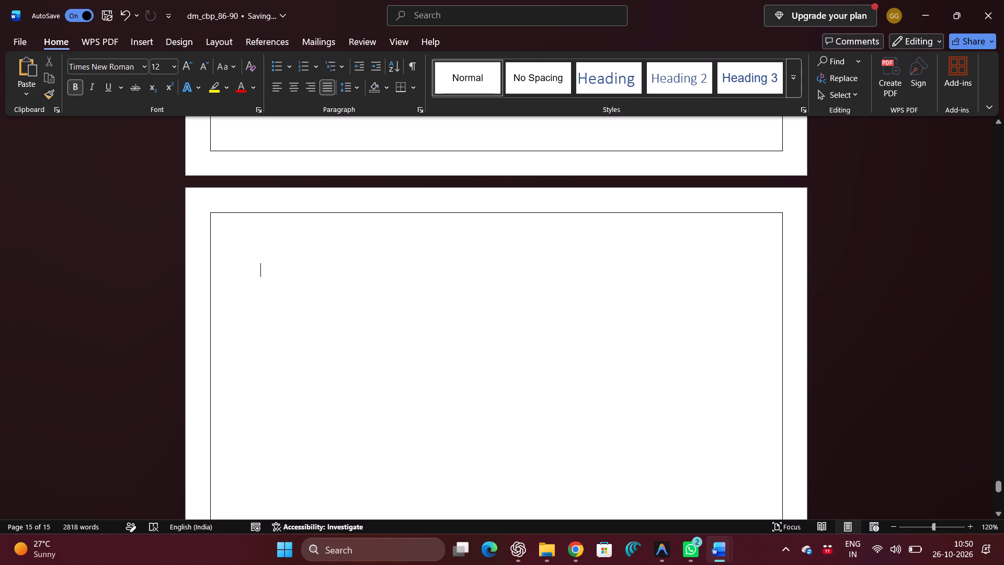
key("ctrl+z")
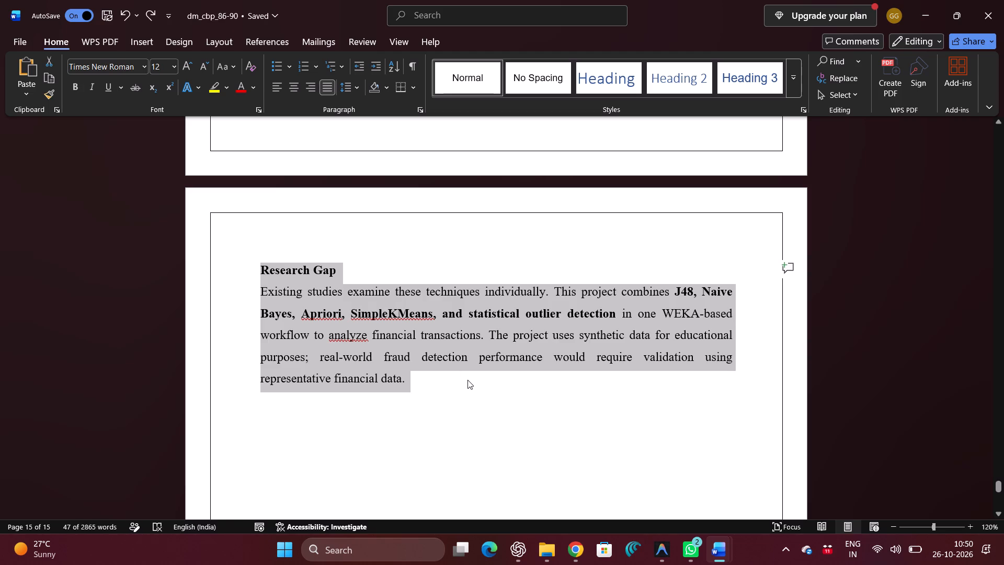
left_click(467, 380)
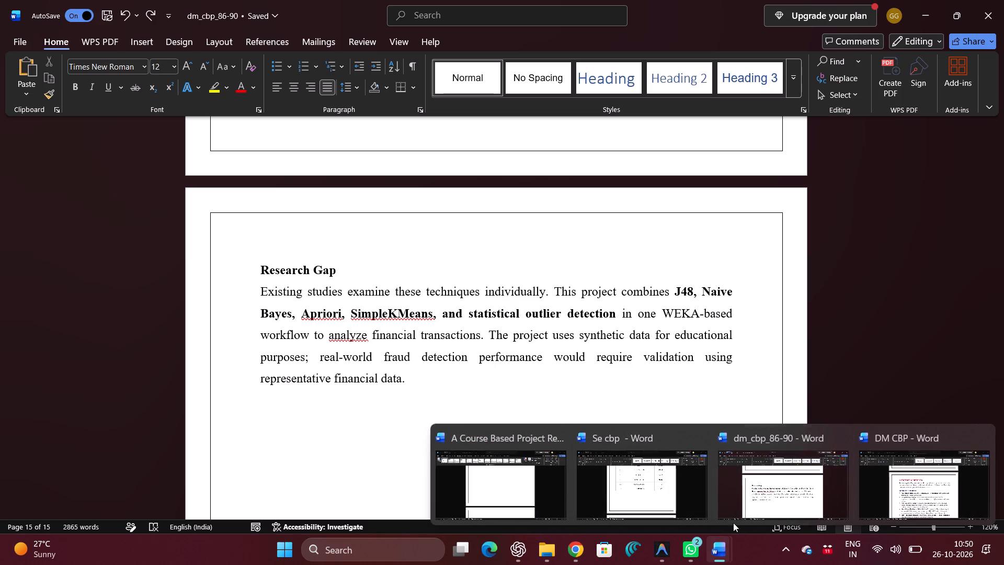
Switch to the DM CBP document and examine how its literature survey table and closing paragraph are laid out.
left_click(946, 499)
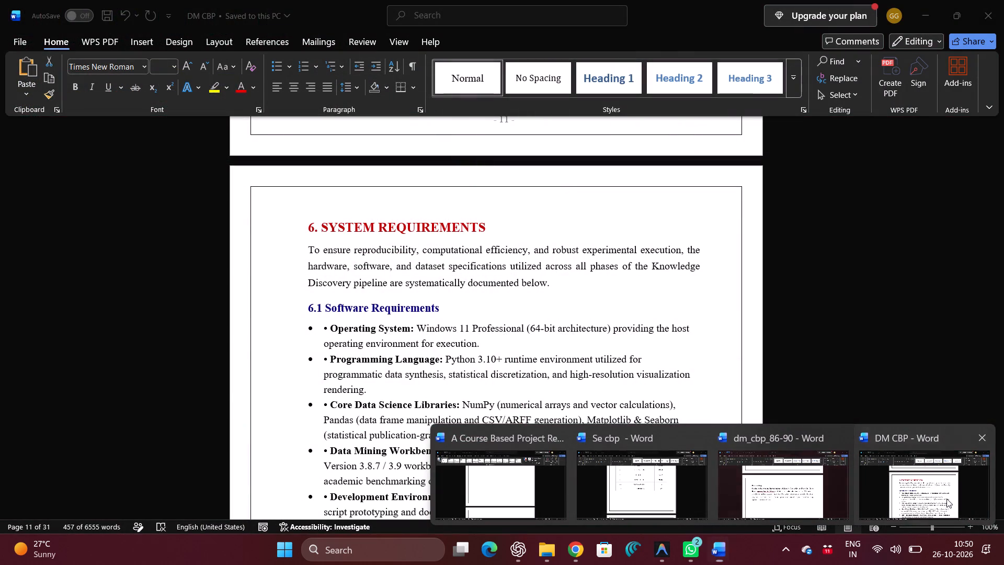
scroll(473, 394, "up", 3)
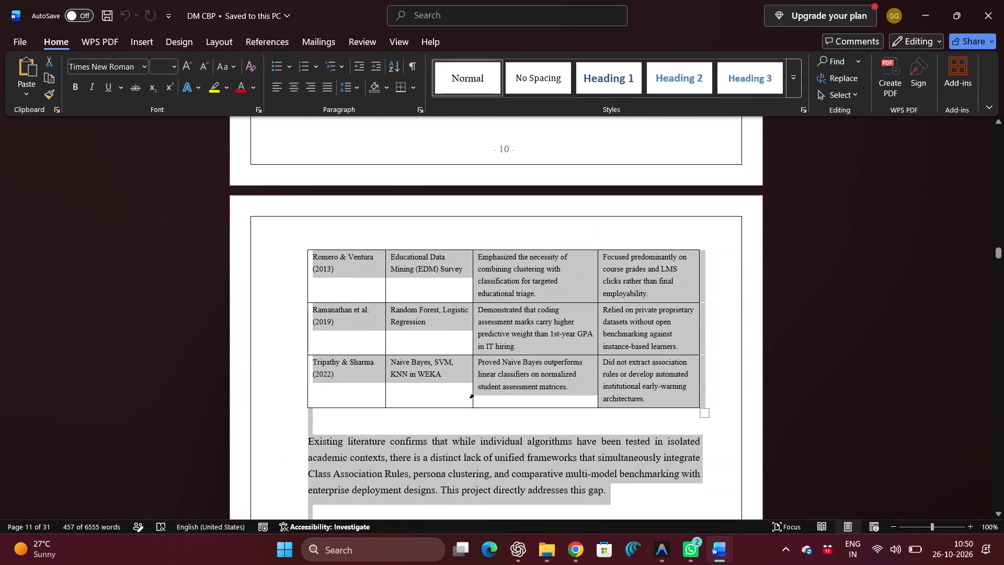
scroll(473, 394, "up", 2)
scroll(473, 394, "down", 5)
Return to the dm_cbp_86-90 document and insert a blank page after the Research Gap paragraph.
key("alt+Tab")
scroll(473, 394, "up", 1)
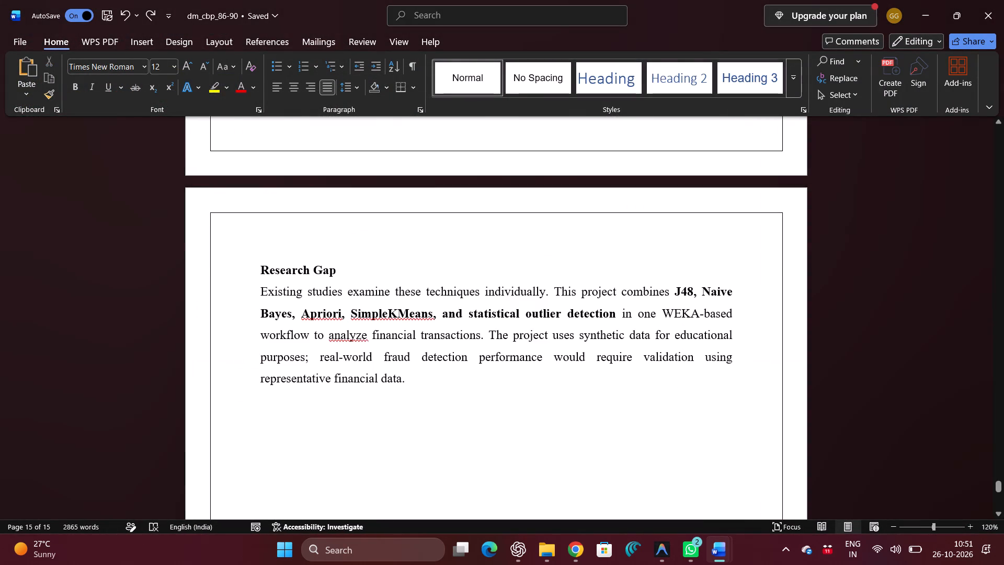
scroll(473, 394, "up", 2)
scroll(473, 394, "down", 6)
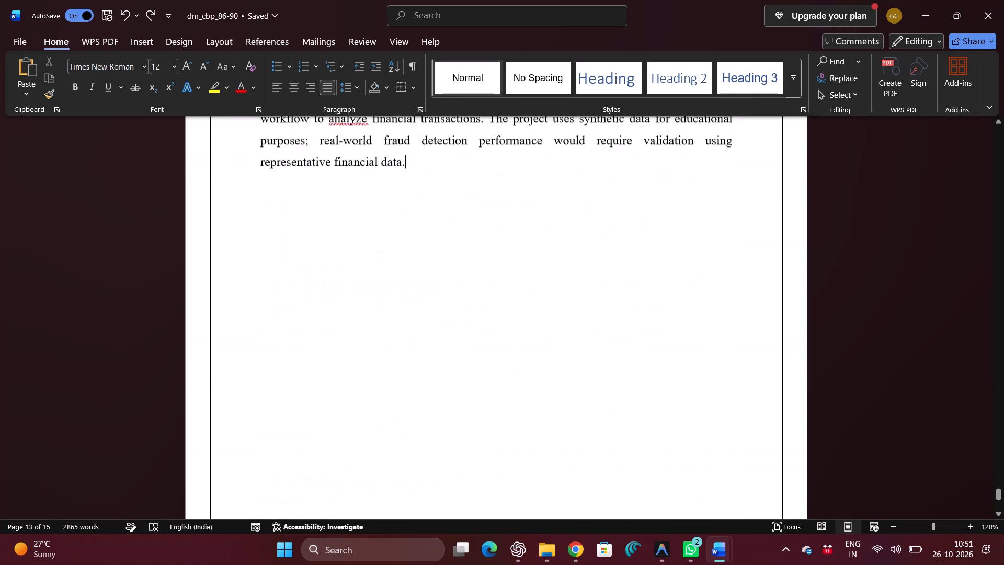
left_click(473, 394)
scroll(473, 394, "up", 1)
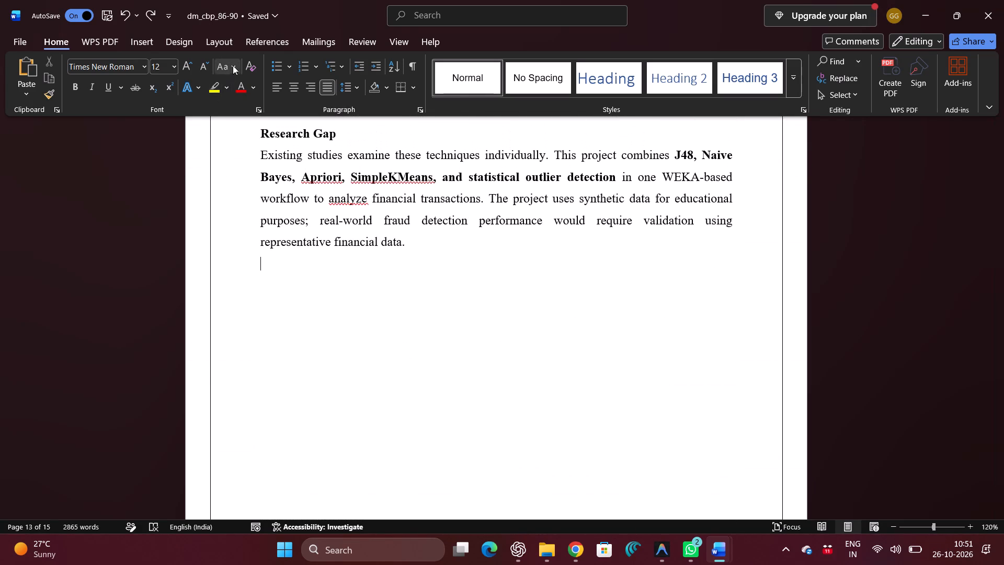
left_click(182, 43)
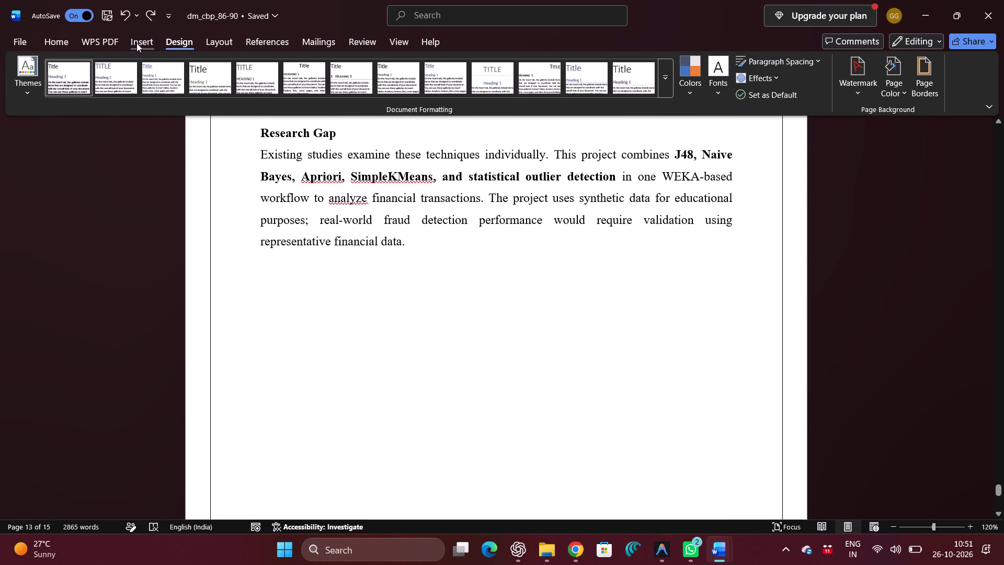
left_click(136, 43)
left_click(50, 82)
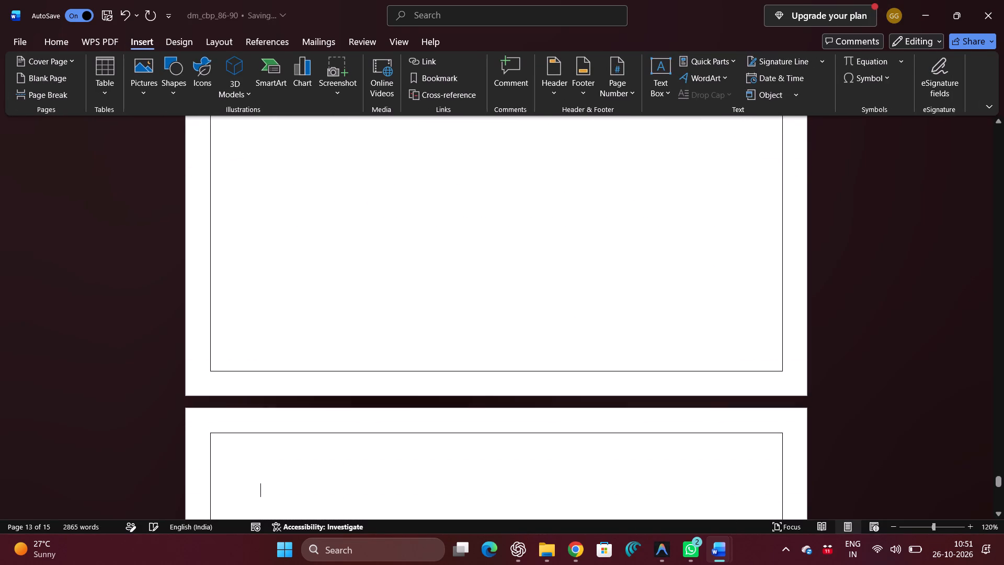
Copy the "6. SYSTEM REQUIREMENTS" heading from the DM CBP document and paste it on the new blank page of dm_cbp_86-90.
key("alt+Tab")
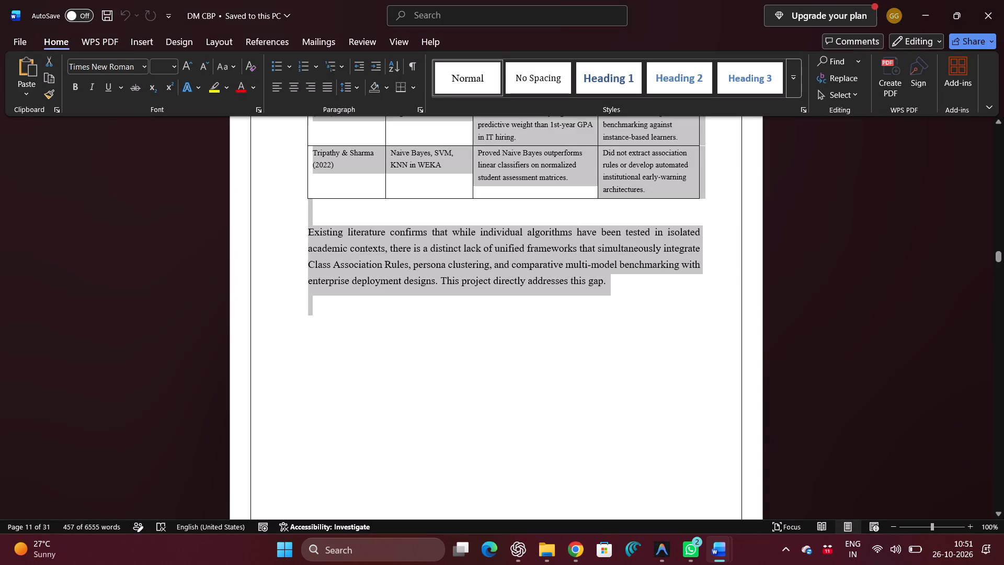
scroll(508, 343, "down", 5)
scroll(508, 343, "up", 1)
left_click(328, 229)
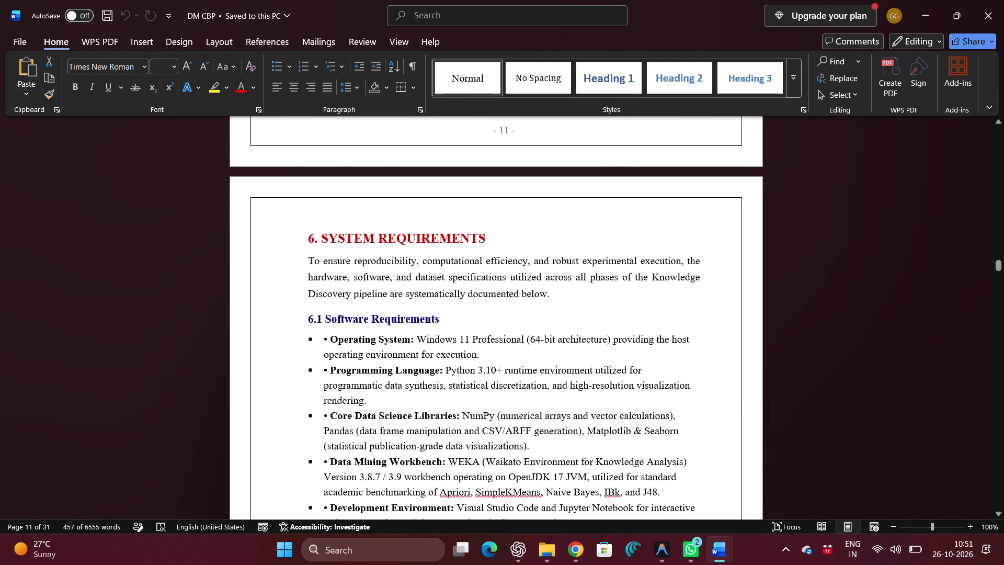
left_click_drag(310, 237, 496, 216)
key("ctrl+c")
key("alt+Tab")
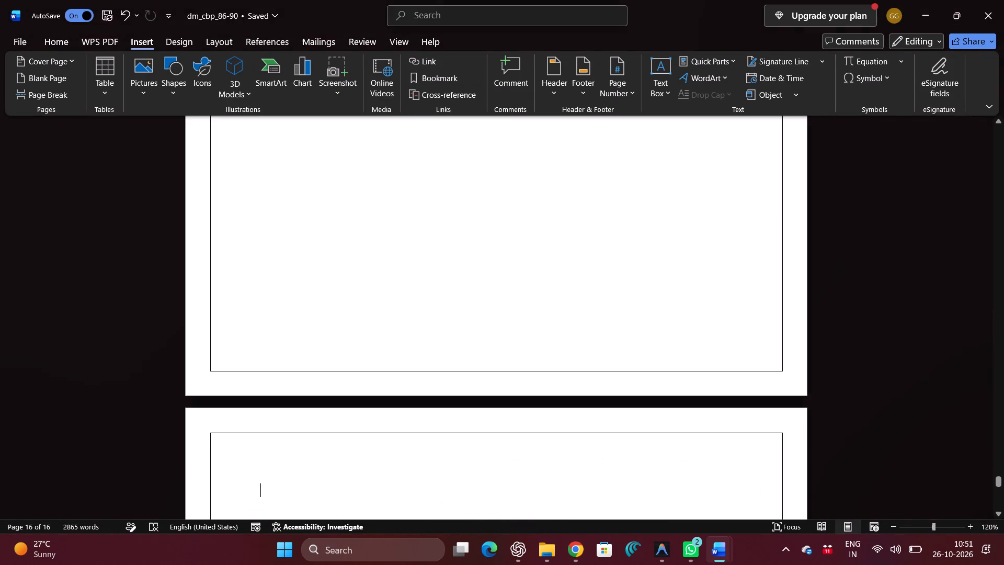
key("ctrl+v")
scroll(430, 384, "down", 1)
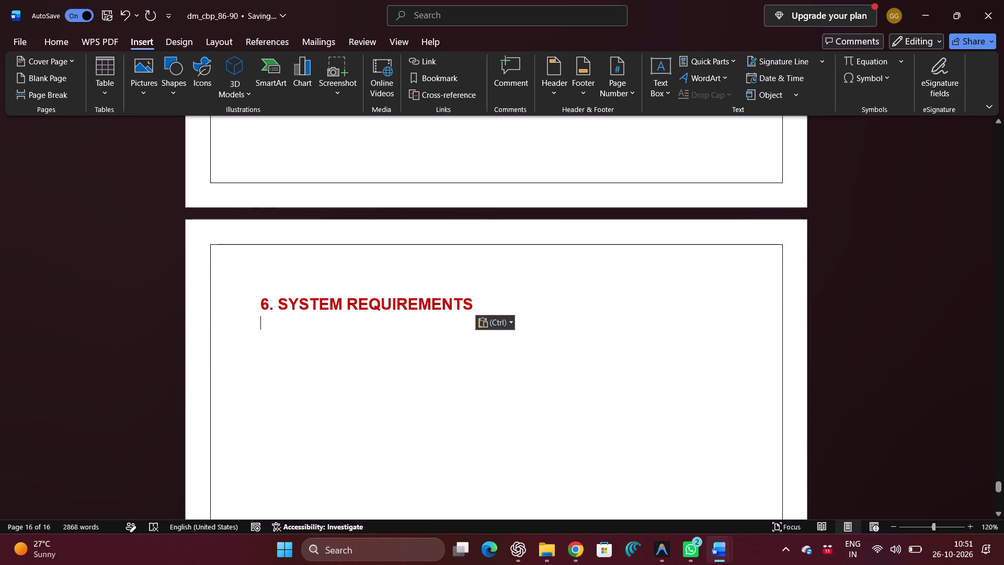
Set the pasted System Requirements heading to Times New Roman and add a blank line below it.
left_click_drag(482, 304, 265, 297)
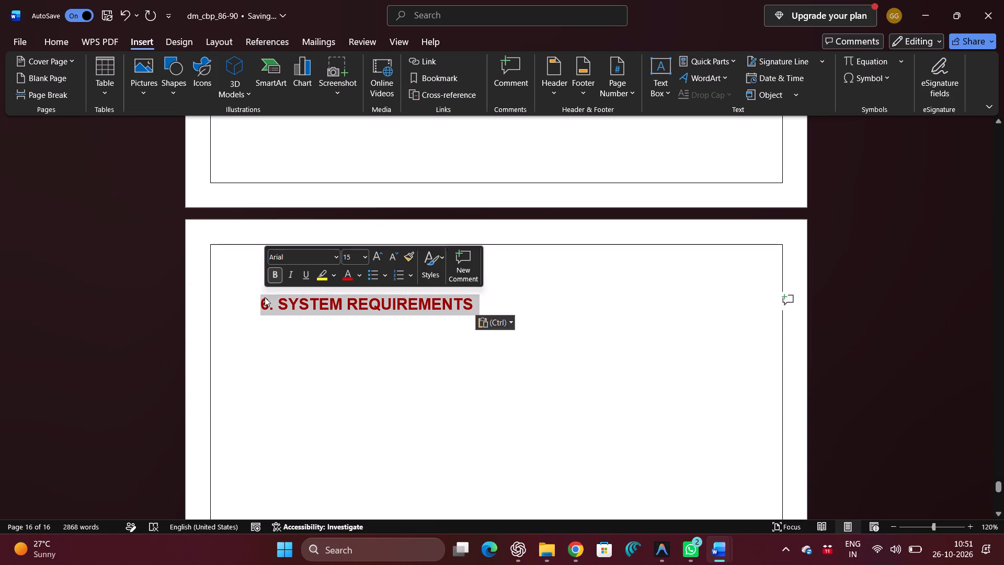
left_click(72, 44)
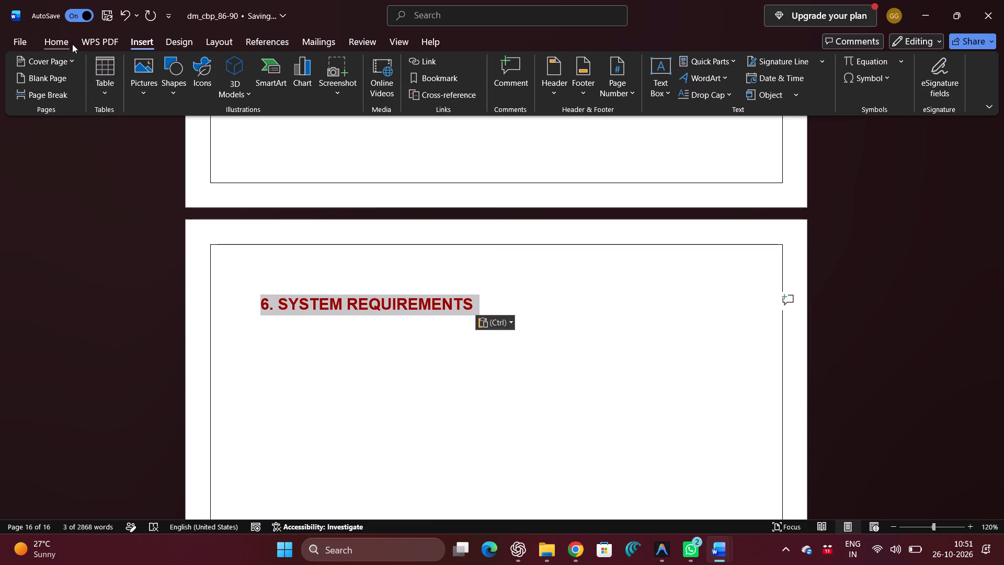
left_click(129, 65)
key("t")
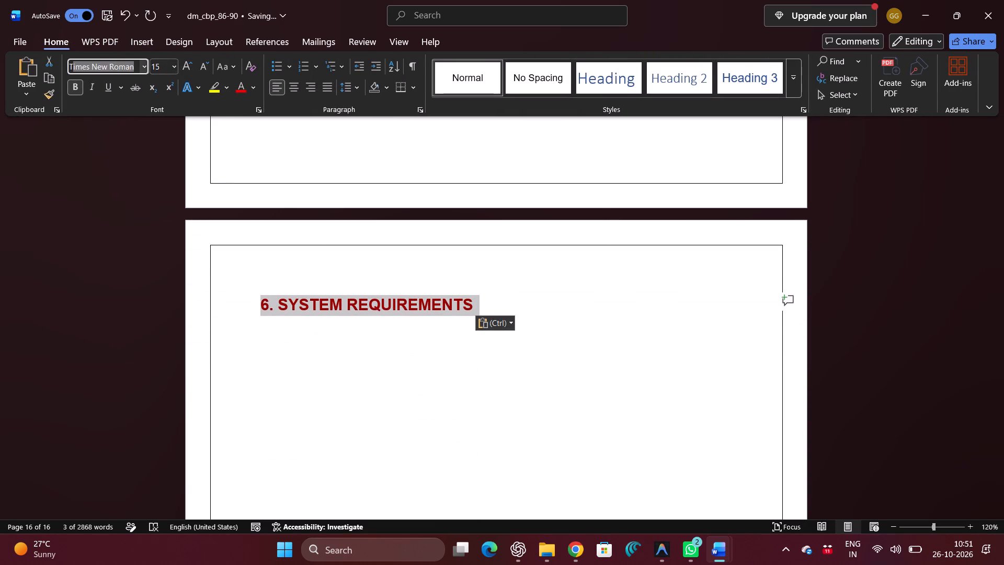
key("Return")
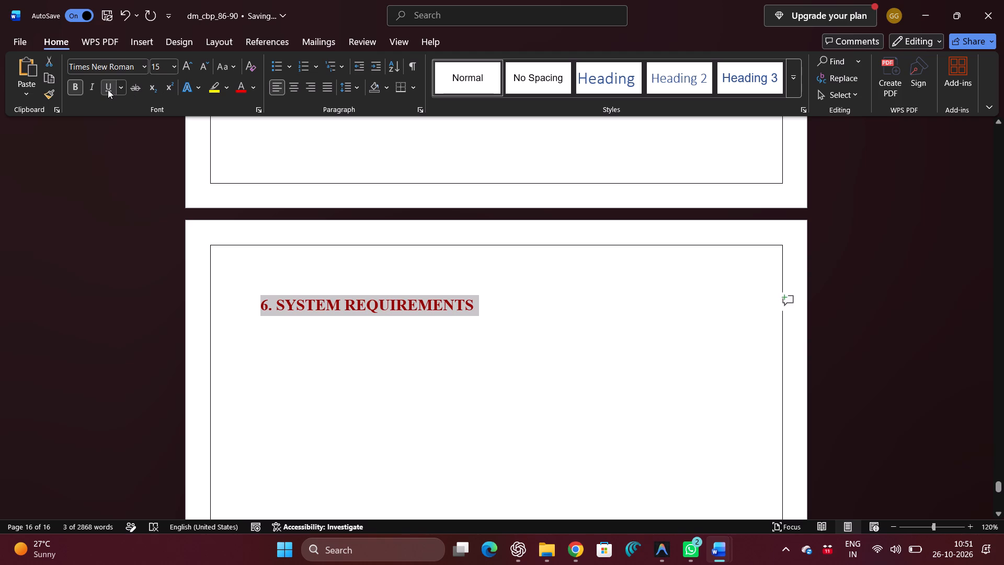
left_click(515, 296)
key("Return")
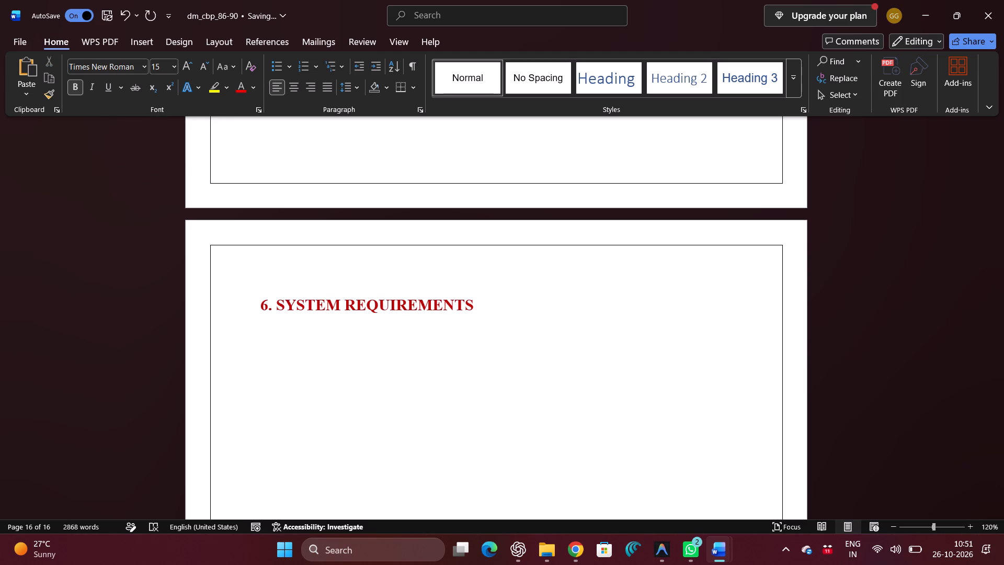
key("Return")
key("alt+Tab")
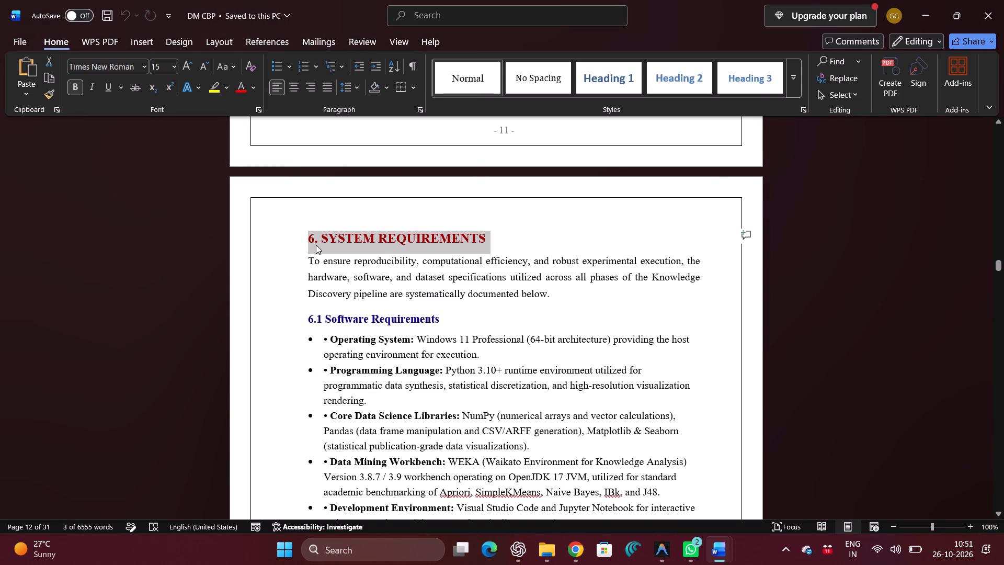
left_click_drag(309, 259, 398, 526)
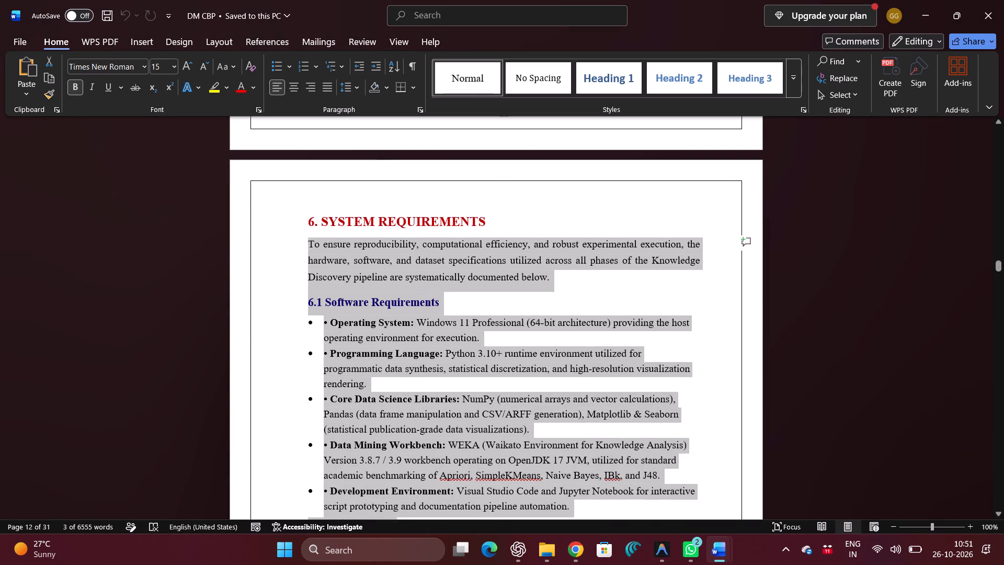
left_click_drag(398, 526, 397, 529)
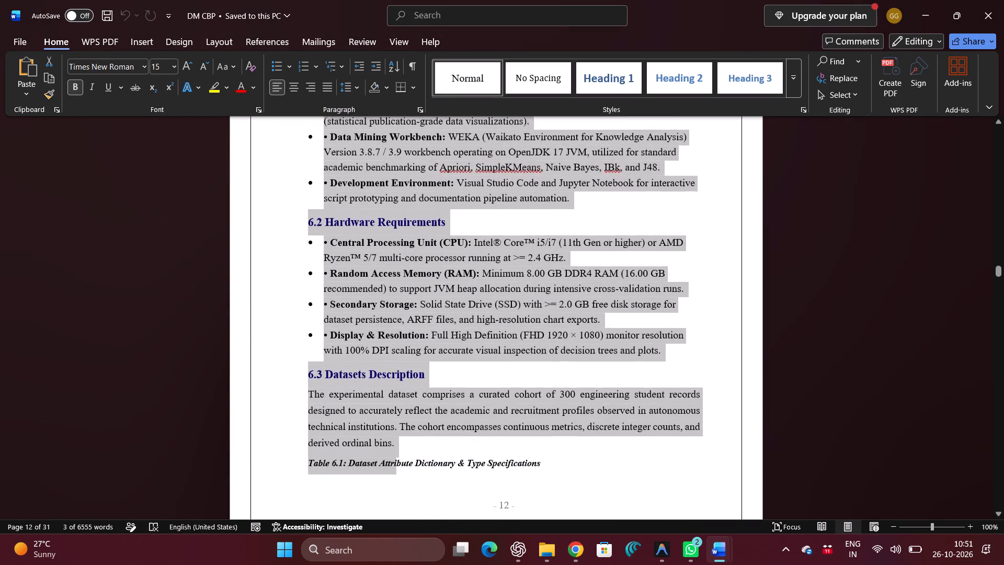
left_click_drag(397, 529, 397, 532)
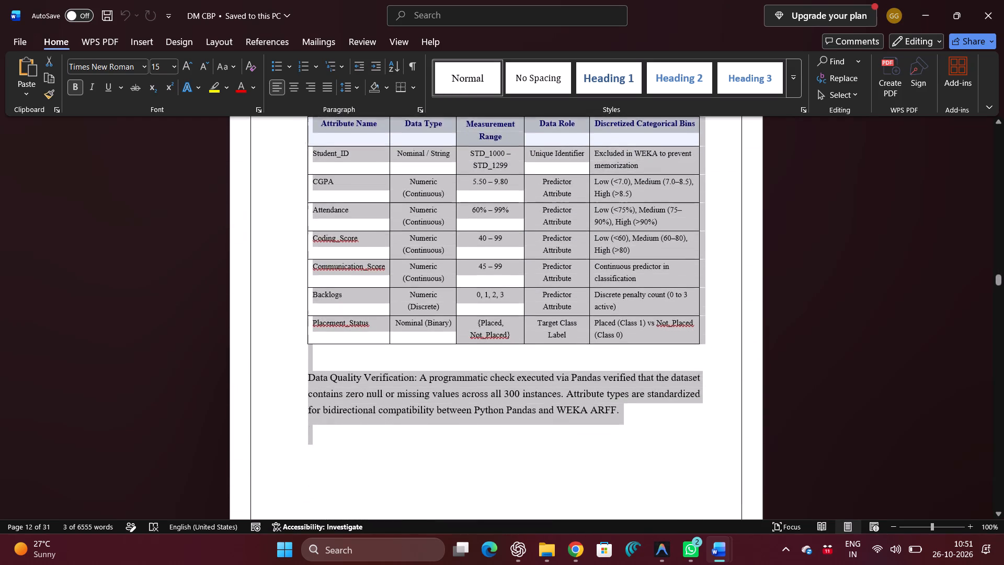
left_click_drag(397, 532, 484, 336)
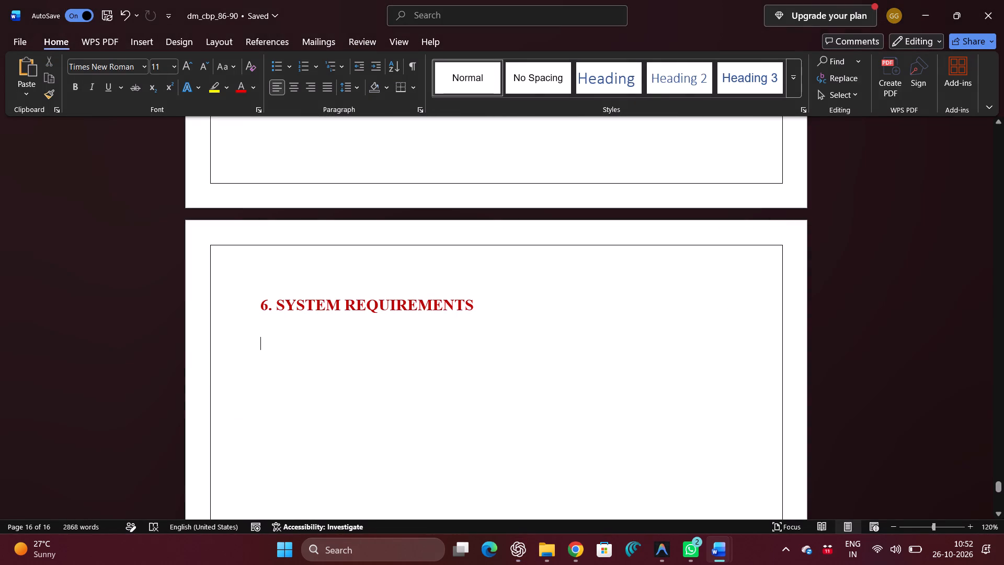
key("ctrl+v")
scroll(473, 349, "up", 1)
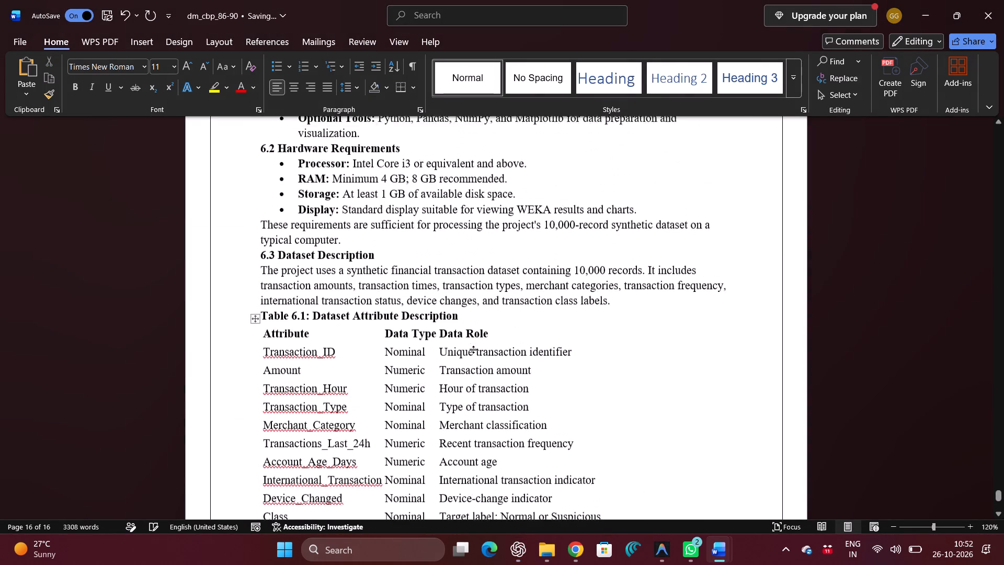
scroll(473, 349, "up", 1)
scroll(449, 385, "up", 1)
scroll(315, 313, "down", 1)
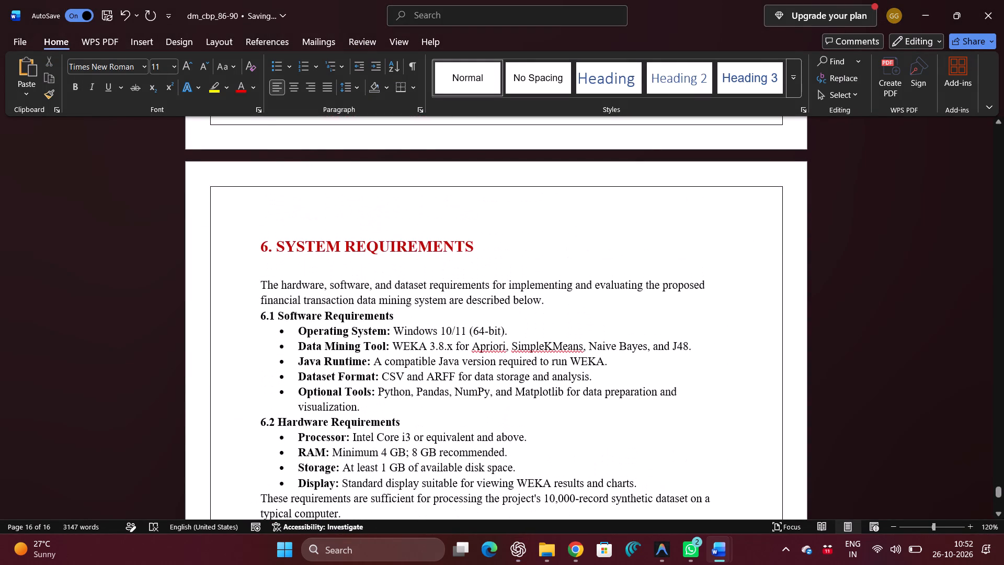
scroll(315, 313, "down", 1)
scroll(315, 313, "up", 1)
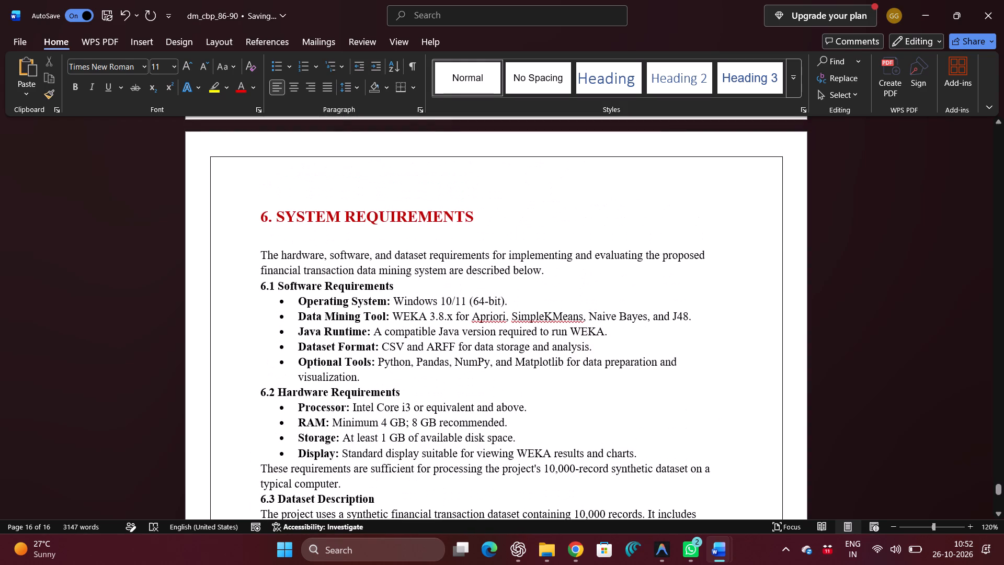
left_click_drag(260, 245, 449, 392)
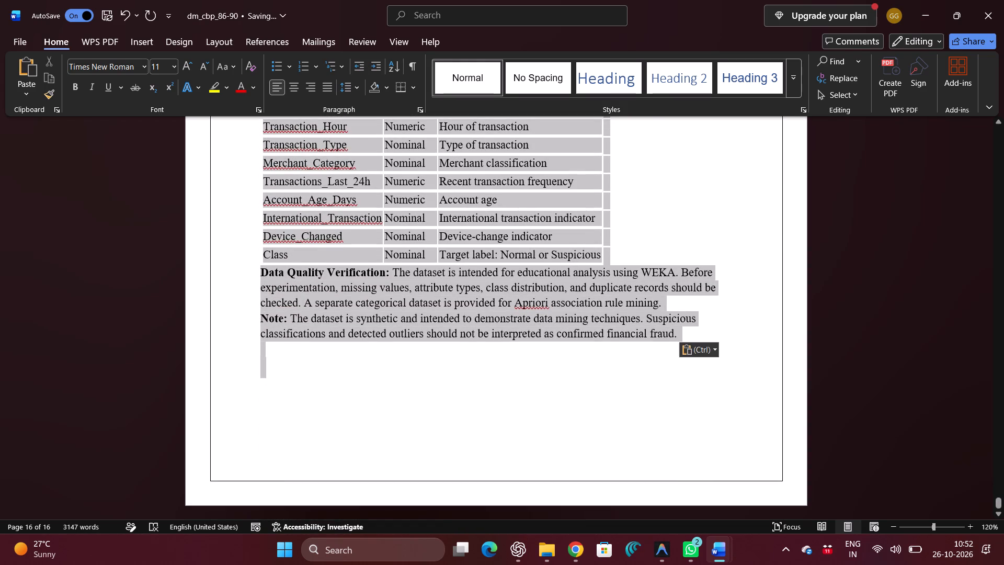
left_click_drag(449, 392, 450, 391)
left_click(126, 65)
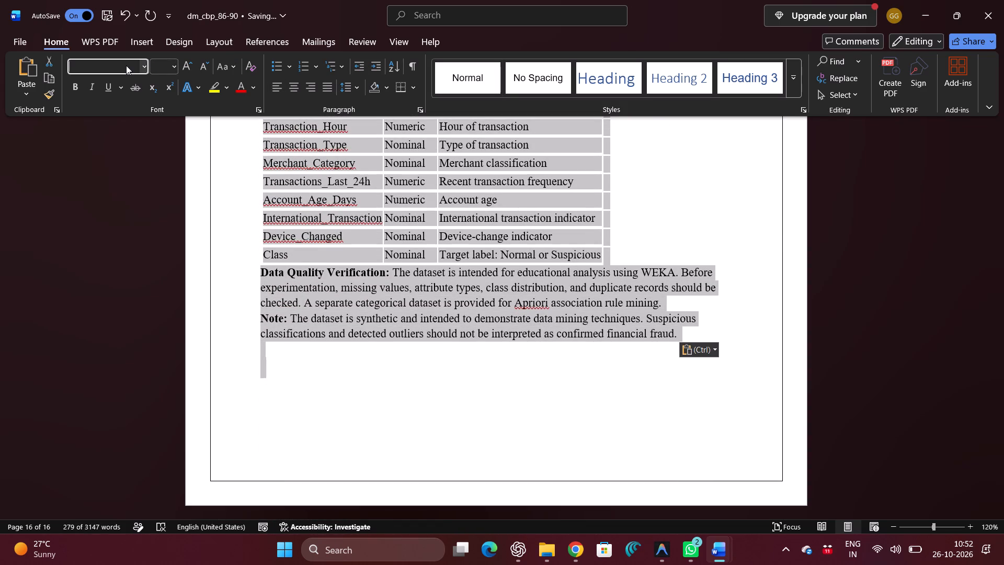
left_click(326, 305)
Redo the blank line under the System Requirements heading and add one between the introductory paragraph and 6.1 Software Requirements.
scroll(326, 305, "up", 2)
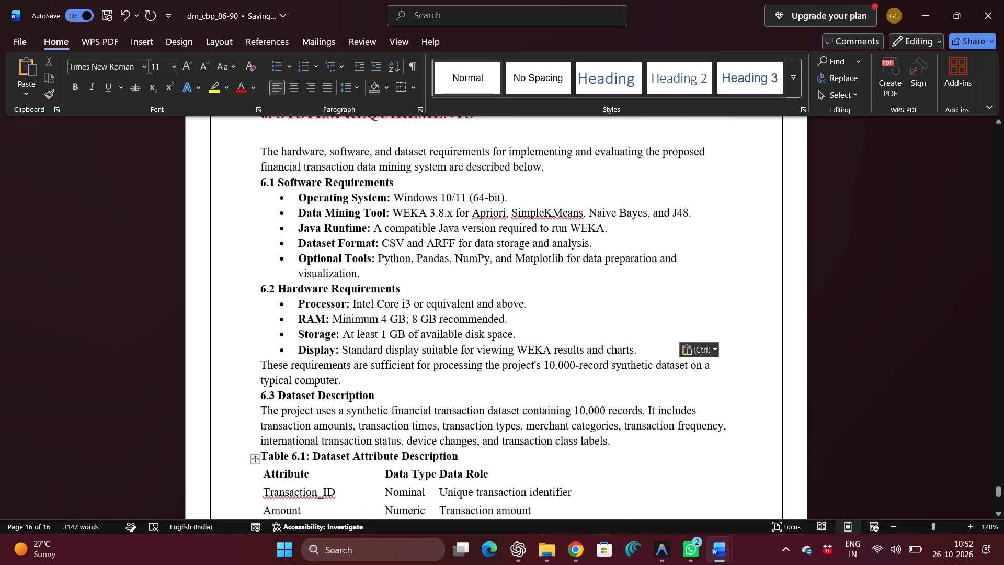
scroll(326, 305, "up", 1)
left_click(296, 268)
key("BackSpace")
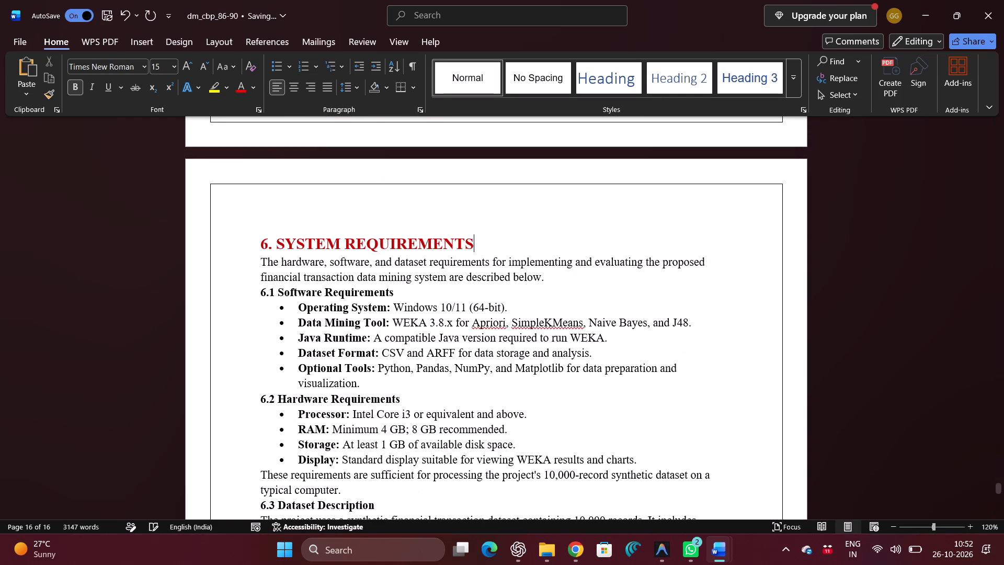
key("Return")
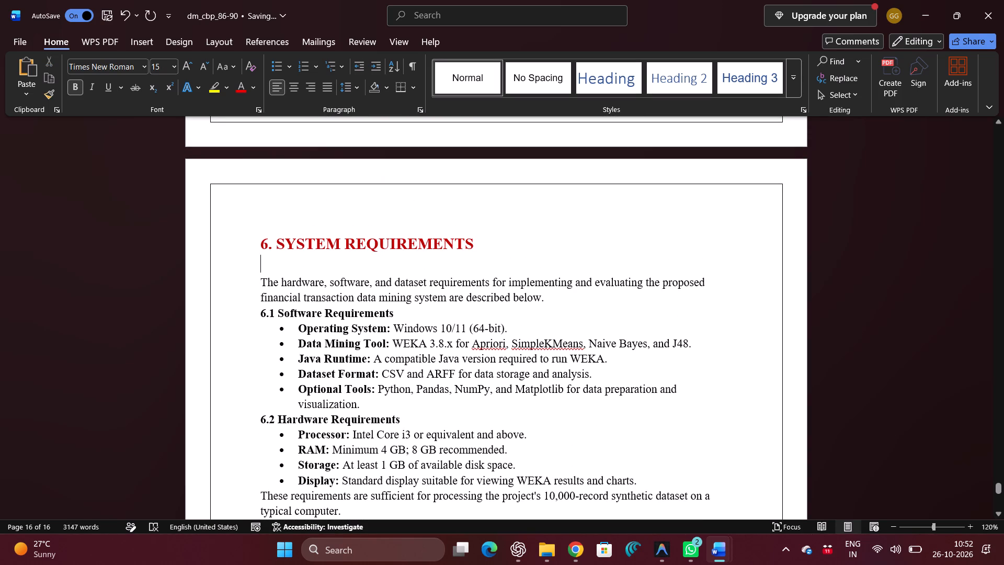
left_click(554, 301)
key("Return")
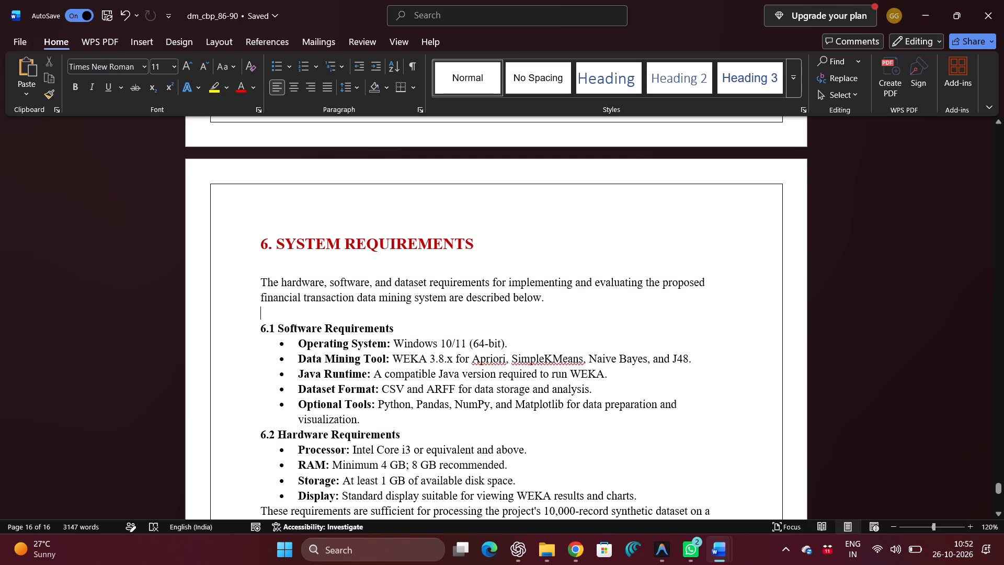
Add a blank line between the Table 6.1: Dataset Attribute Description caption and its table.
scroll(411, 398, "down", 2)
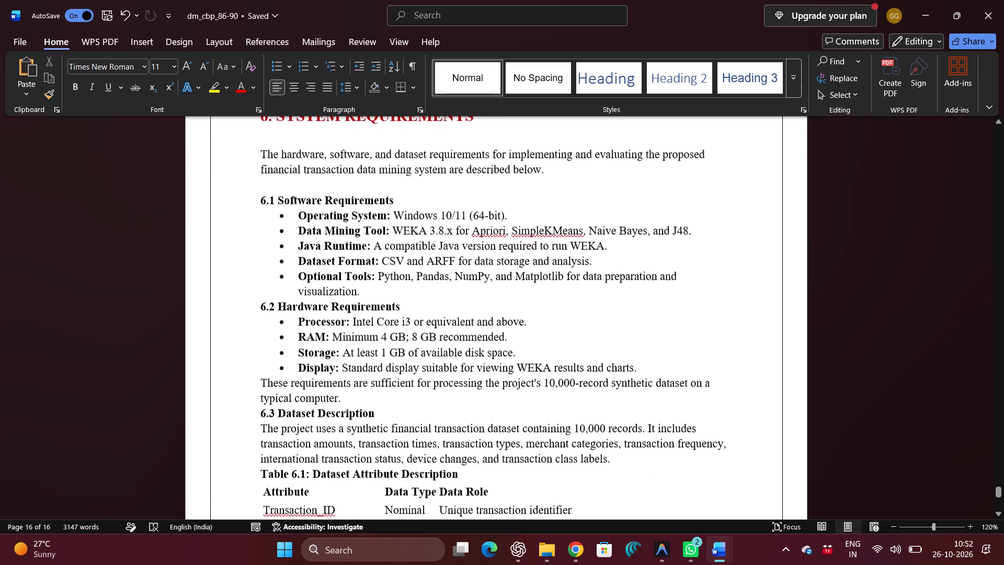
scroll(411, 398, "down", 1)
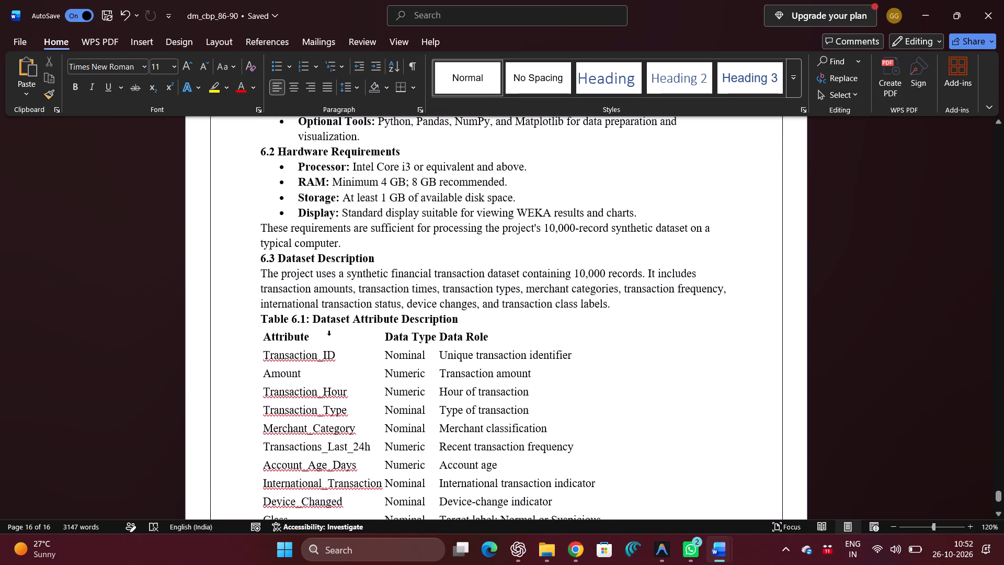
left_click(470, 319)
key("Return")
Apply all borders to the whole dataset attribute table under the Table 6.1 caption.
scroll(470, 319, "down", 1)
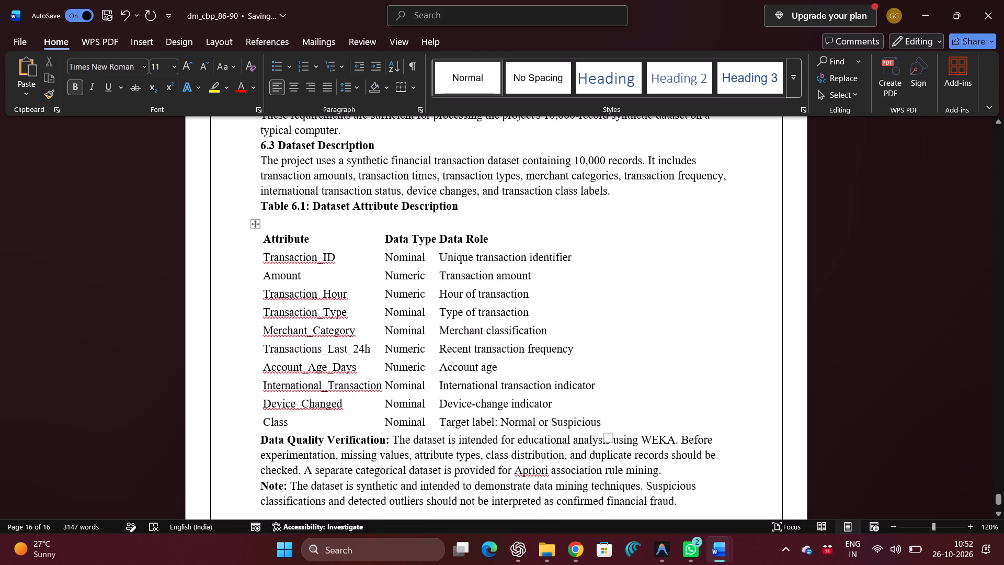
left_click(258, 226)
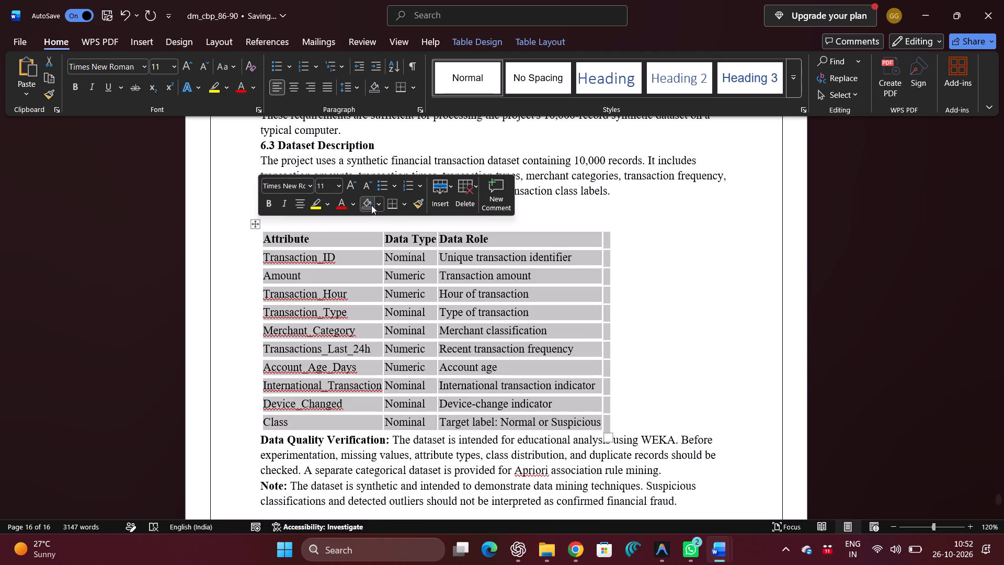
left_click(401, 202)
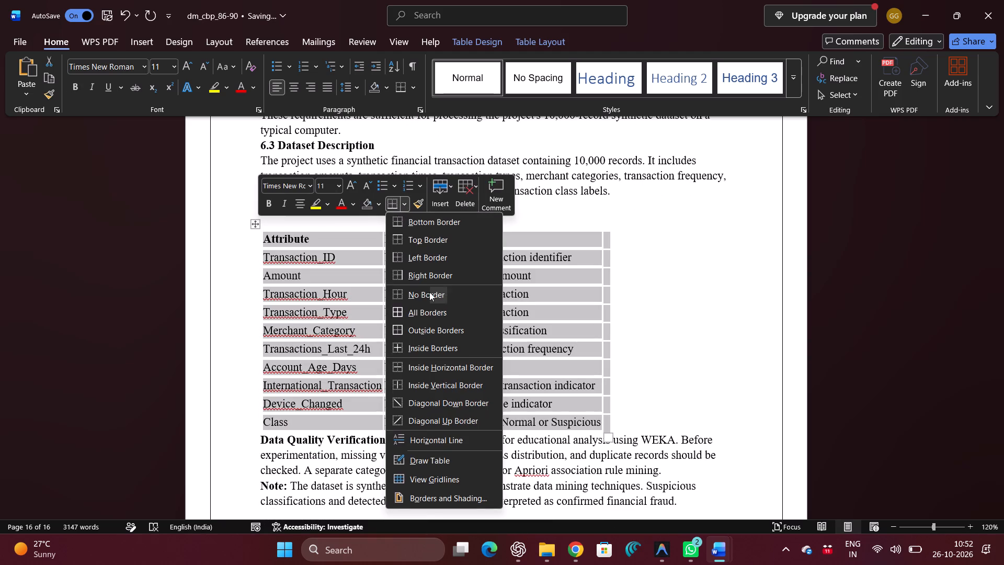
left_click(424, 320)
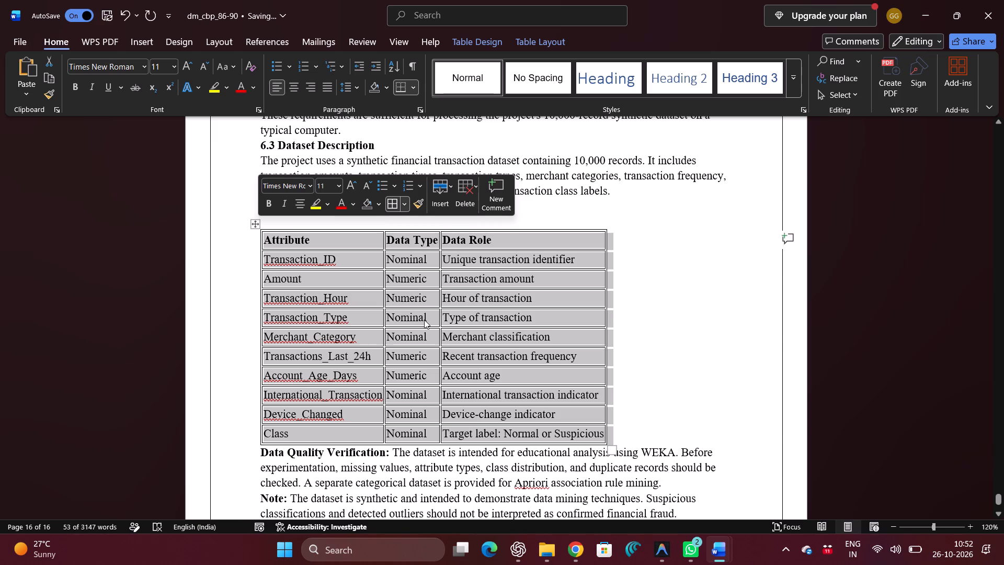
left_click(665, 376)
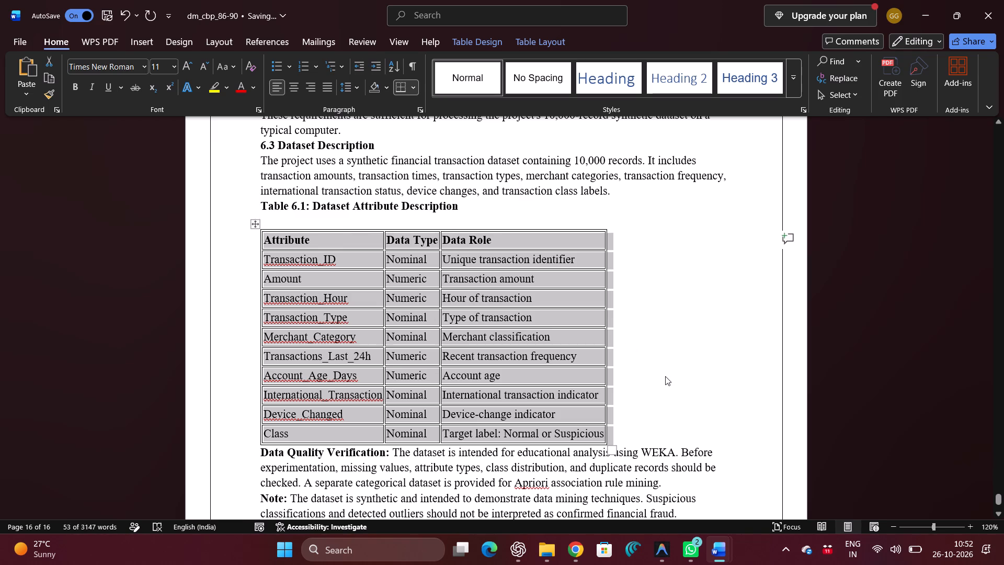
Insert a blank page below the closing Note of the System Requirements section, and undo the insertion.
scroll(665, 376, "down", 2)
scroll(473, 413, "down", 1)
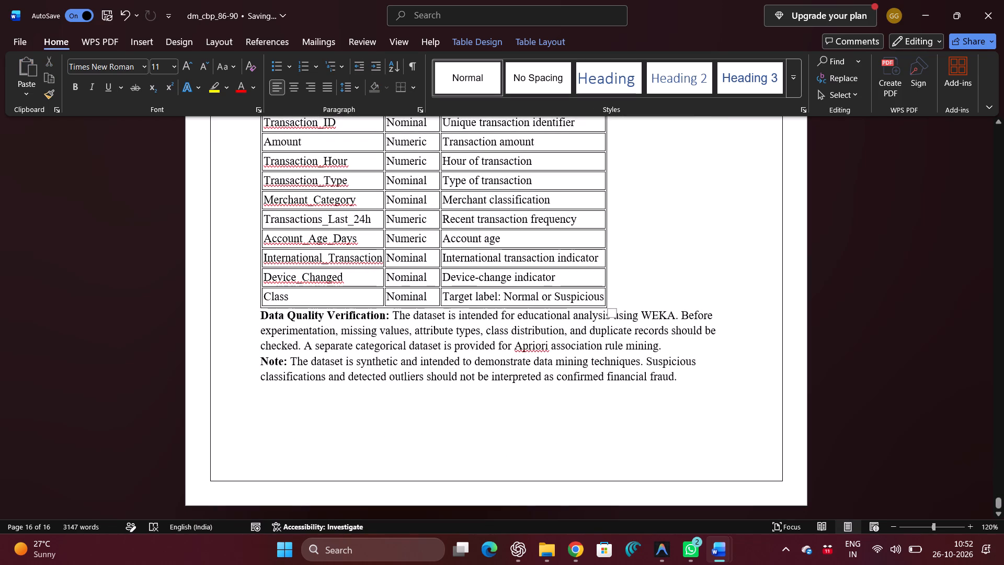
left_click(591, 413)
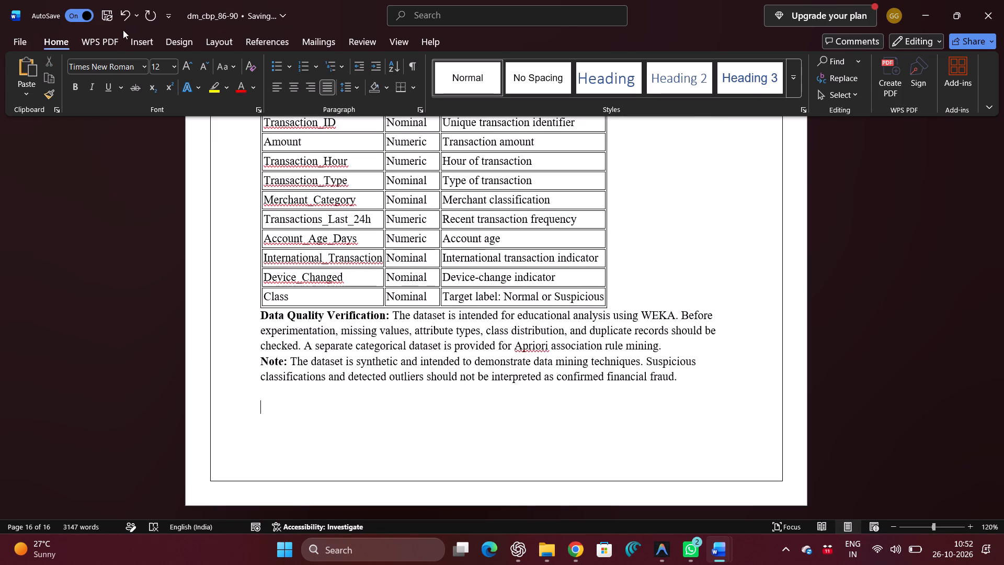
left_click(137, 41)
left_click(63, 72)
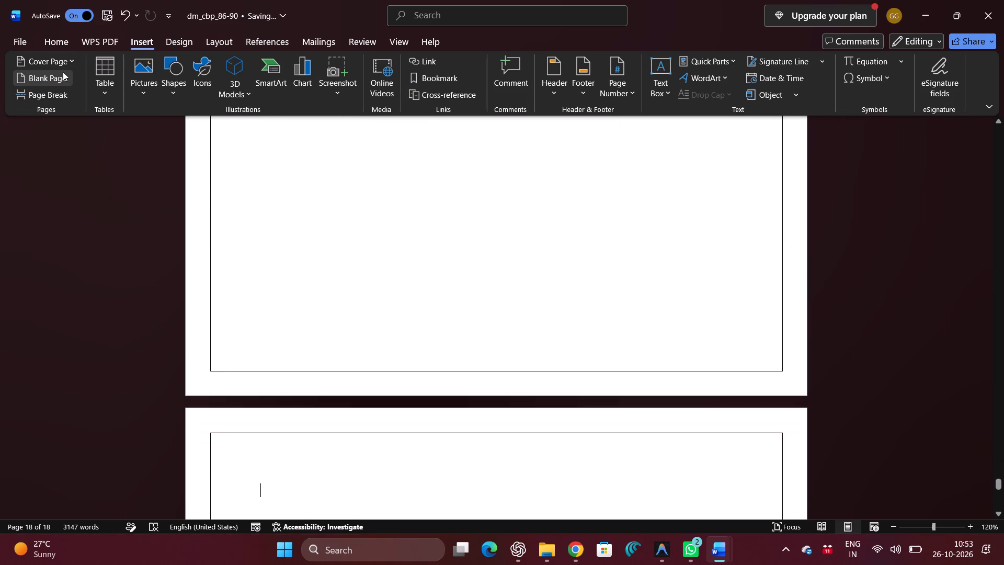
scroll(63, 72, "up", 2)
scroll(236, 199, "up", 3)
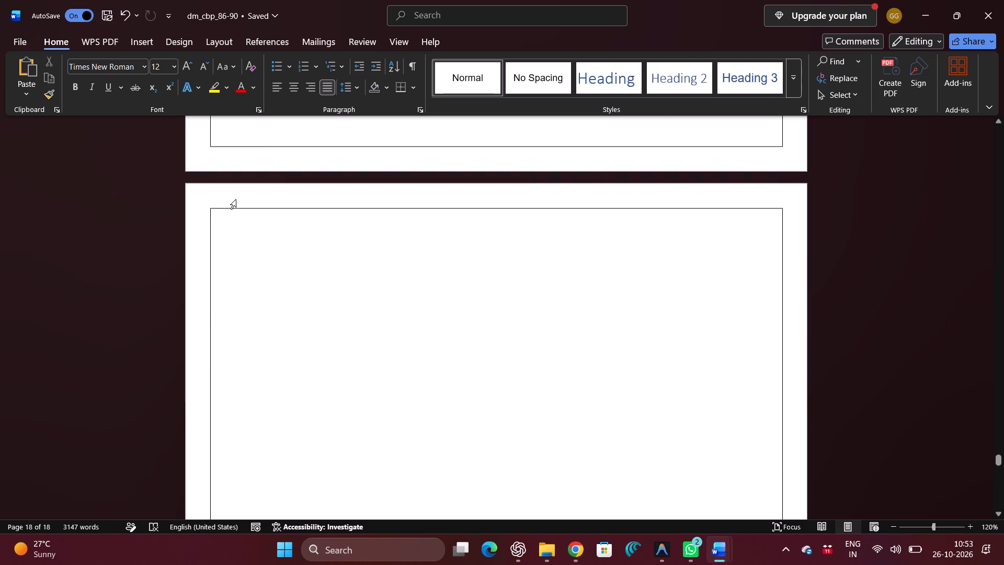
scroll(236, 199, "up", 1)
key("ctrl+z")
Add a new paragraph at the end of the document, below the closing Note, so that it continues on page 17.
scroll(488, 296, "down", 2)
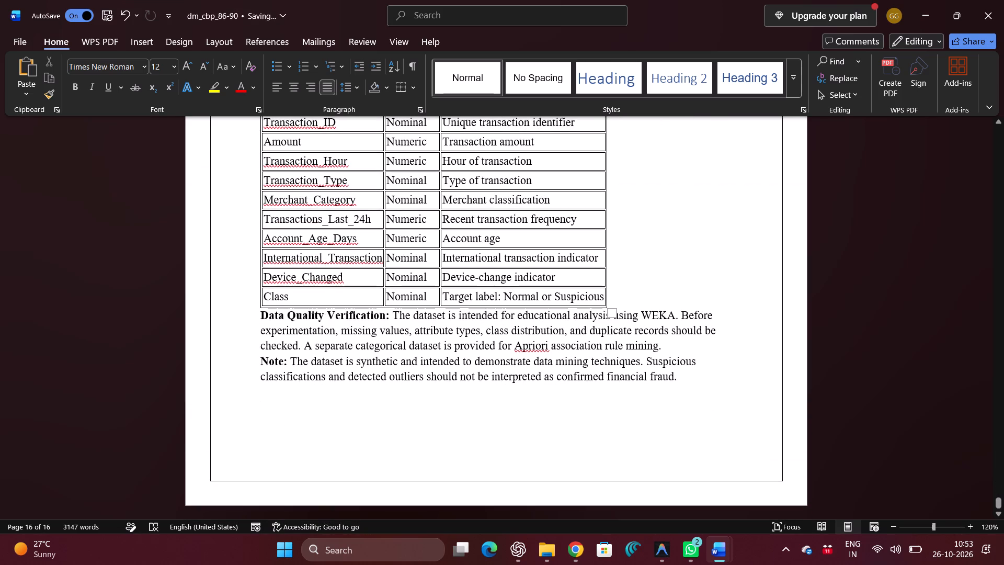
key("Return")
scroll(488, 296, "up", 3)
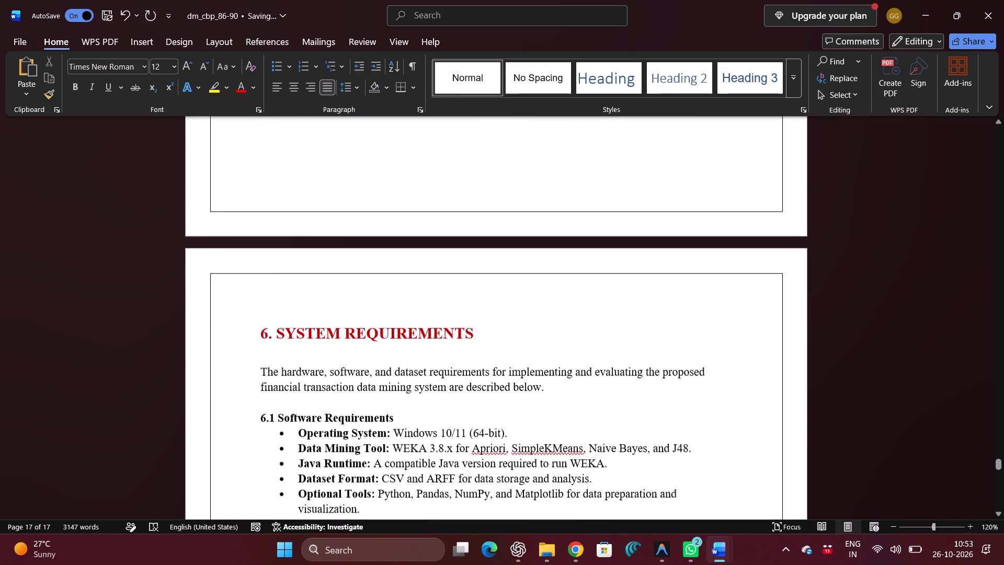
scroll(488, 296, "down", 3)
key("alt+Tab")
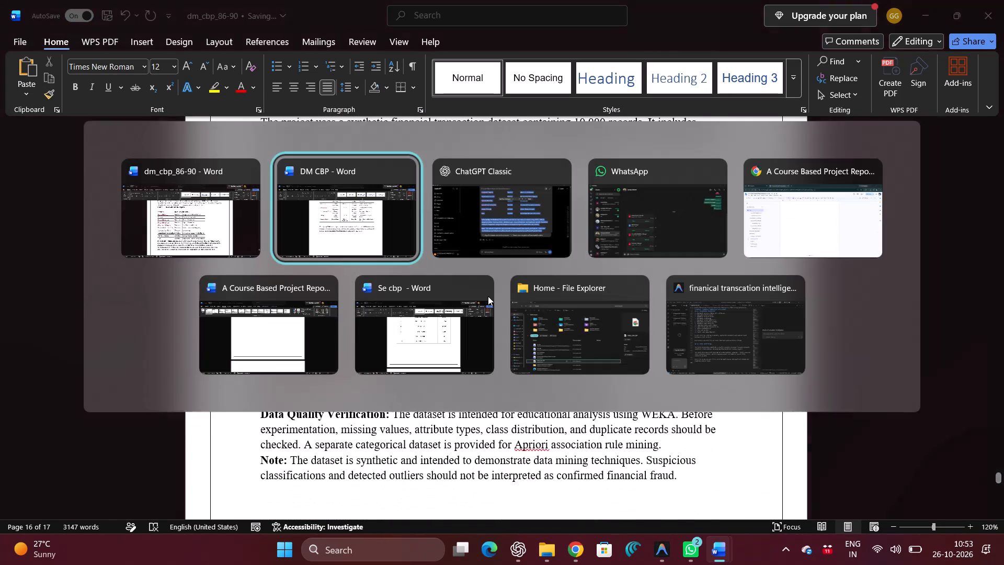
scroll(432, 367, "down", 2)
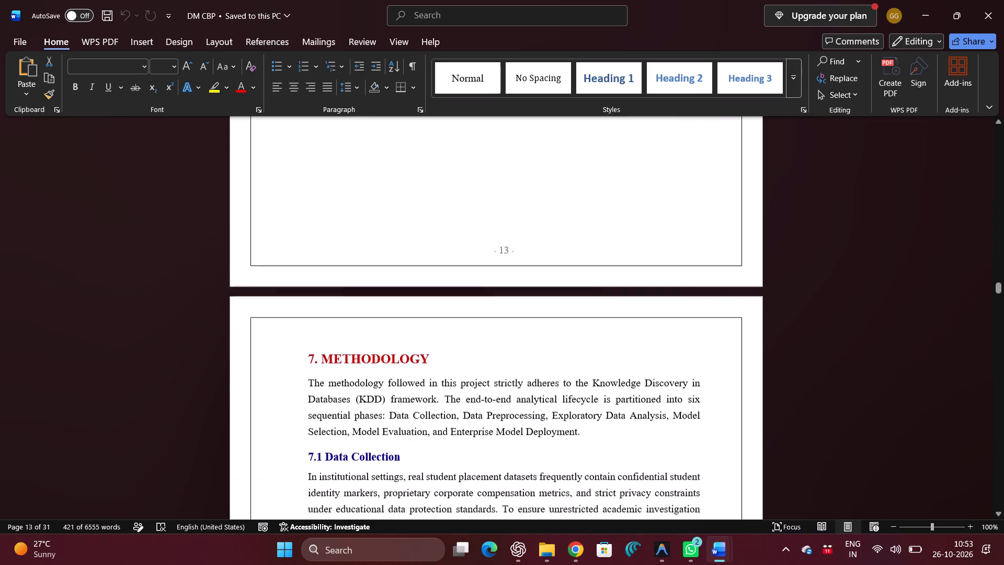
scroll(432, 367, "down", 1)
left_click_drag(309, 254, 390, 347)
left_click(390, 347)
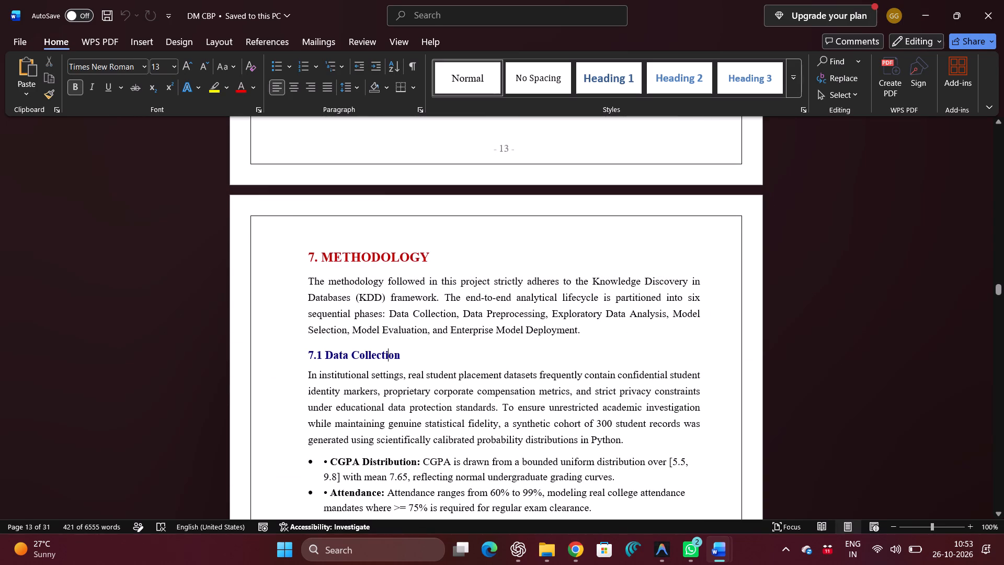
left_click_drag(307, 280, 392, 551)
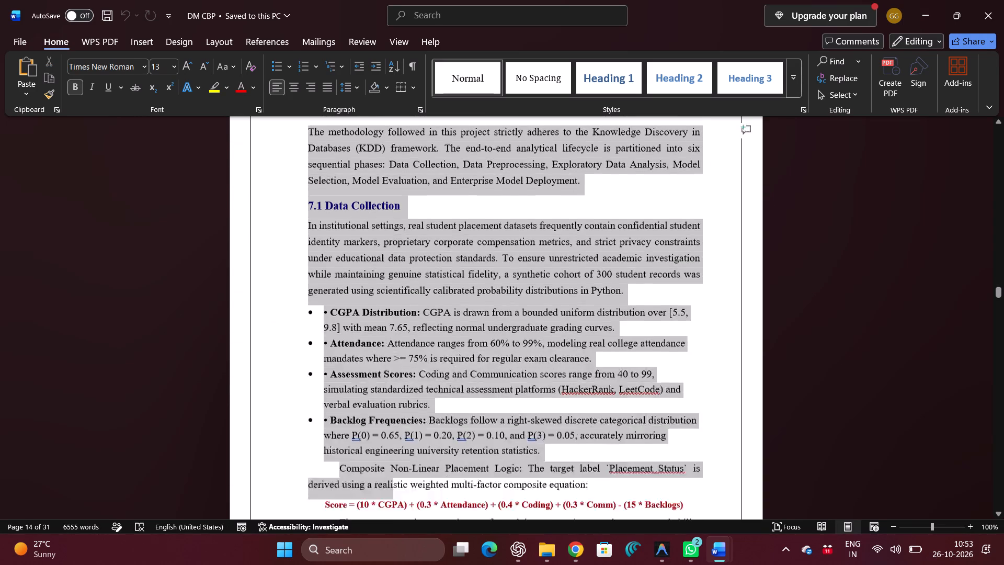
left_click_drag(392, 551, 440, 518)
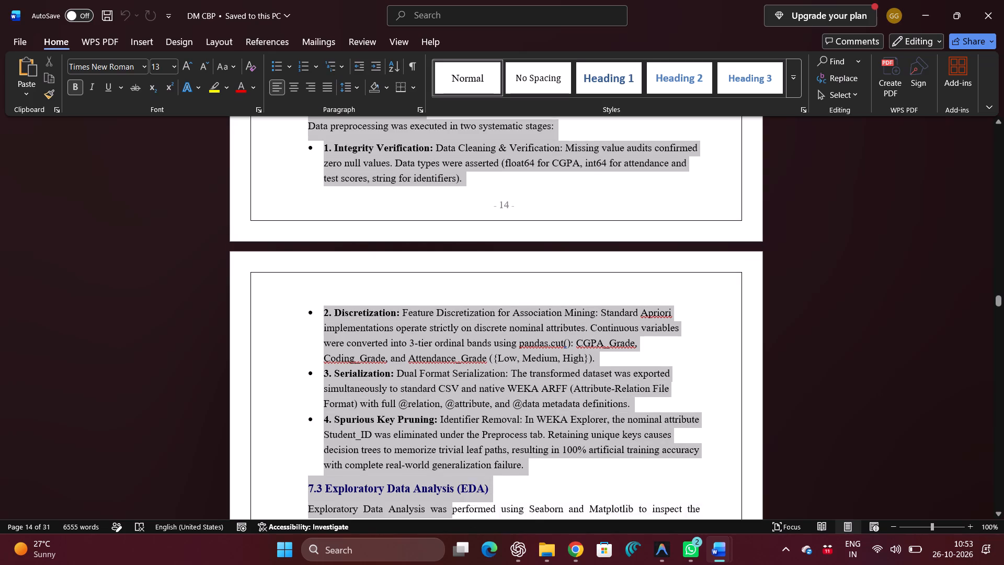
left_click_drag(440, 518, 451, 524)
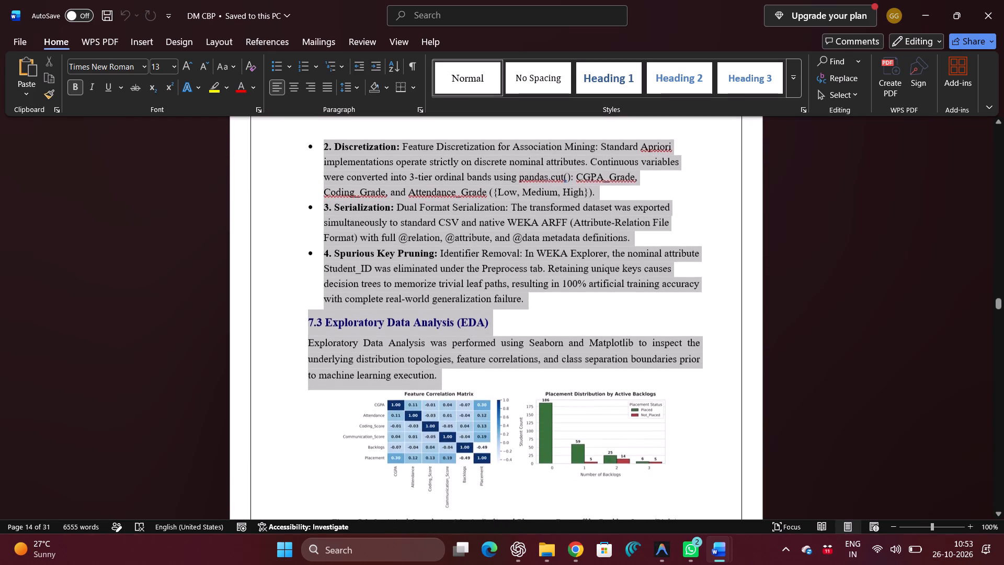
left_click_drag(451, 524, 475, 351)
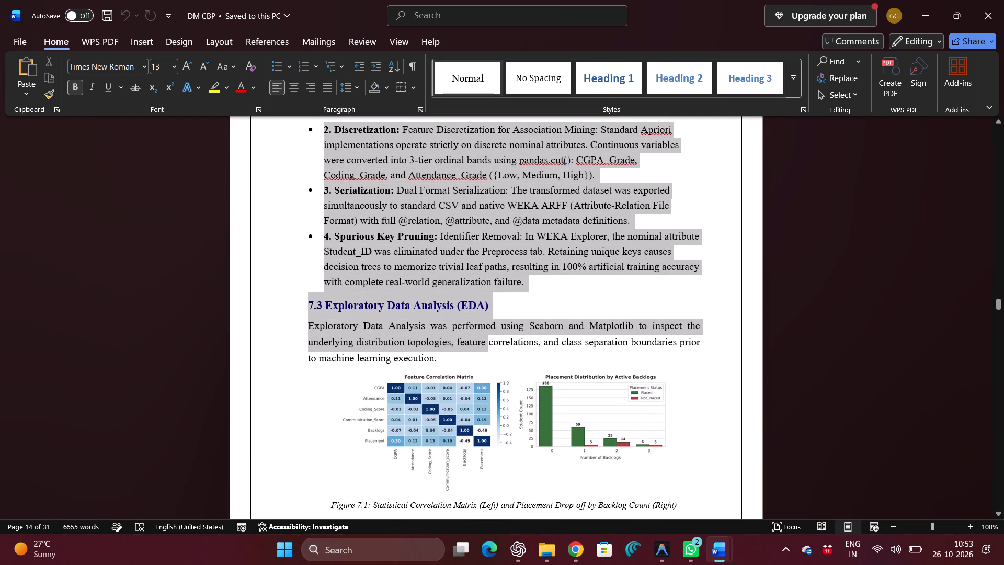
left_click_drag(475, 351, 476, 351)
left_click_drag(476, 351, 497, 439)
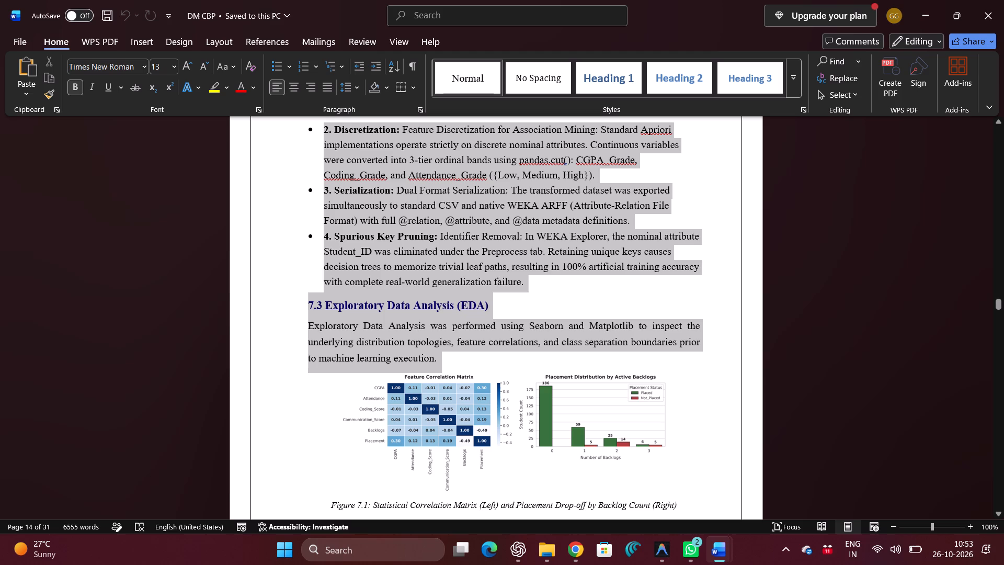
left_click_drag(497, 439, 509, 404)
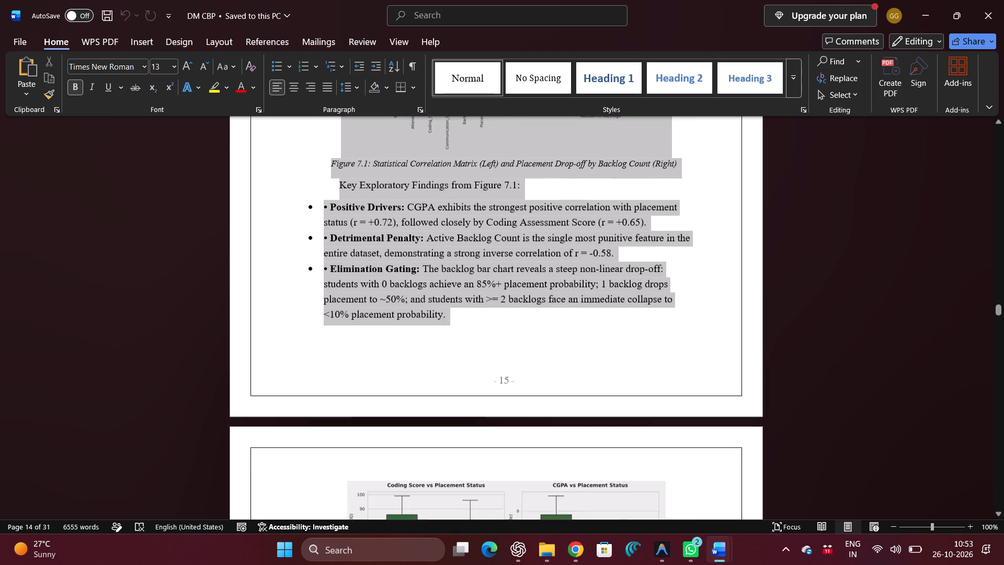
left_click_drag(509, 404, 496, 518)
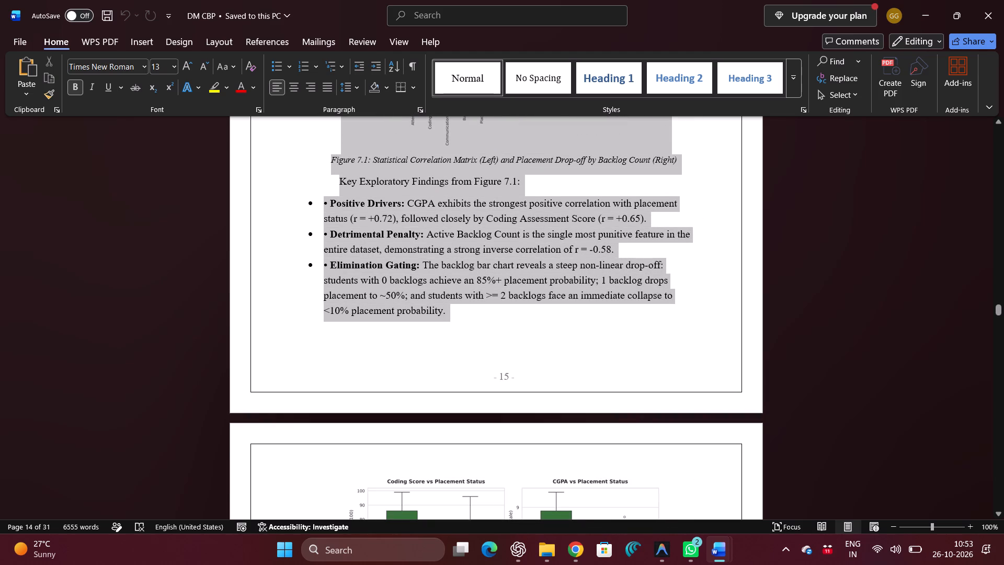
left_click_drag(496, 518, 547, 458)
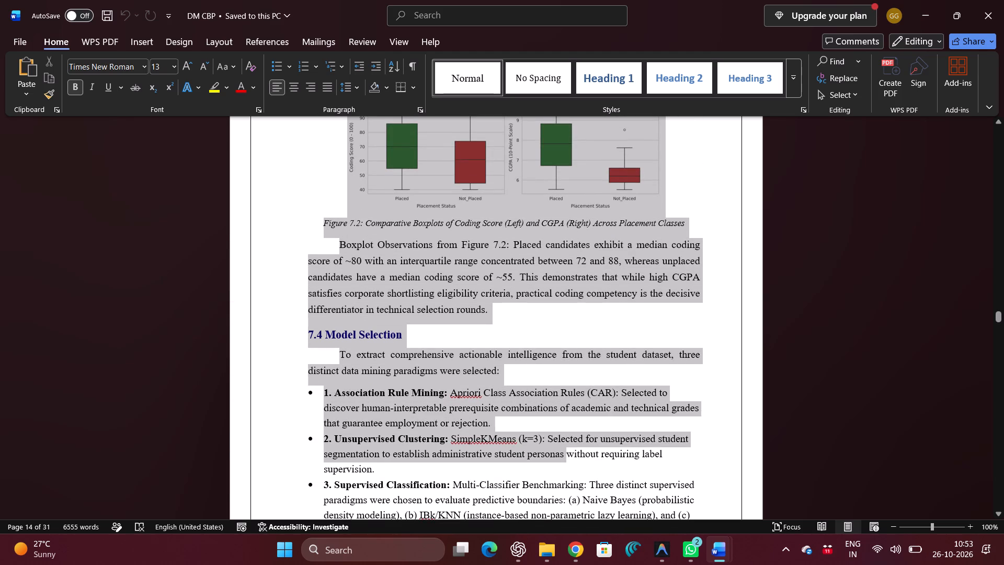
left_click_drag(547, 458, 554, 416)
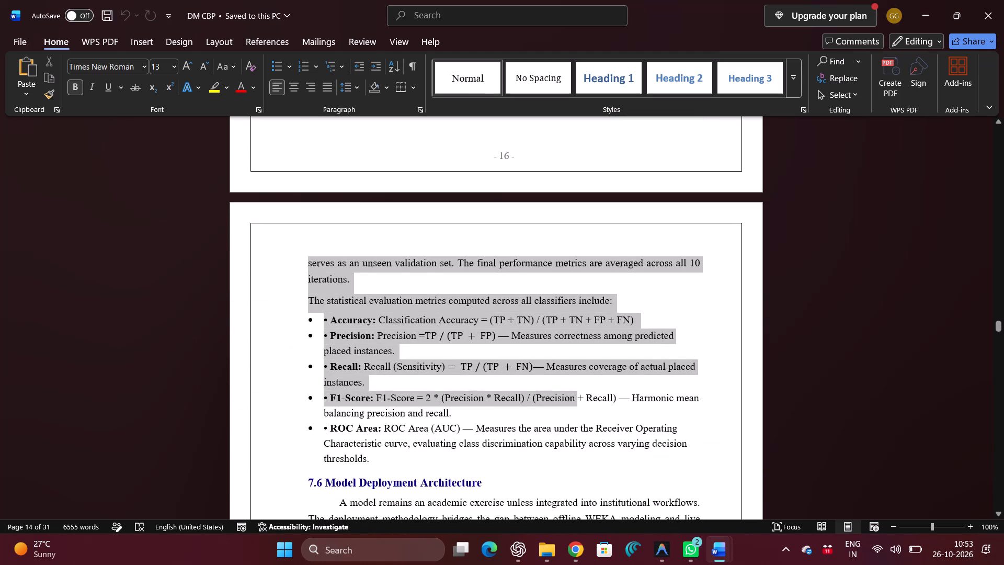
left_click_drag(554, 416, 535, 495)
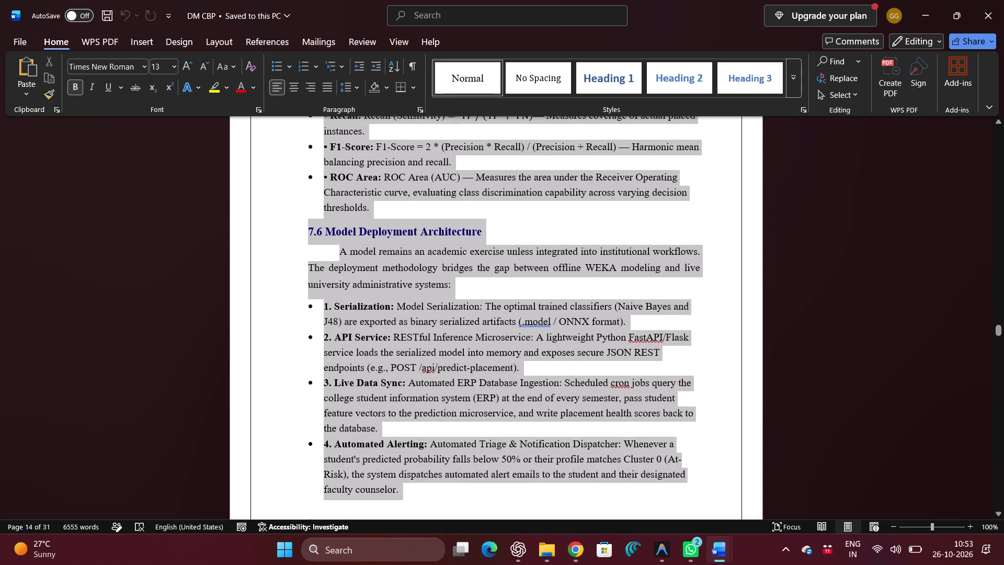
left_click_drag(535, 495, 506, 201)
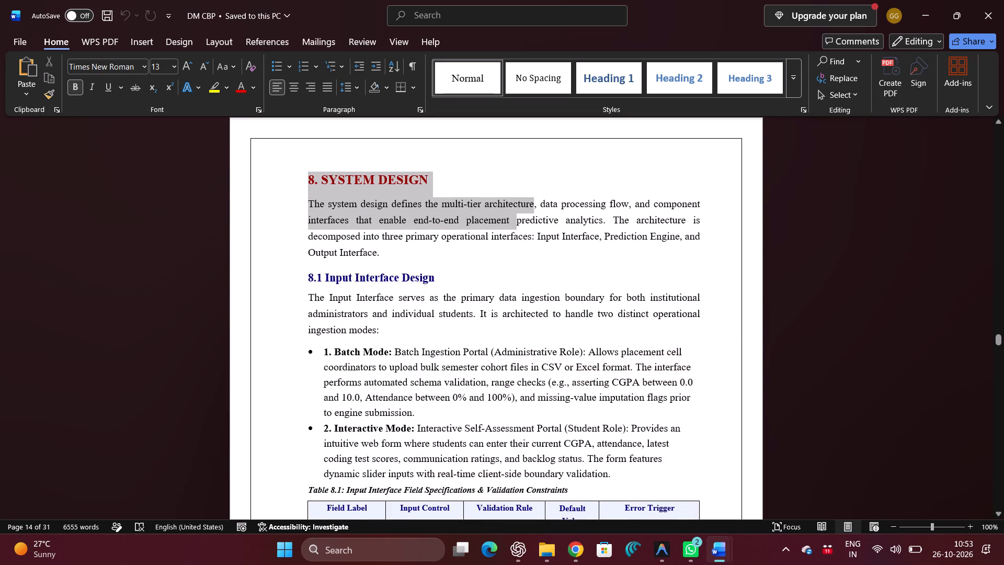